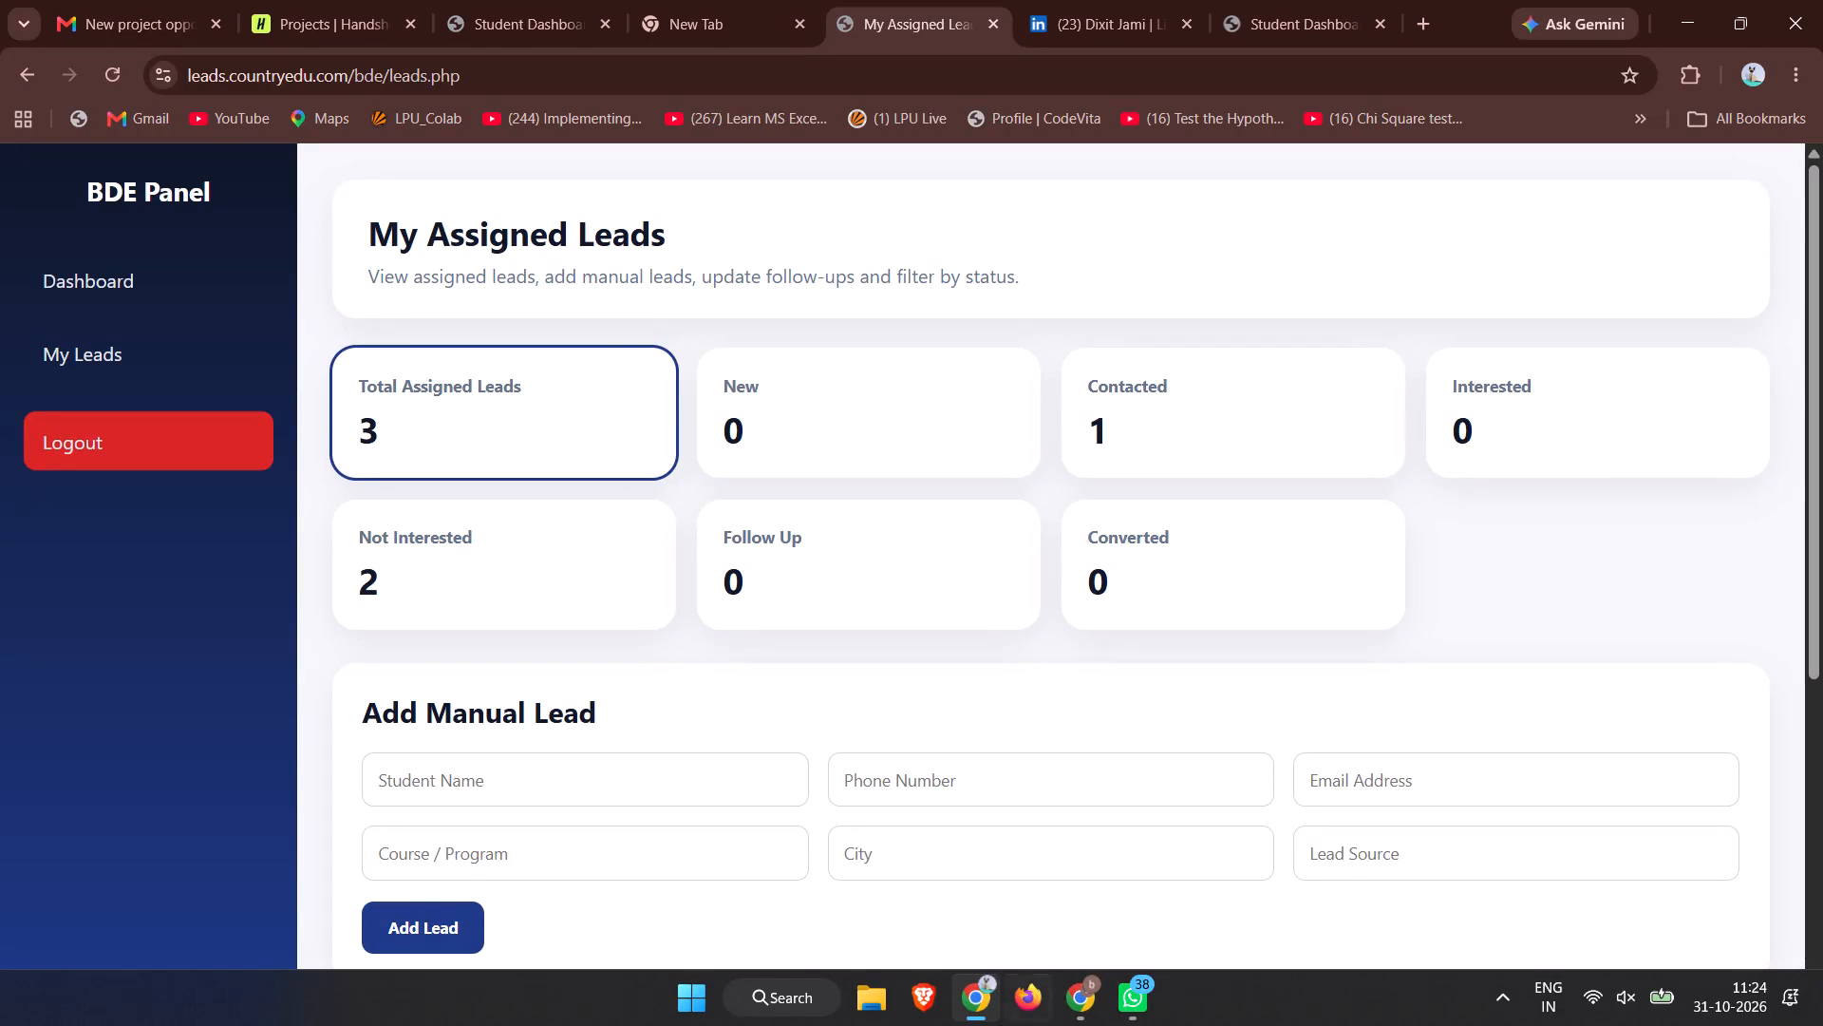
# Enter the student's name, preceded by its initial, as the student name of the new manual lead.
pyautogui.click(518, 779)
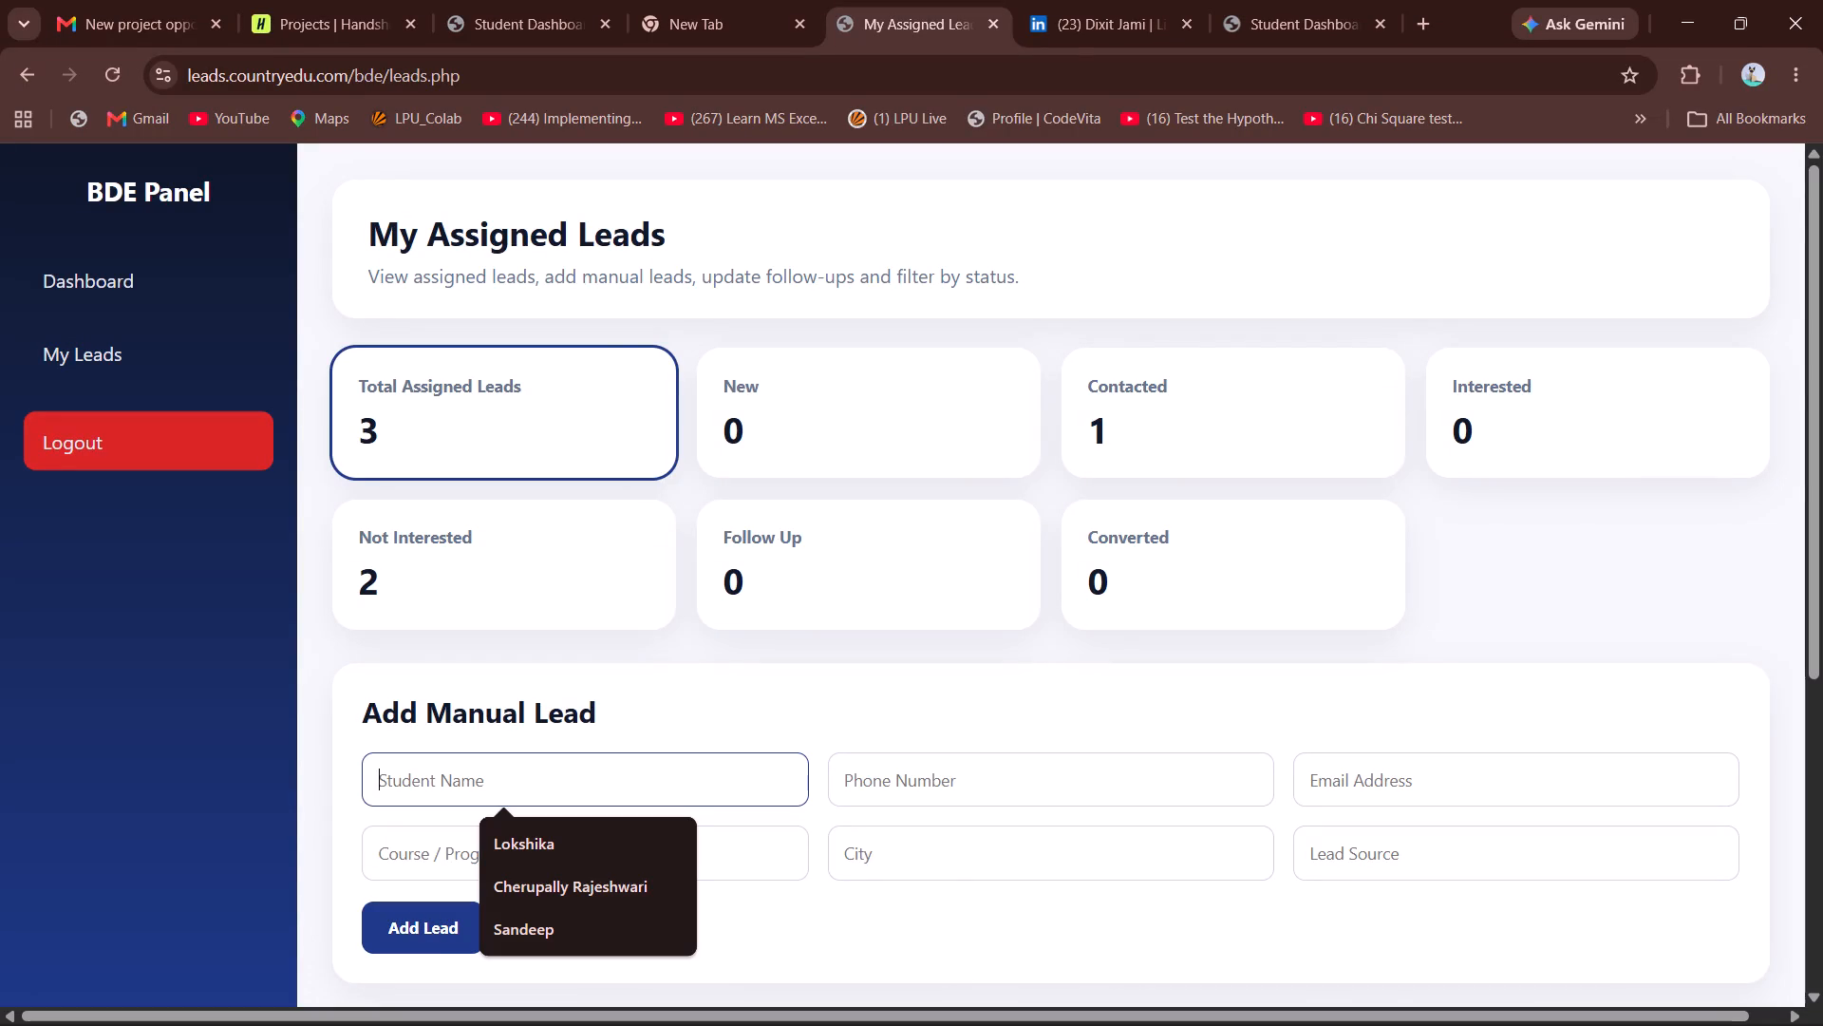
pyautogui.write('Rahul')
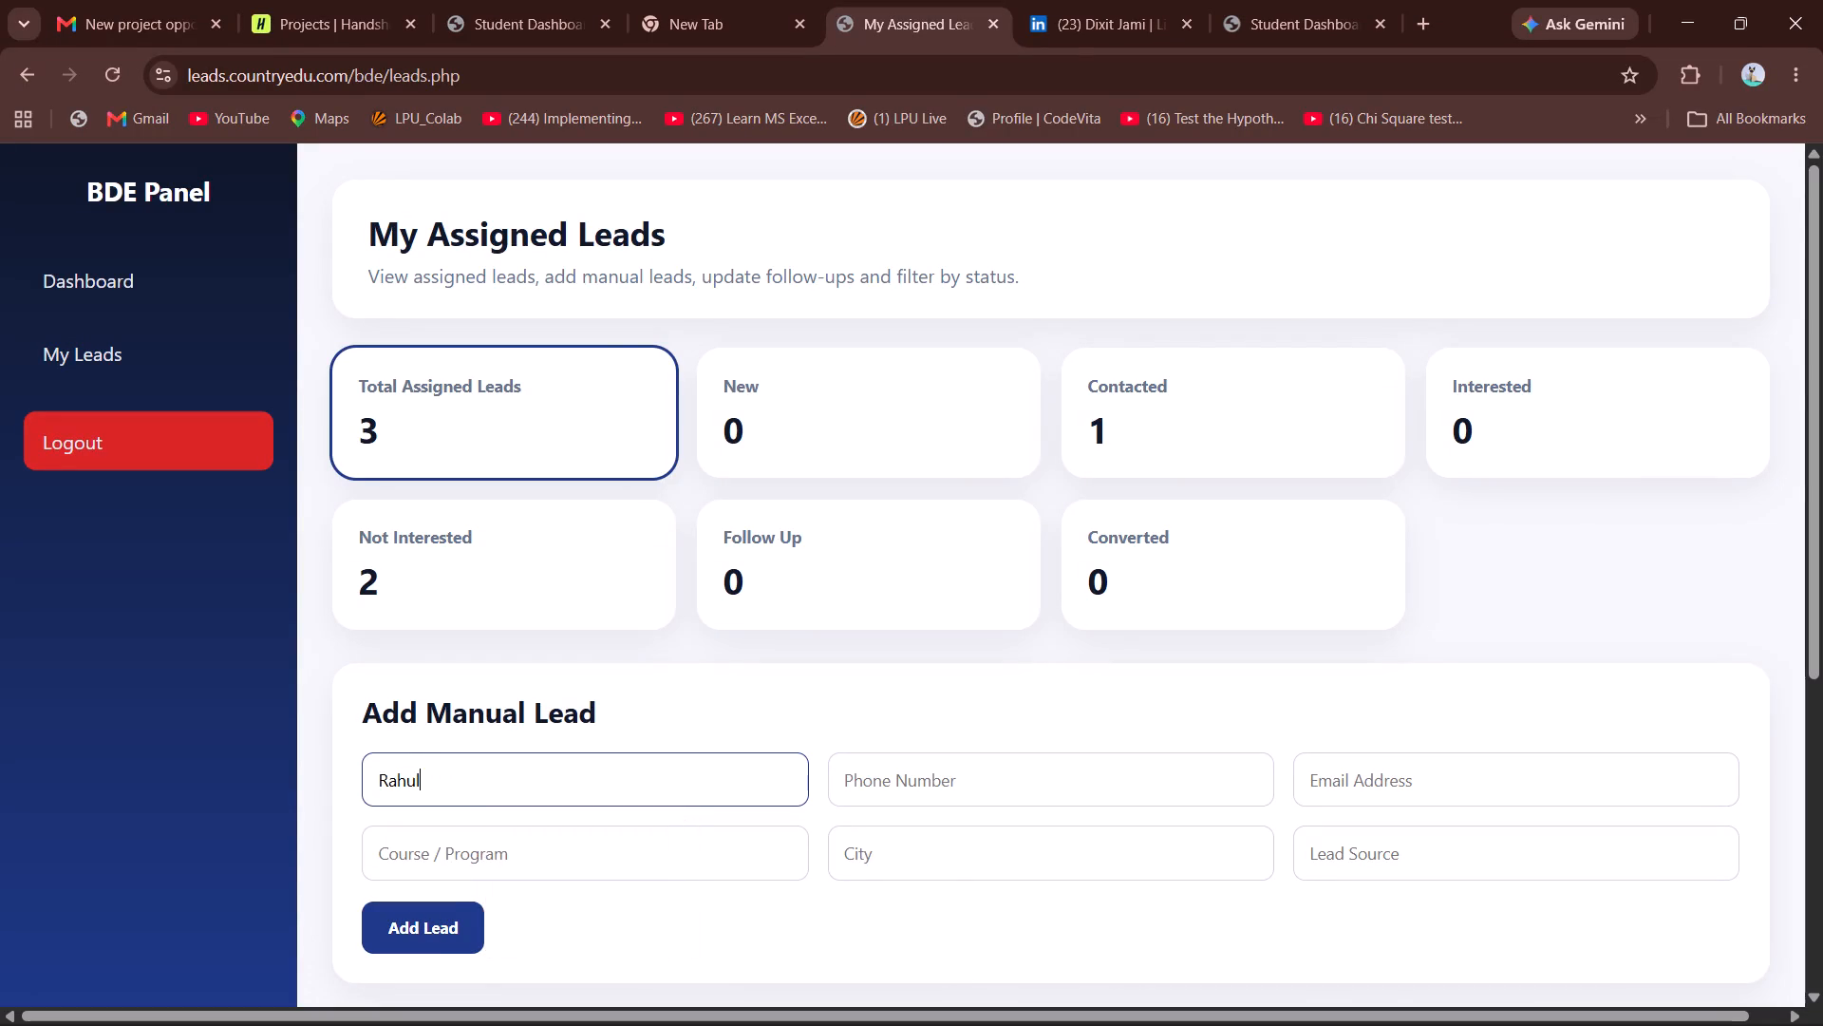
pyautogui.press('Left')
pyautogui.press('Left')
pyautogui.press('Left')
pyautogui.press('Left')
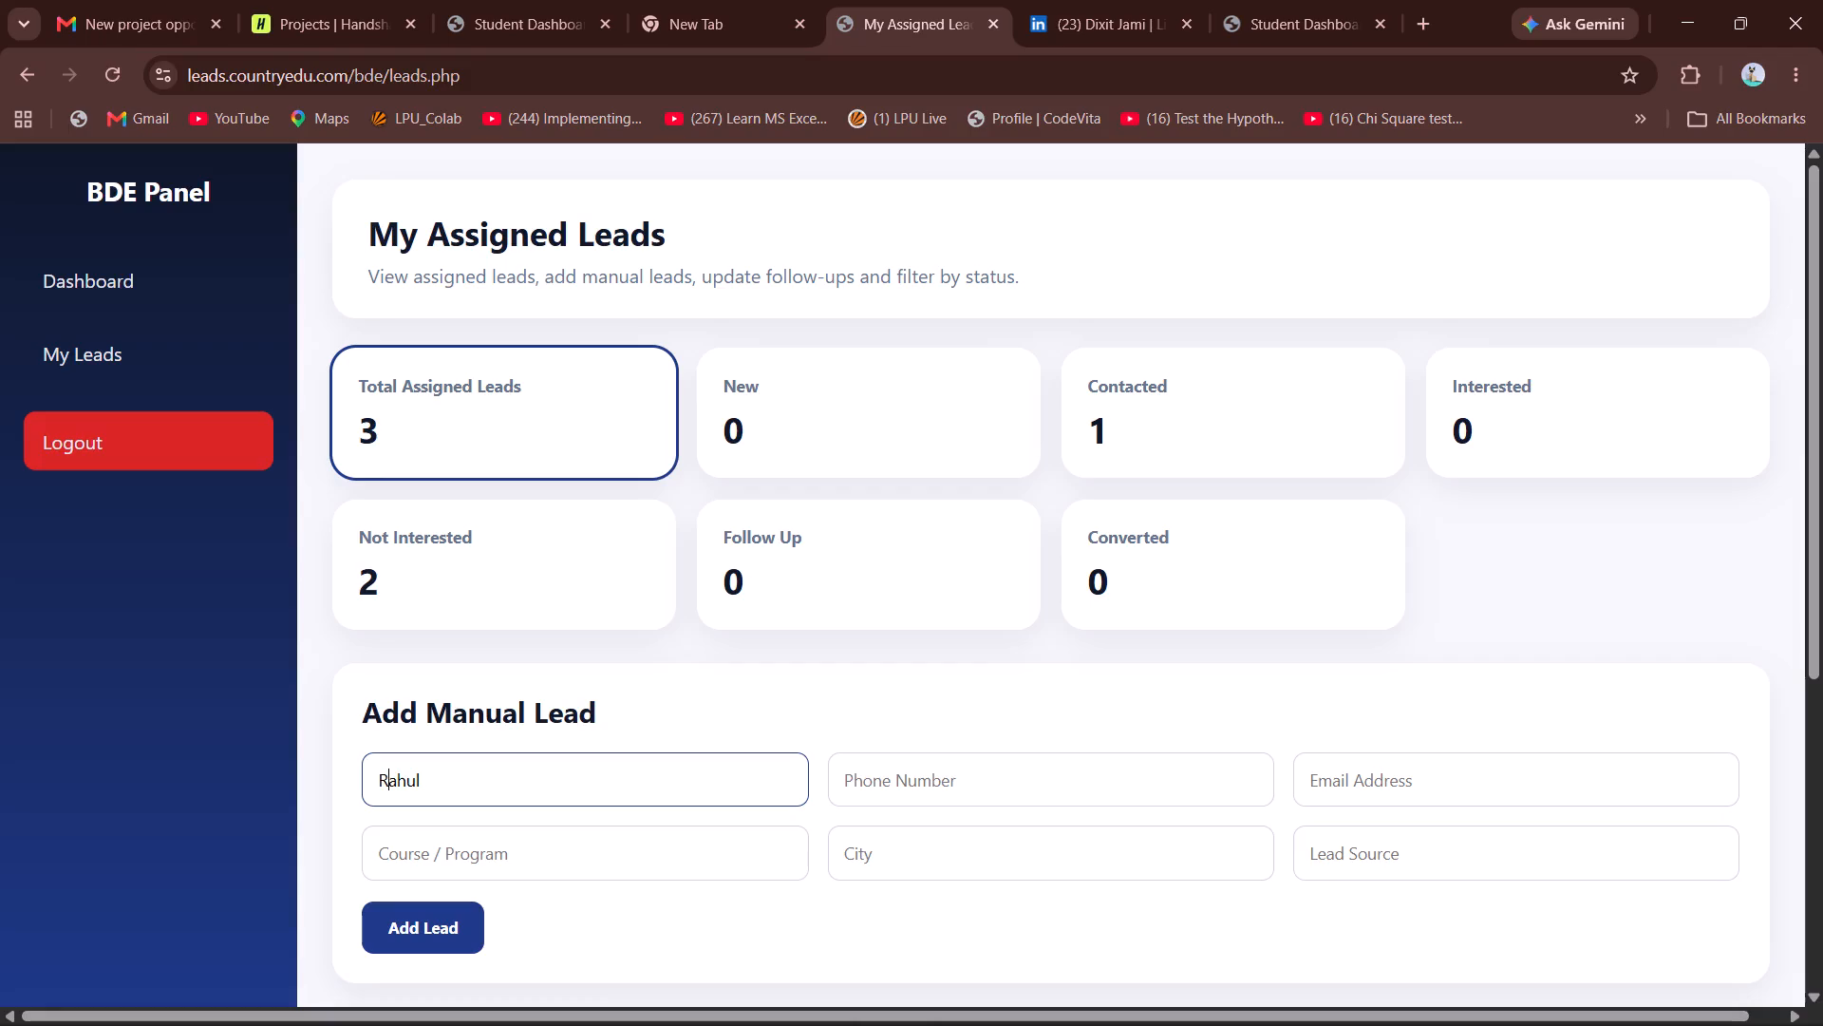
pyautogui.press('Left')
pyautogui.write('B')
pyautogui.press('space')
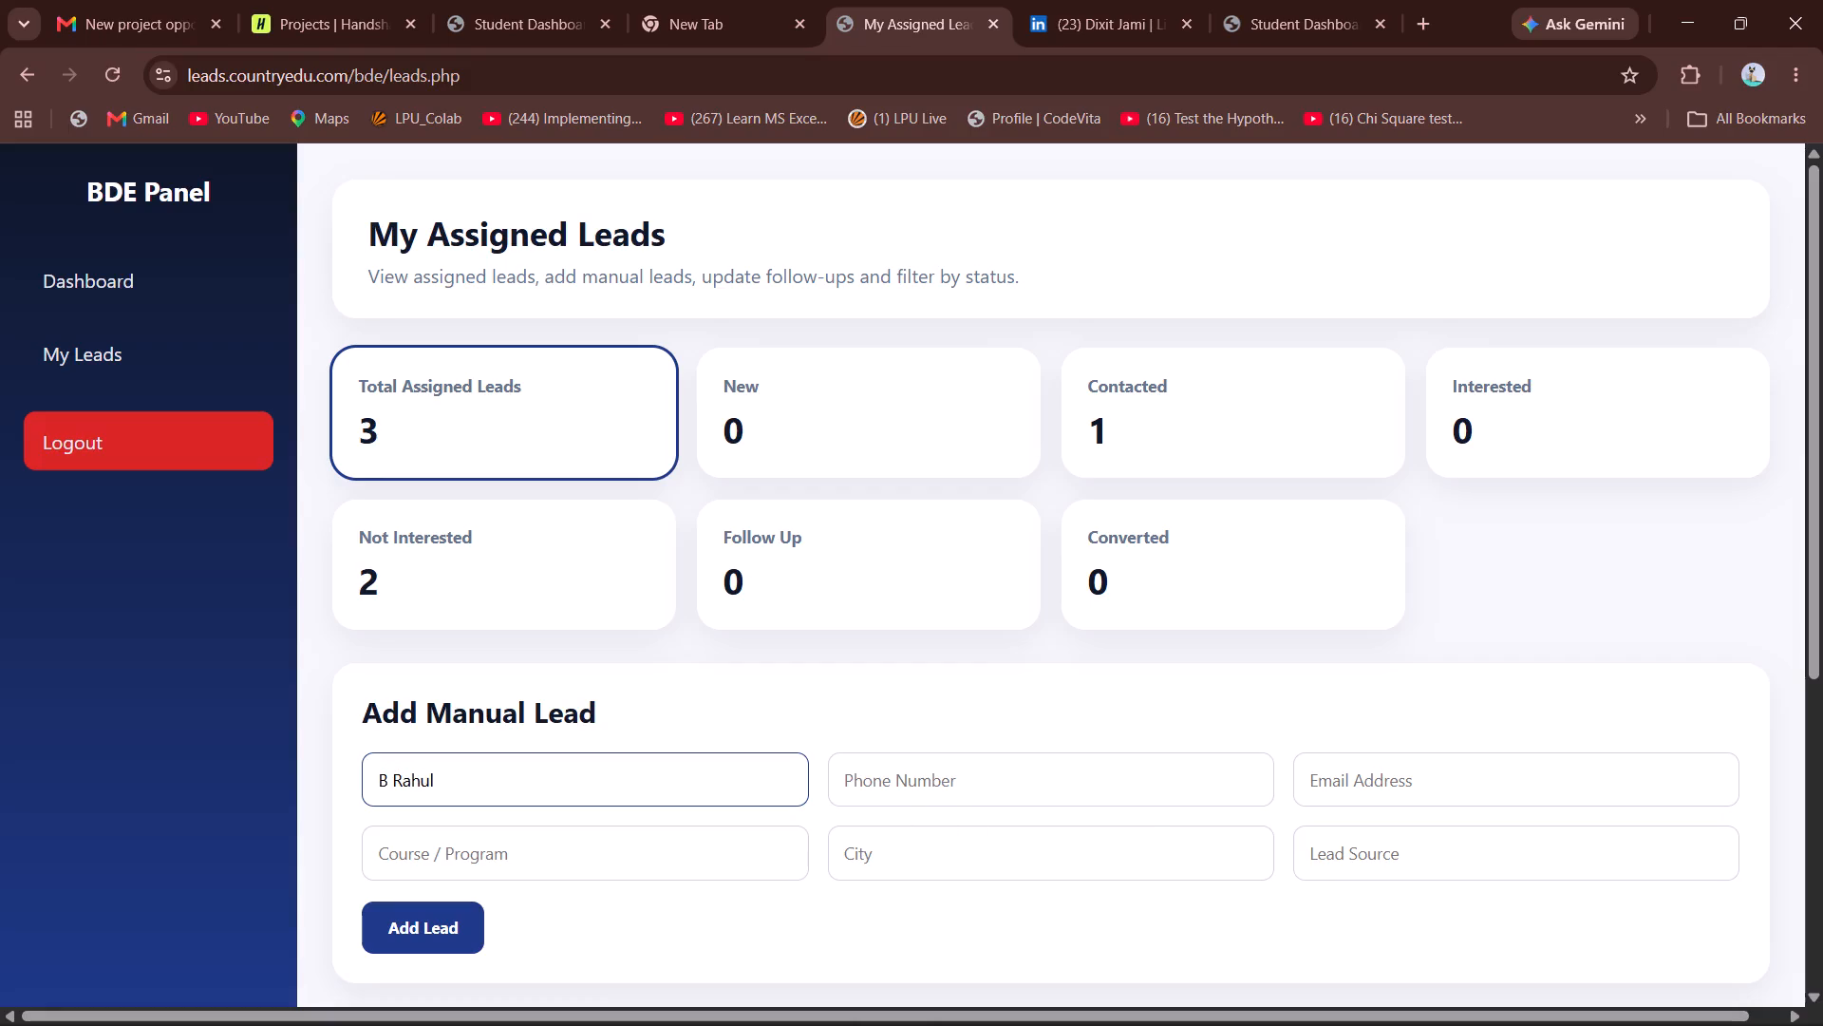
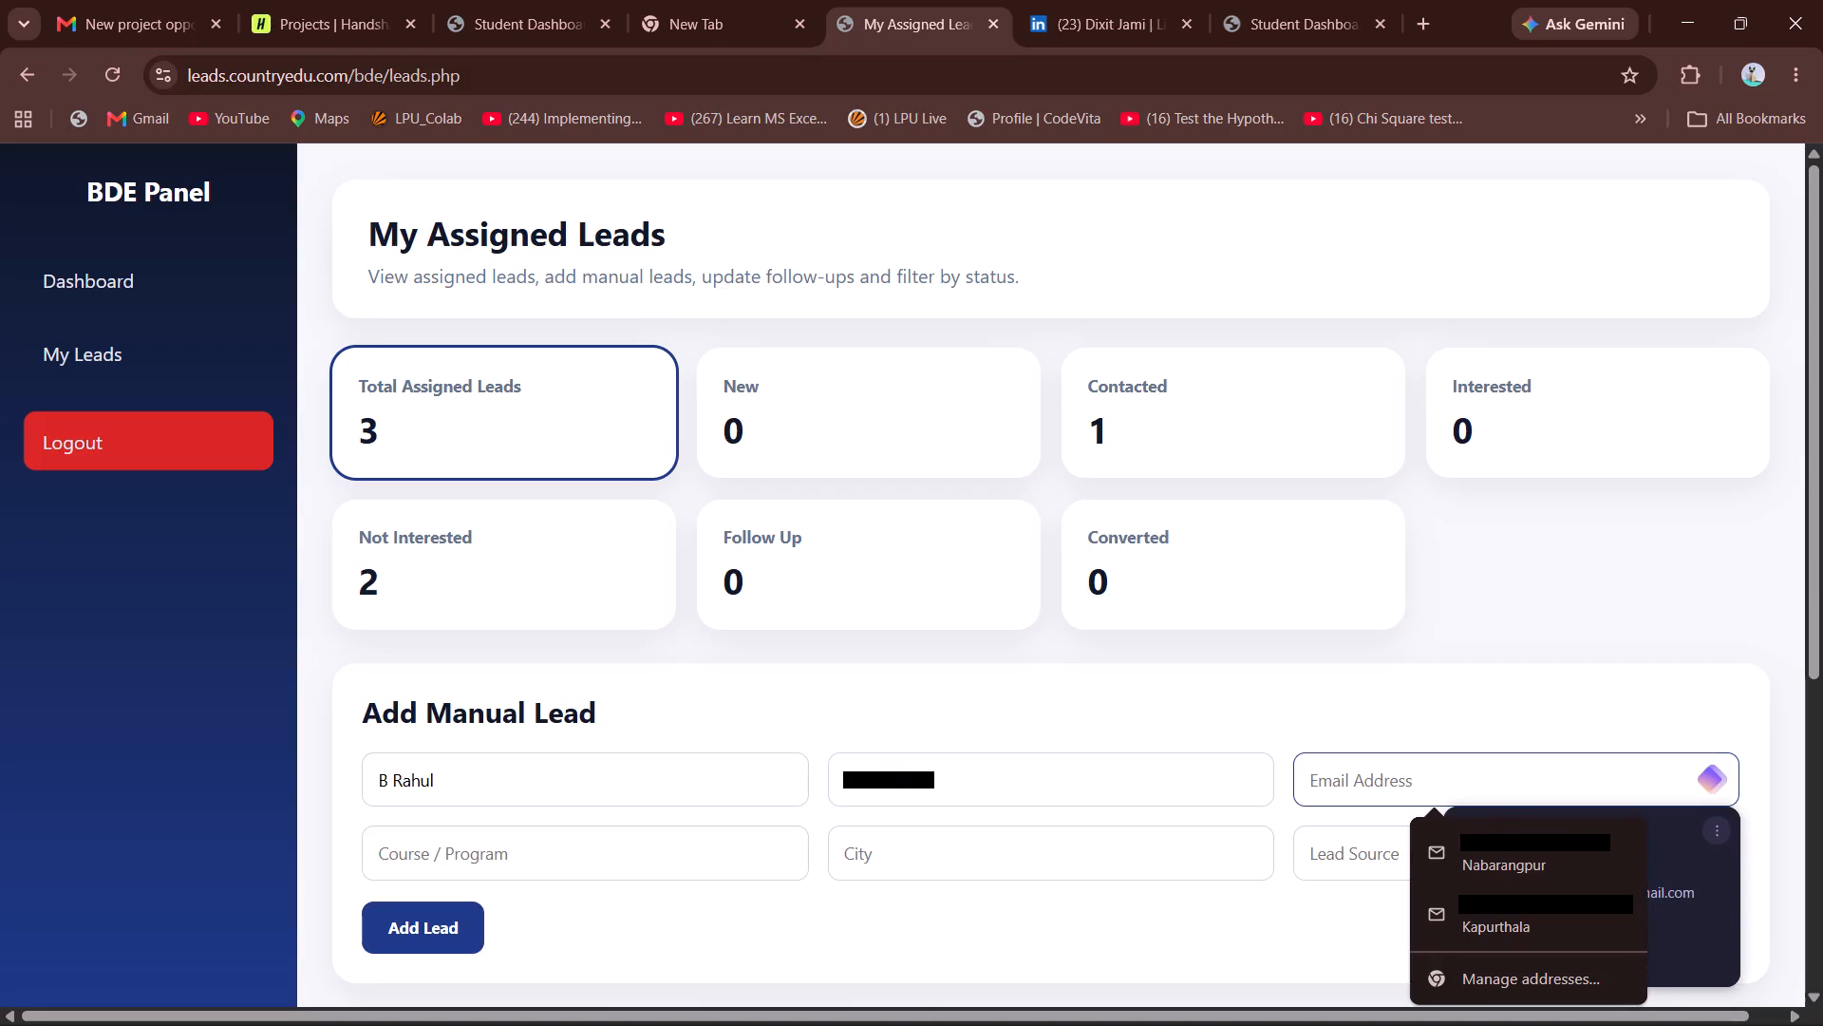
# Enter the student's Gmail address as the email address of the new manual lead.
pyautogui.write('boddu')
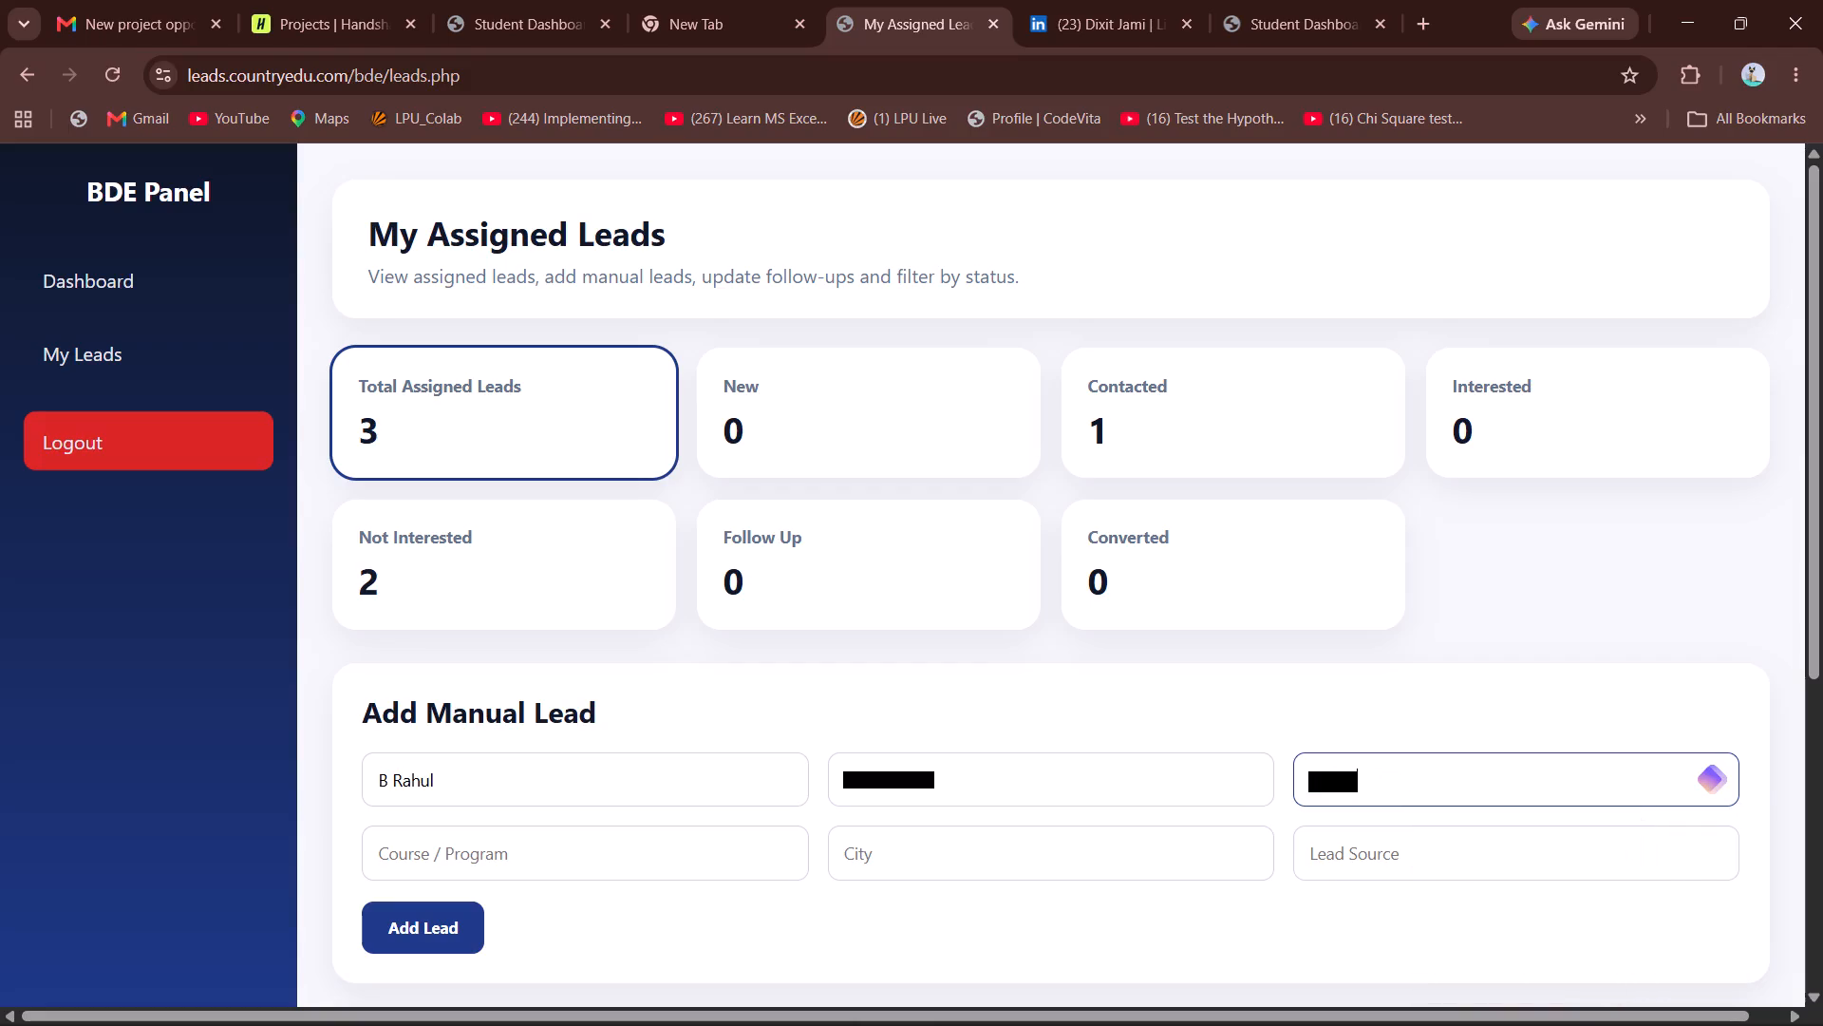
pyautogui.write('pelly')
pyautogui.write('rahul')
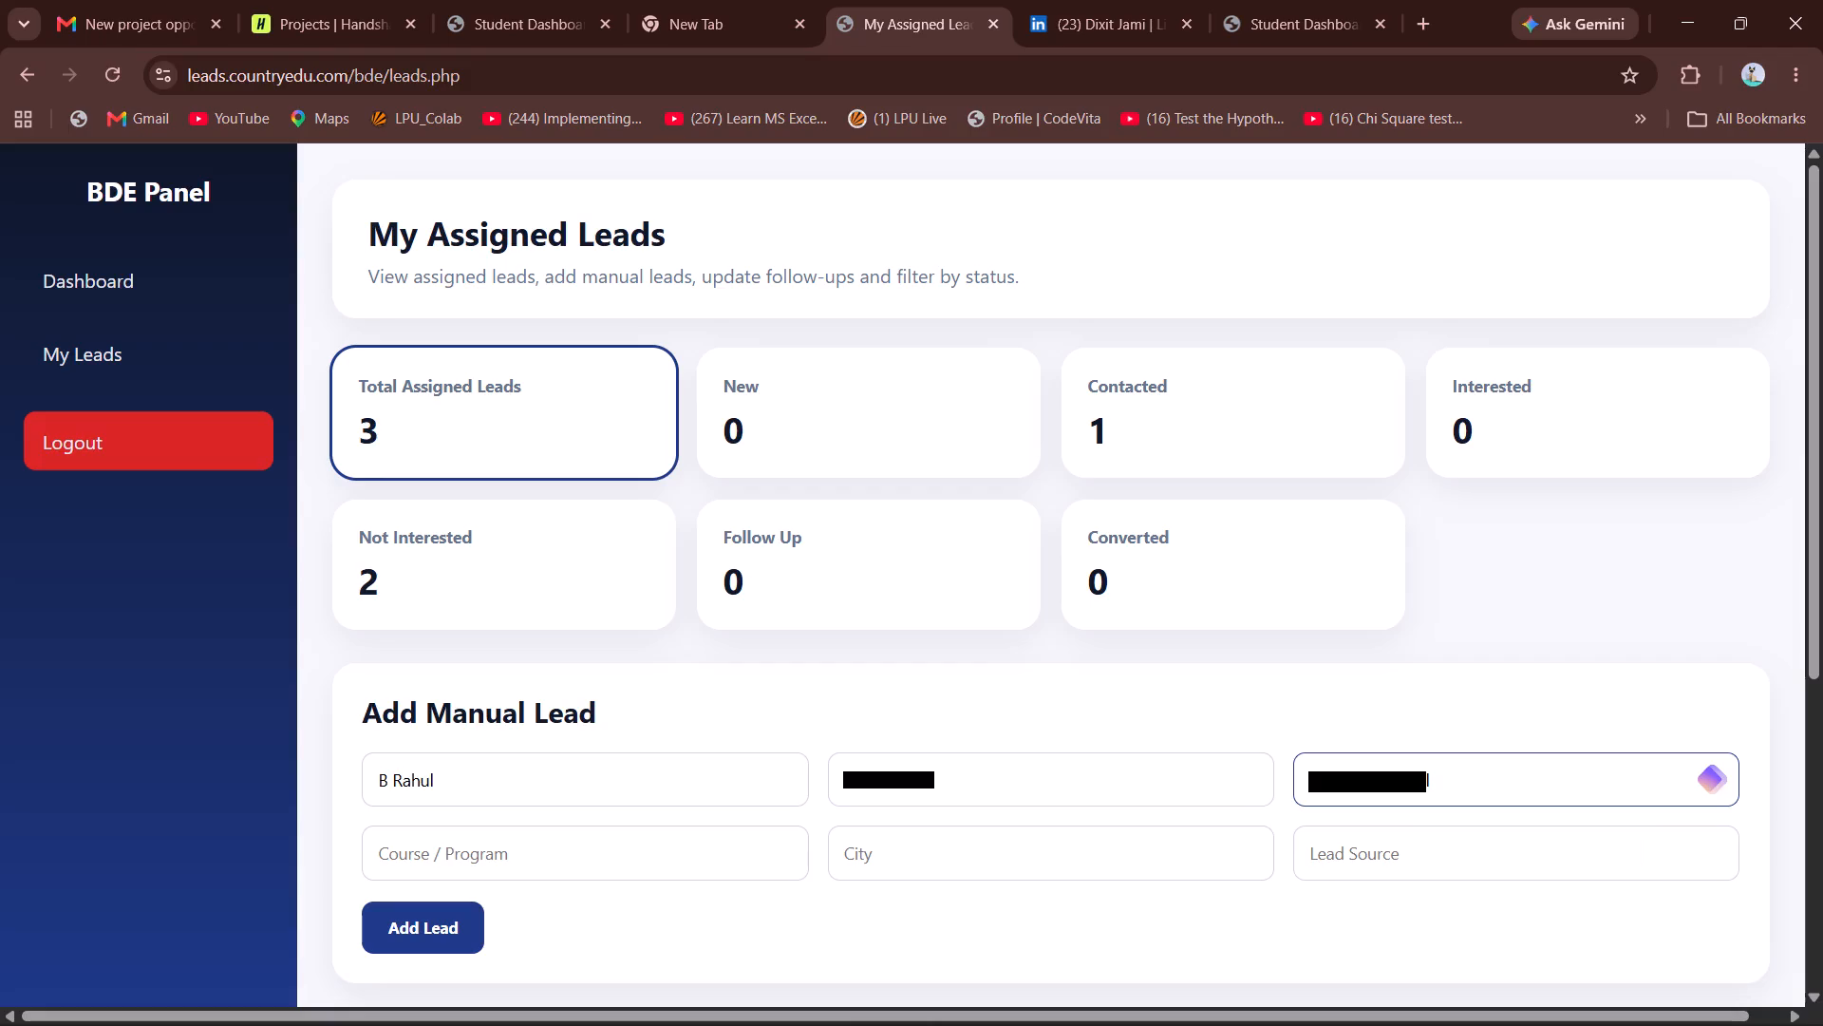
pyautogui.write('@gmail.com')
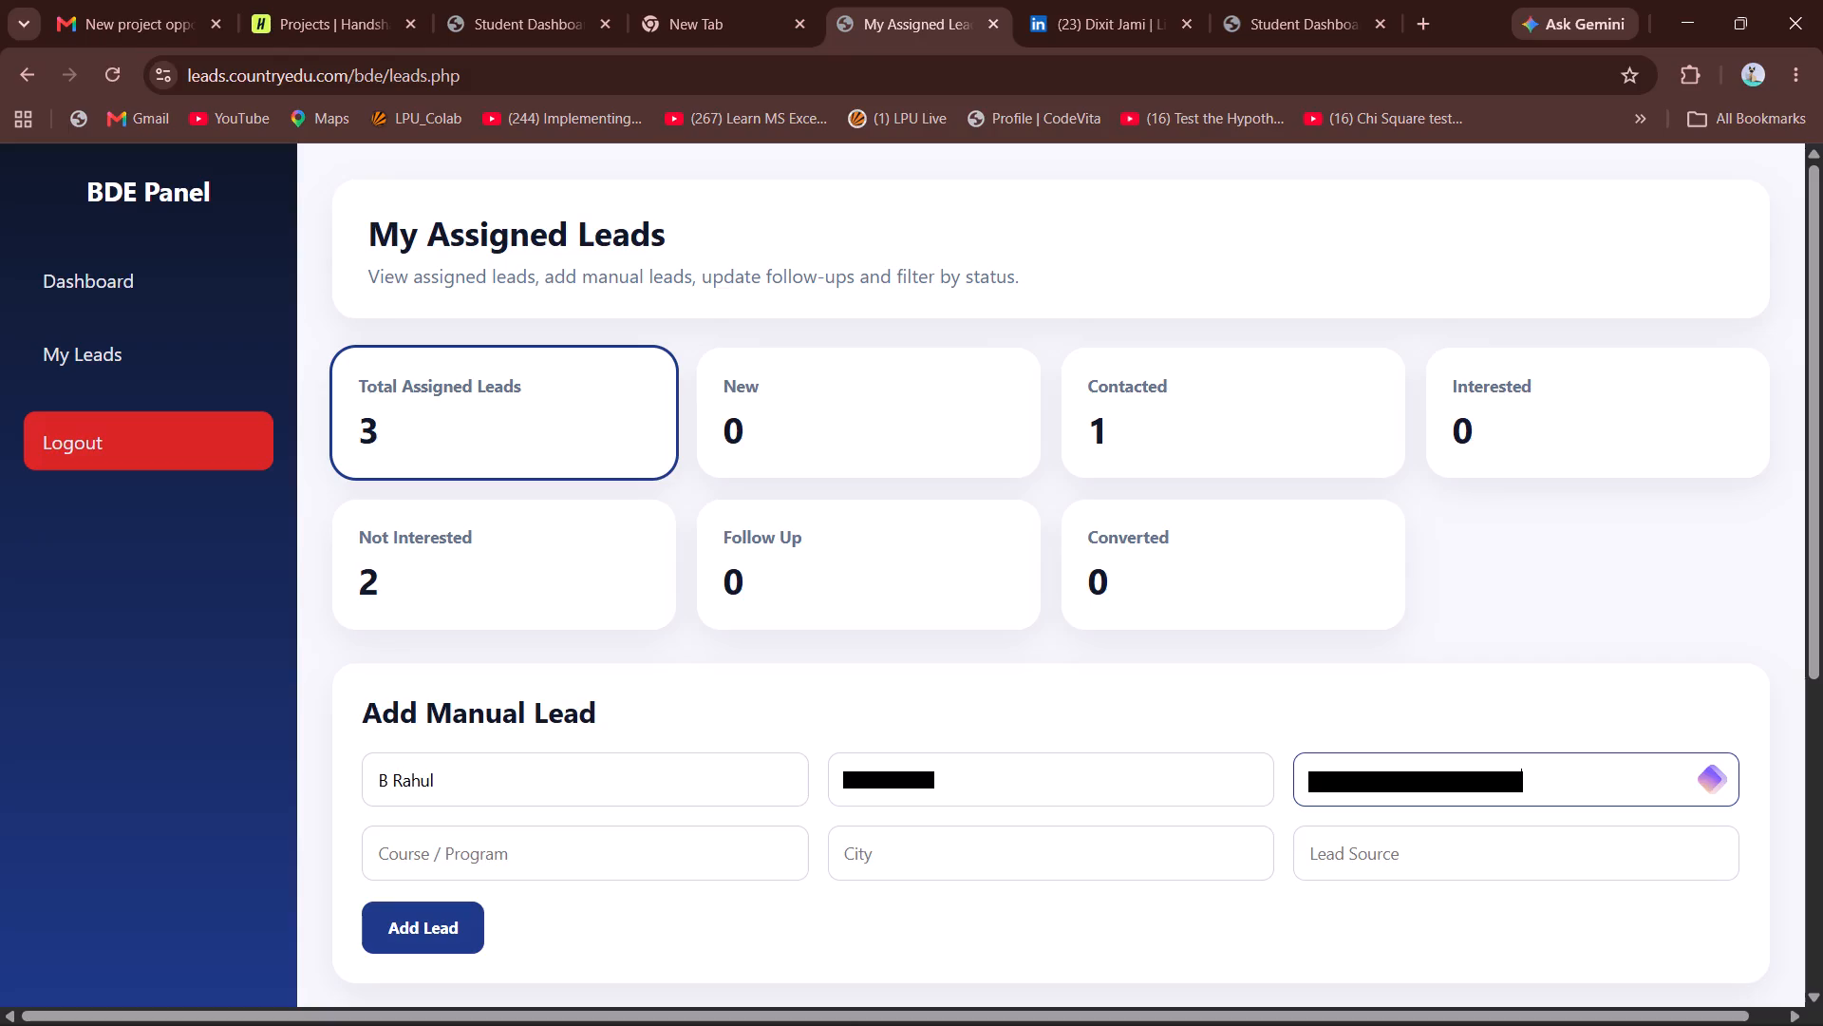
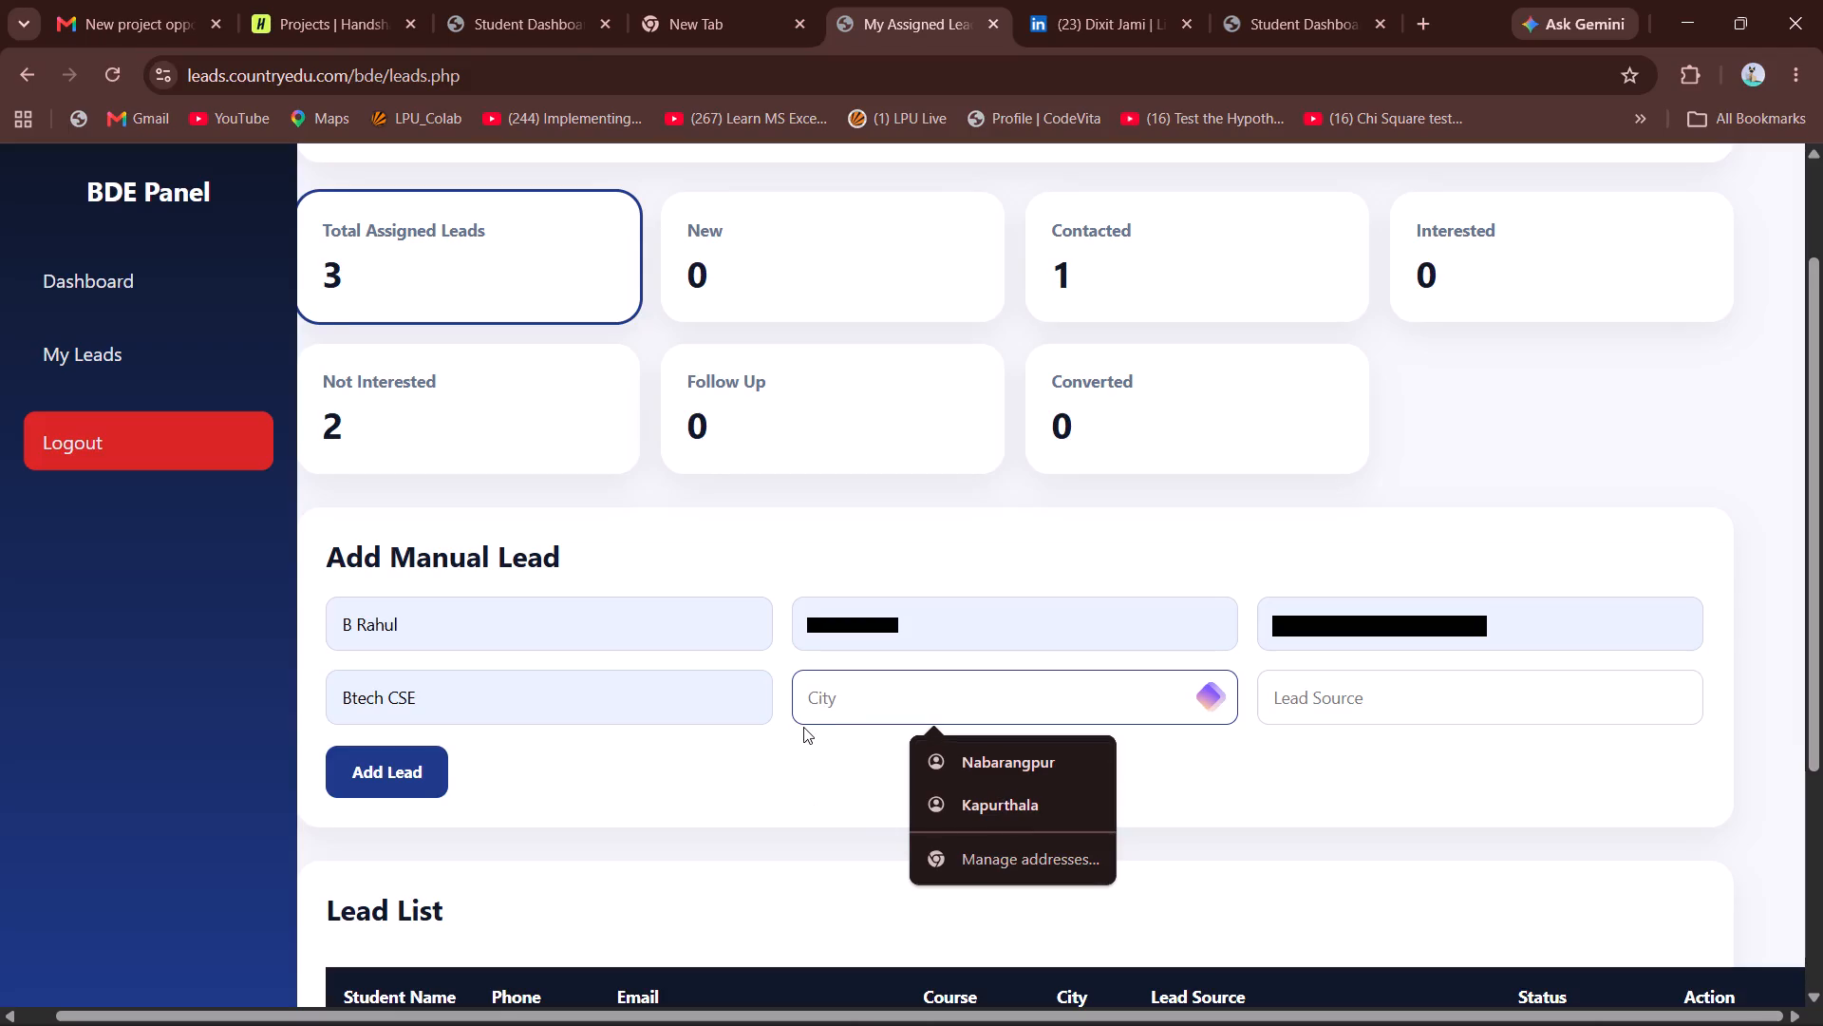
# Set the lead's city to Telangana and source to Guru Nanak Institutions Techinacal Campus, and add the lead.
pyautogui.write('Te')
pyautogui.click(922, 740)
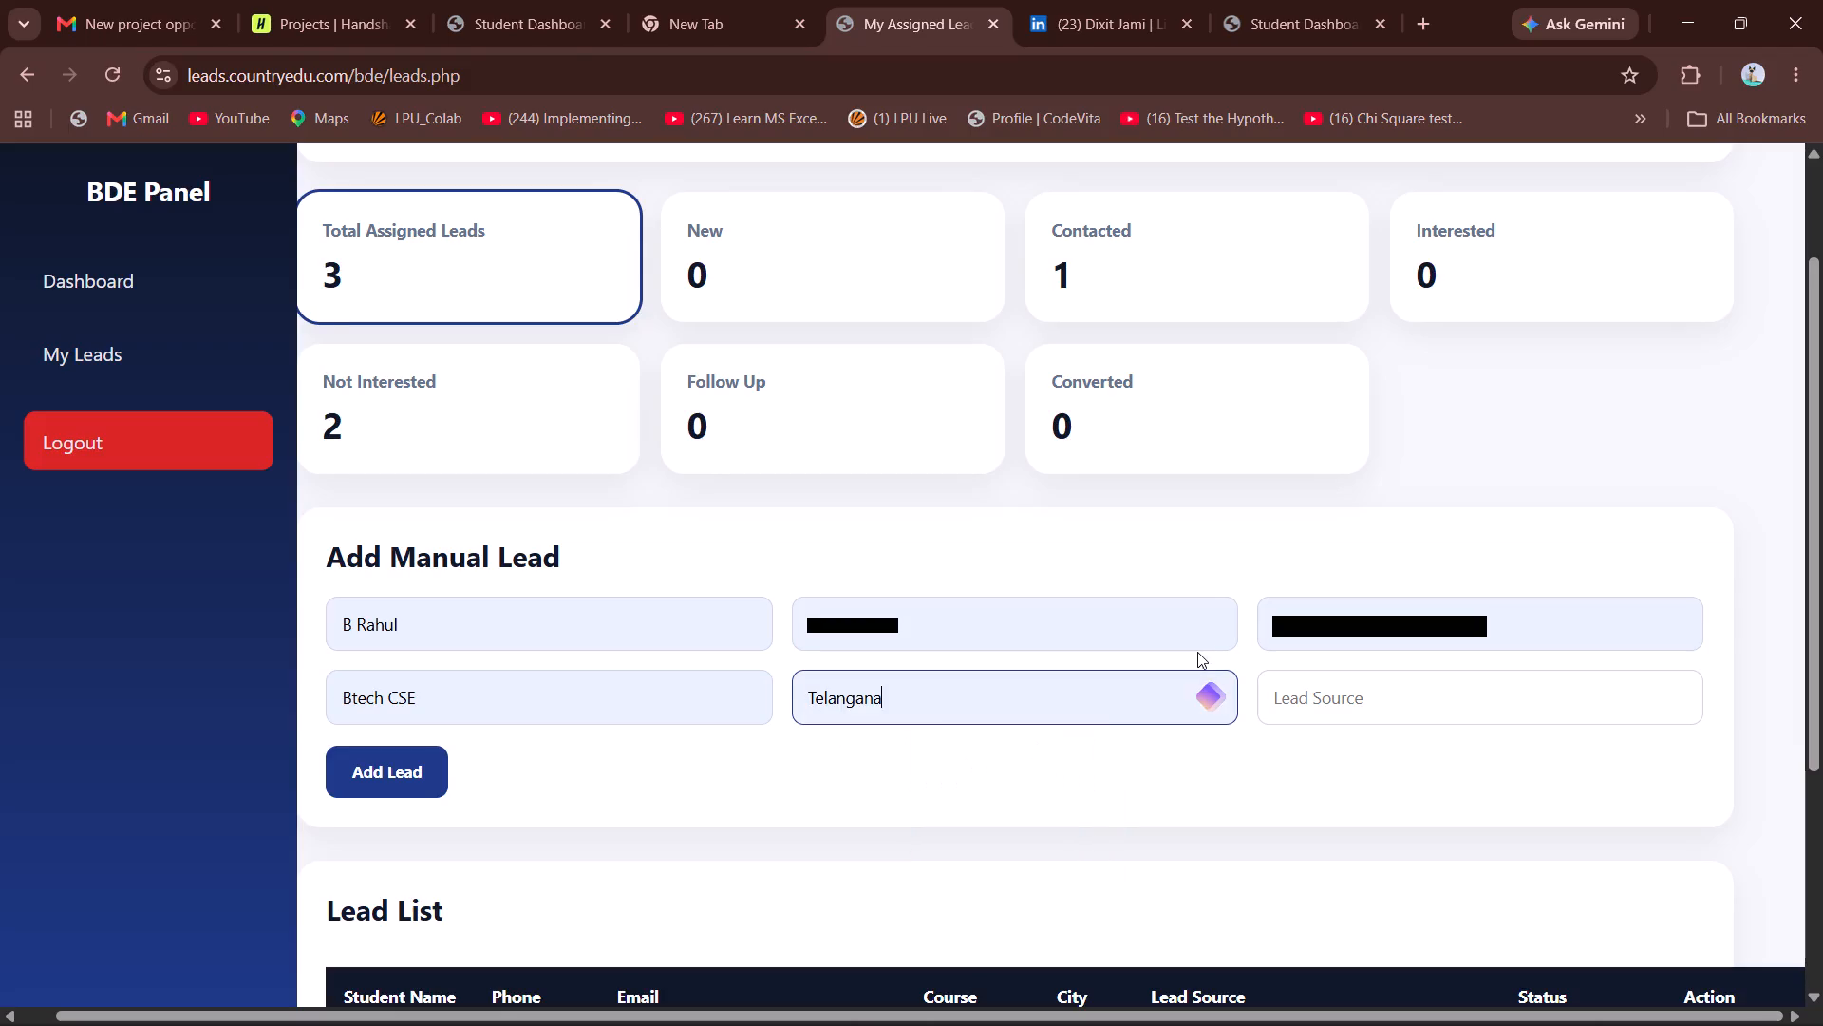
pyautogui.click(1344, 692)
pyautogui.click(1458, 759)
pyautogui.click(391, 783)
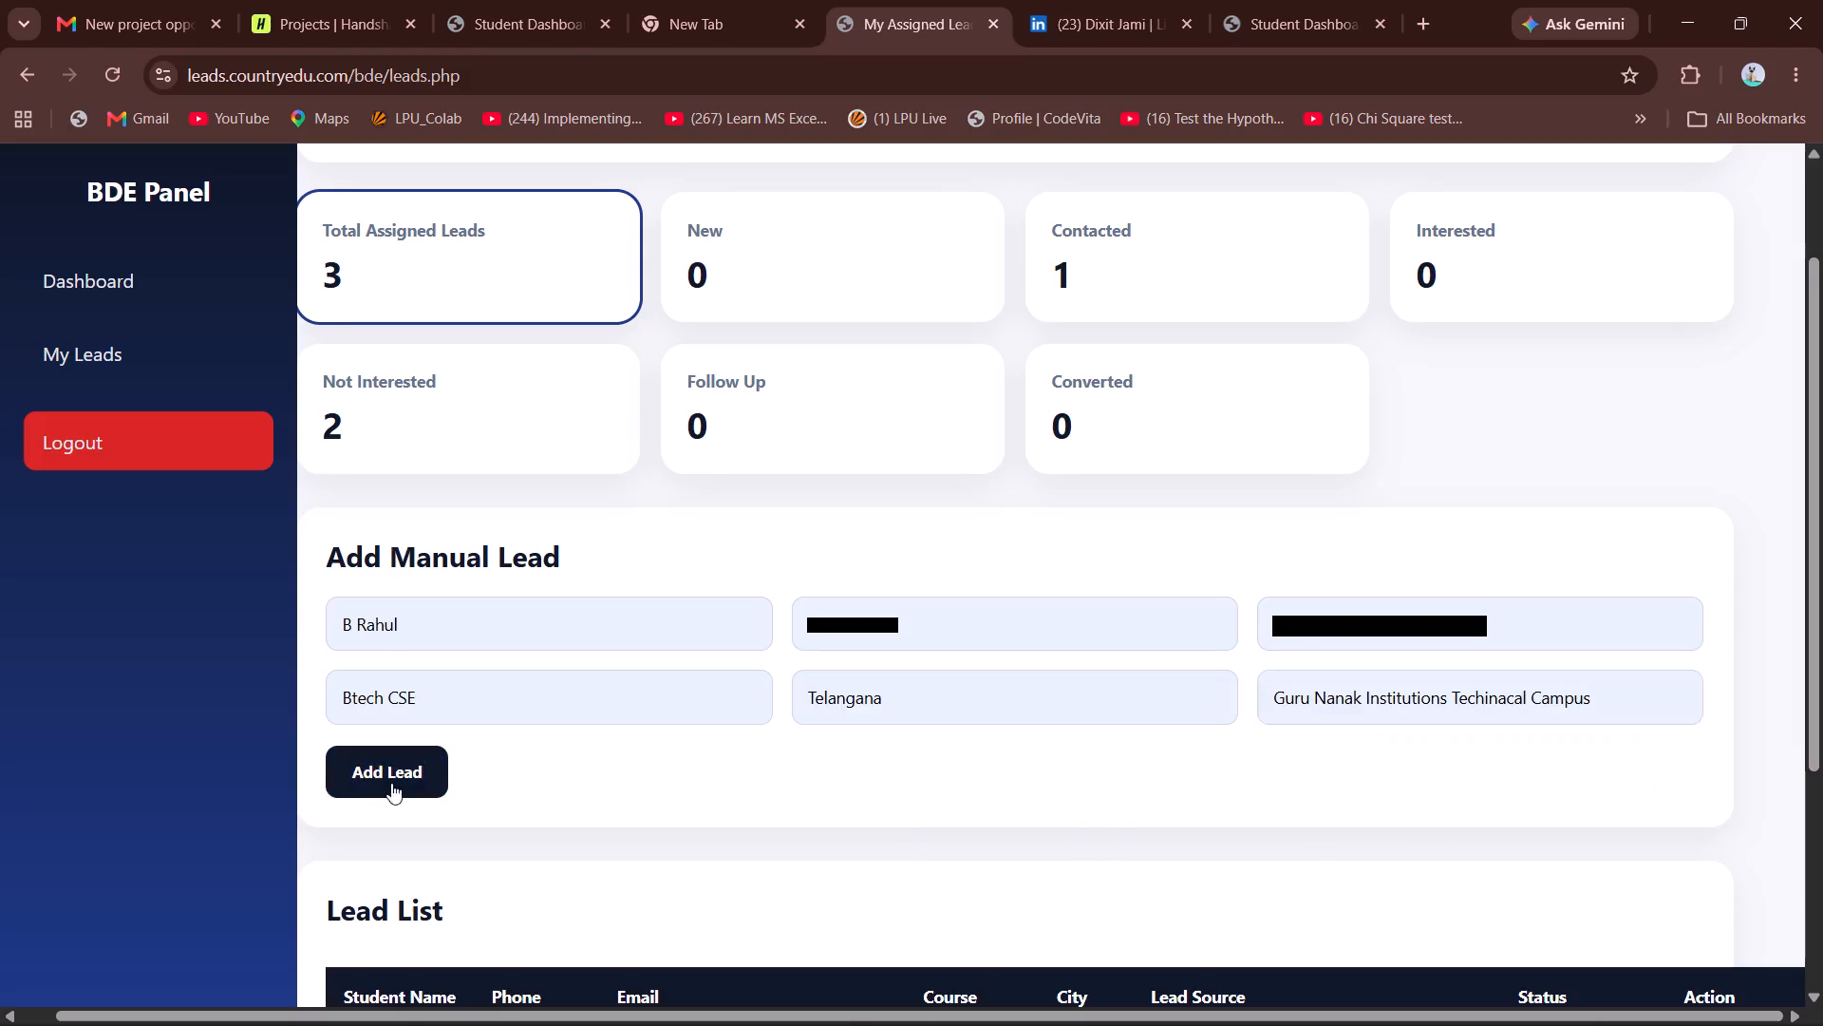
# Open the newly added lead's follow-up and write the remark "He is intrested but i need to call him after an hout".
pyautogui.scroll(-3, 1070, 623)
pyautogui.hscroll(-1, 1327, 733)
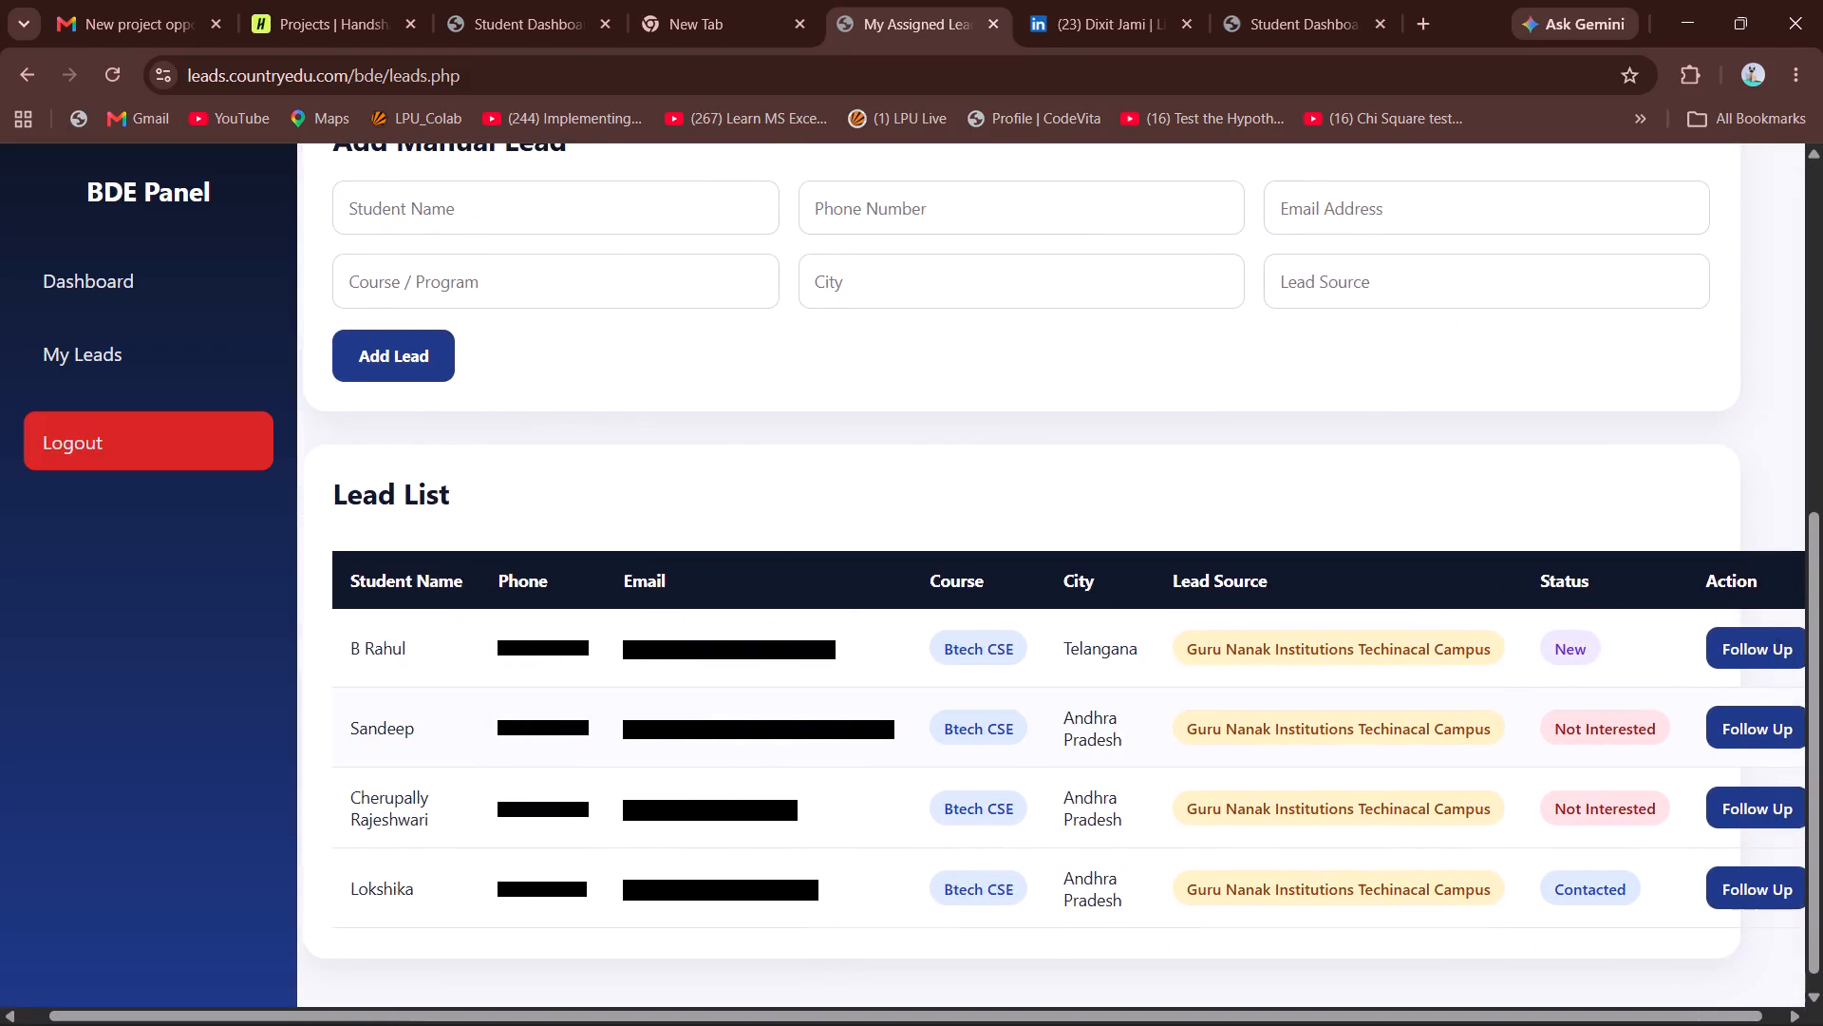
pyautogui.click(1724, 668)
pyautogui.click(1074, 491)
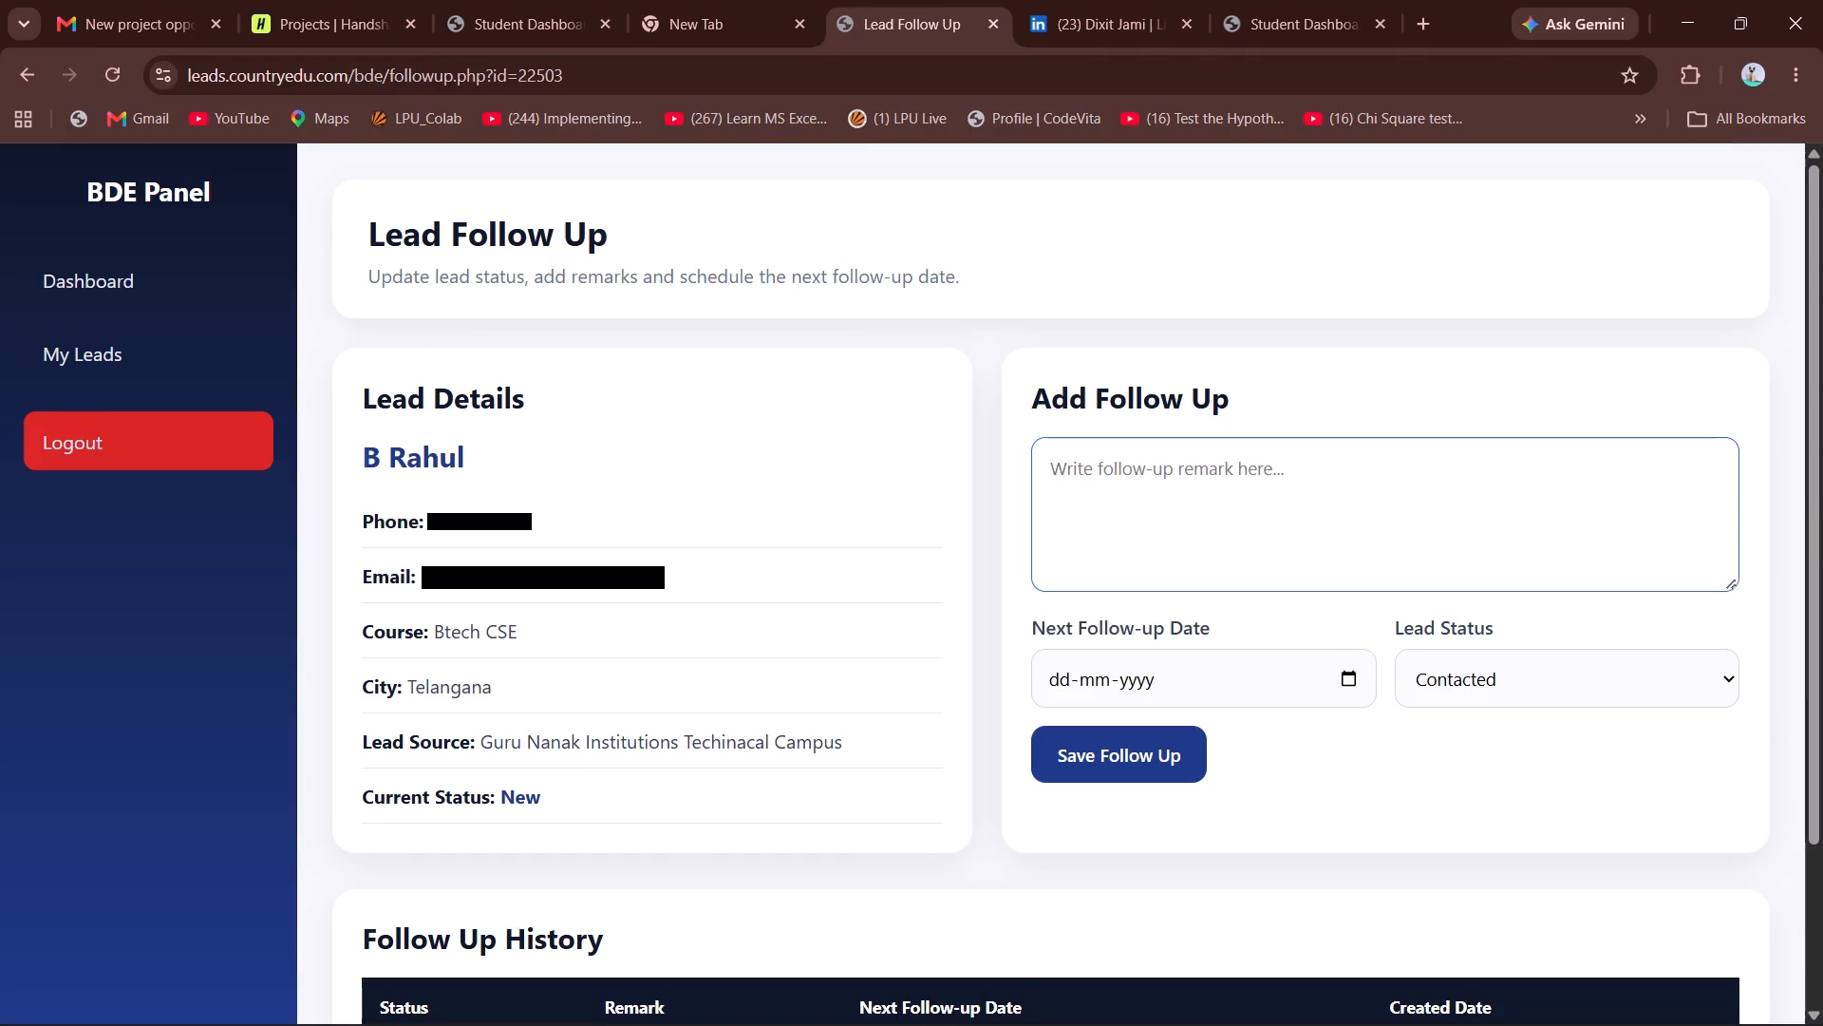
pyautogui.write('He is intrese')
pyautogui.press('BackSpace')
pyautogui.write('ted')
pyautogui.press('space')
pyautogui.write('but i need')
pyautogui.press('space')
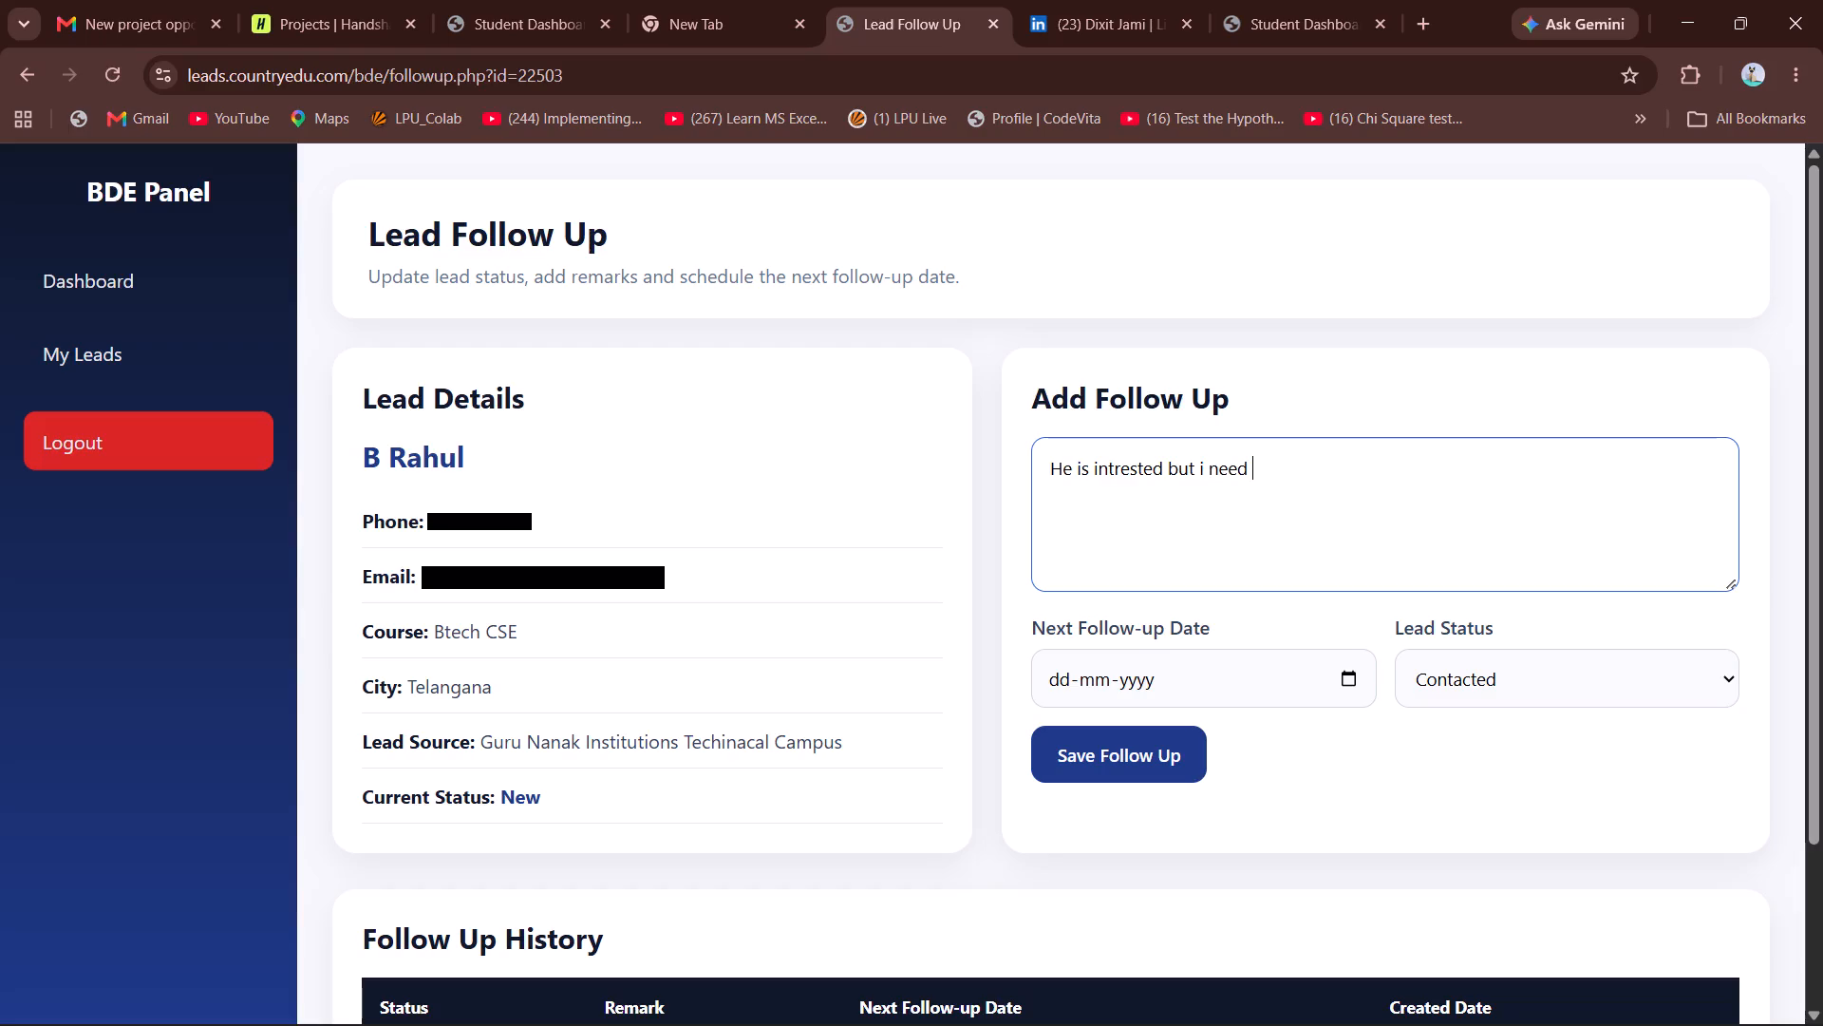
pyautogui.write('to call him after')
pyautogui.press('space')
pyautogui.write('an hout')
# Save the follow-up with next follow-up date 31-10-2026 and lead status Interested, reloading and resubmitting the form.
pyautogui.click(1347, 694)
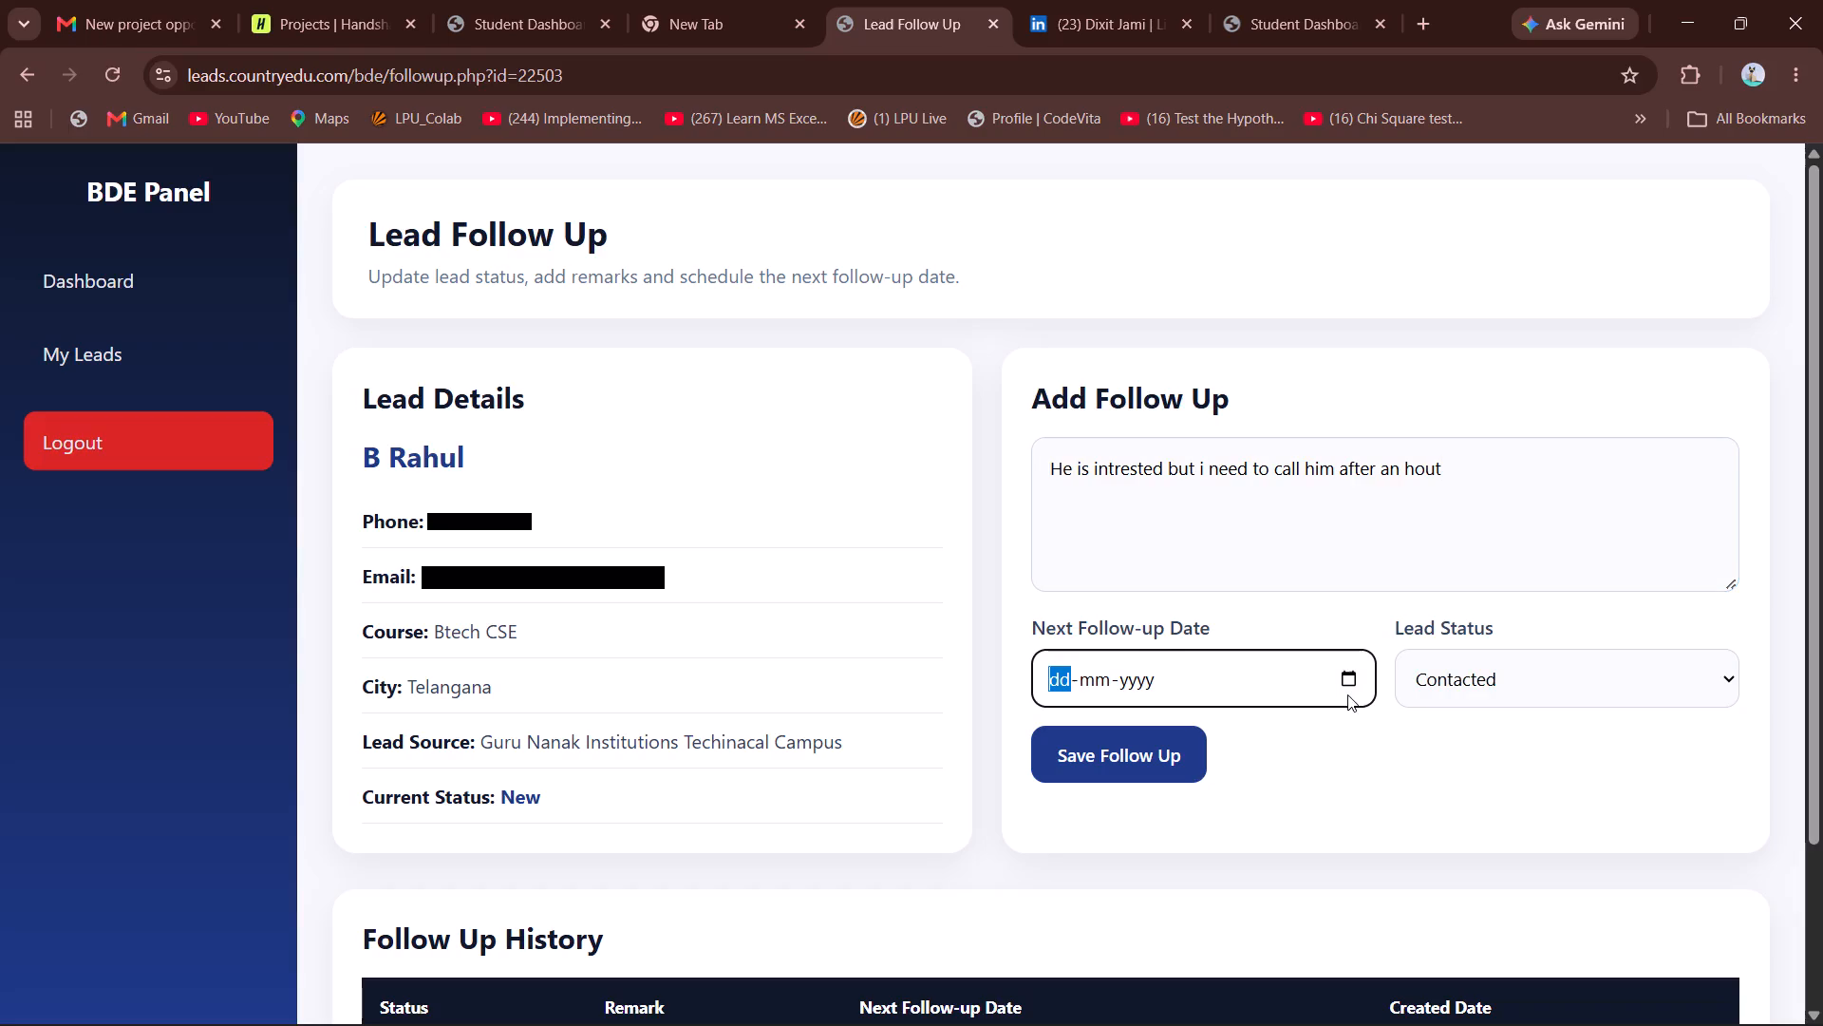
pyautogui.click(1347, 683)
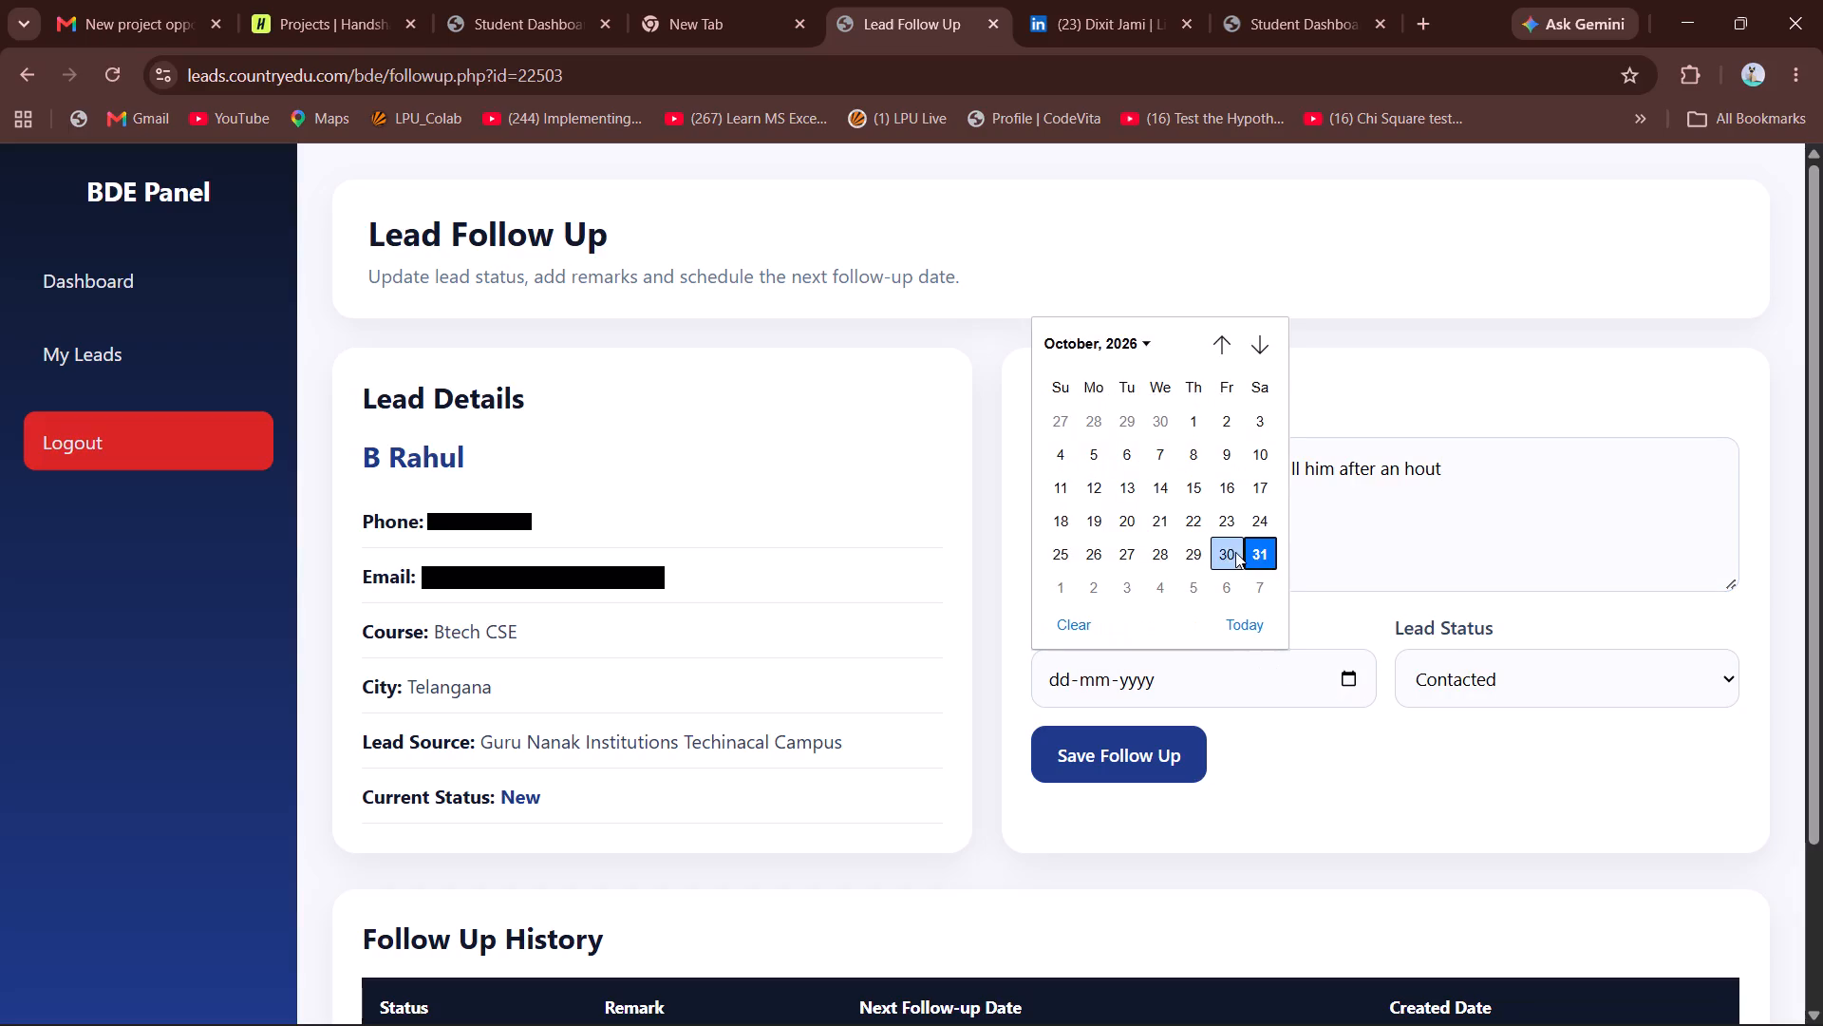
pyautogui.click(1235, 552)
pyautogui.click(1348, 688)
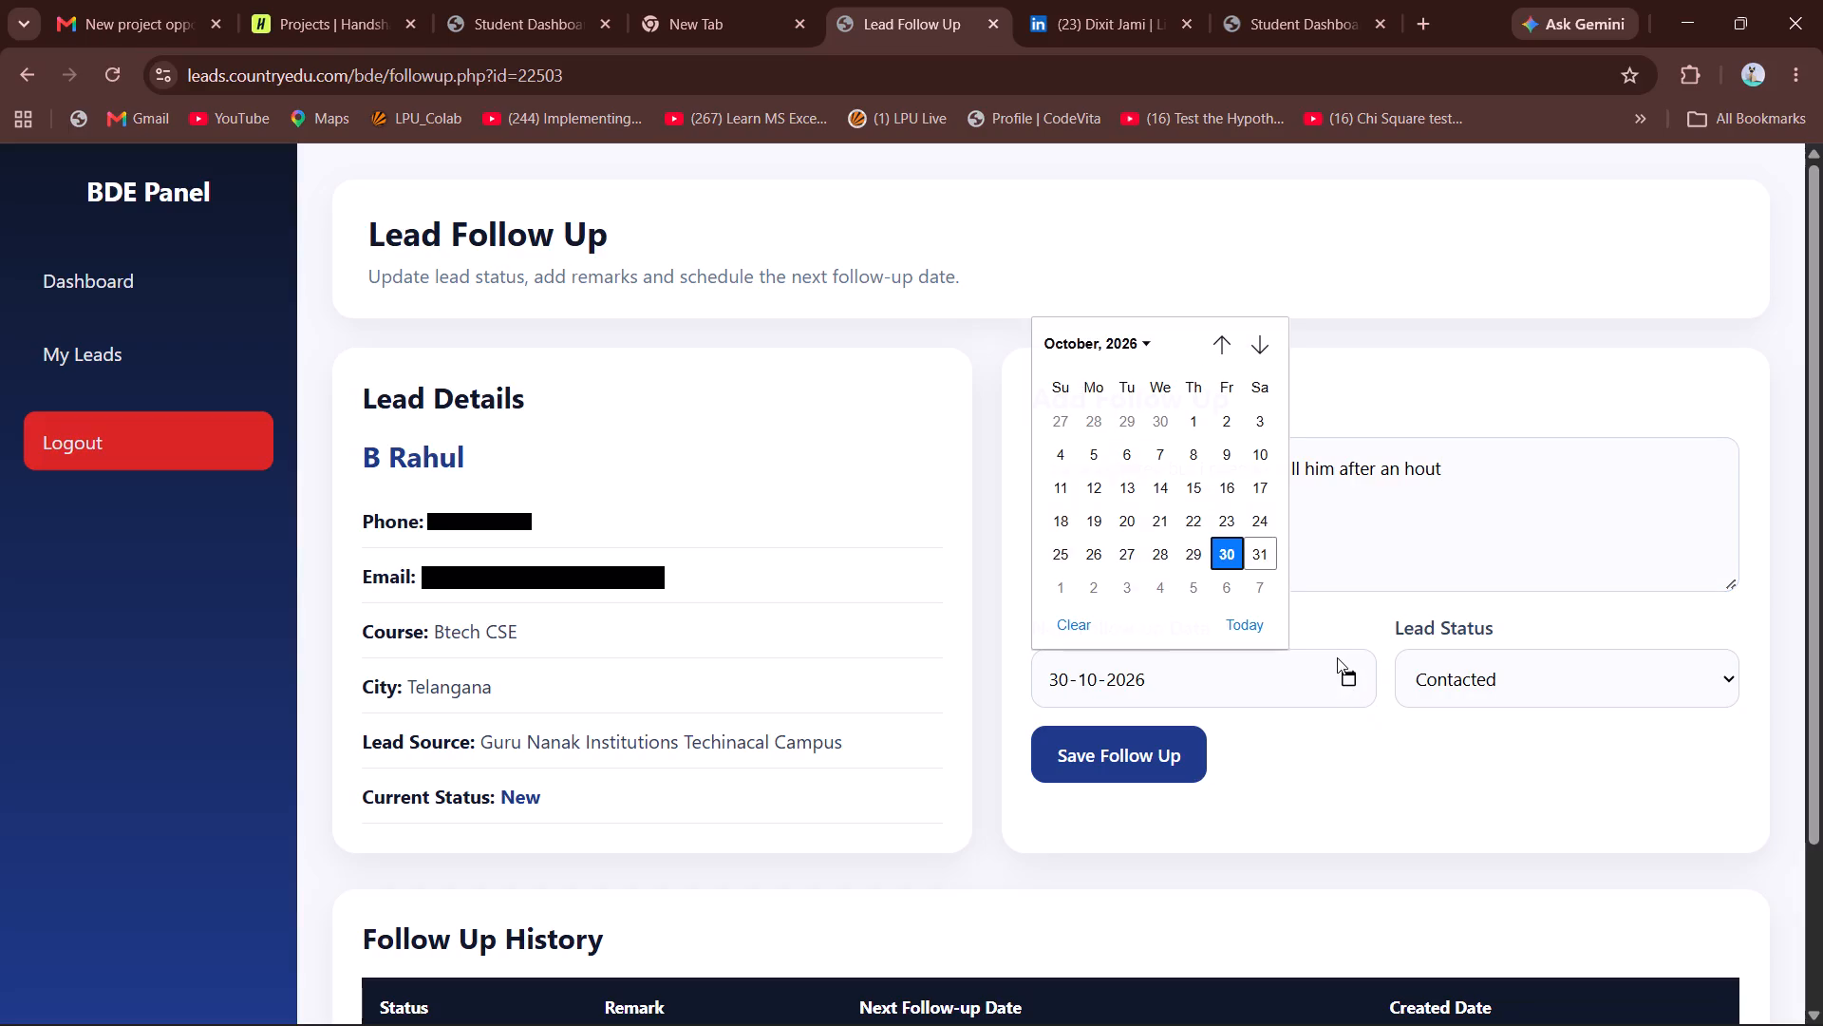
pyautogui.click(1266, 558)
pyautogui.click(1458, 679)
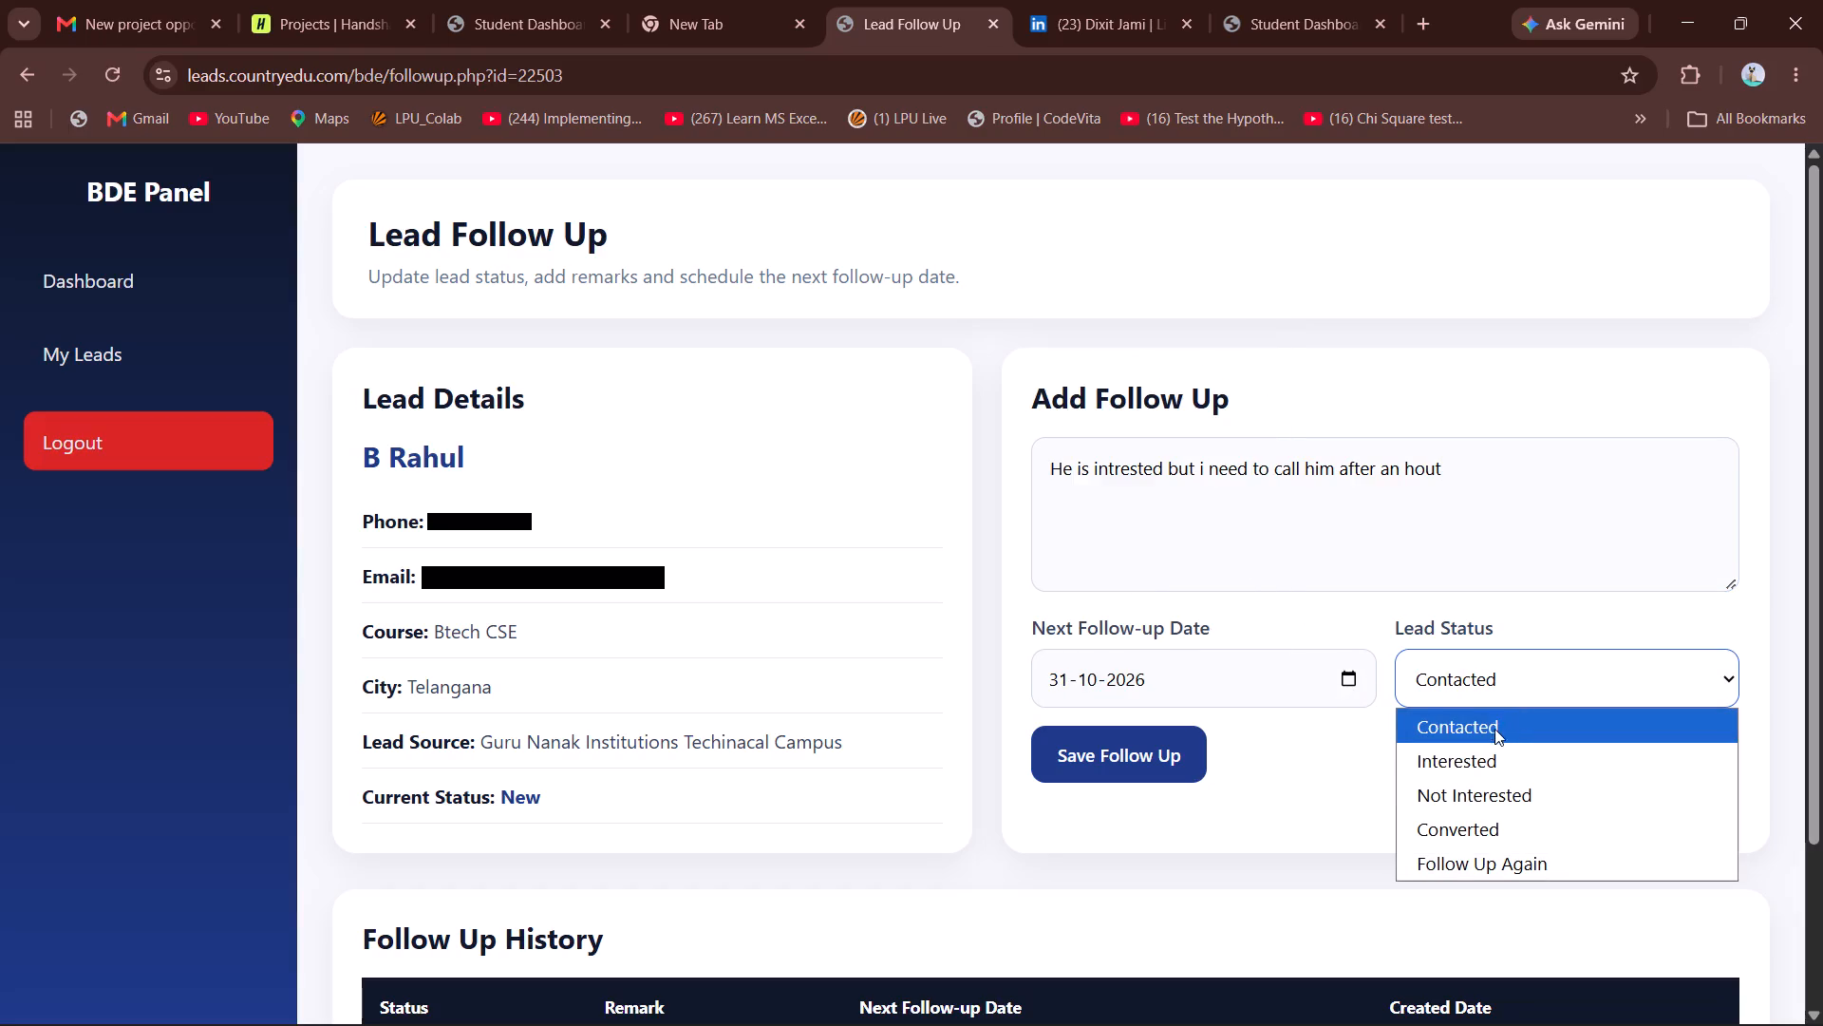
pyautogui.click(1466, 761)
pyautogui.click(1112, 742)
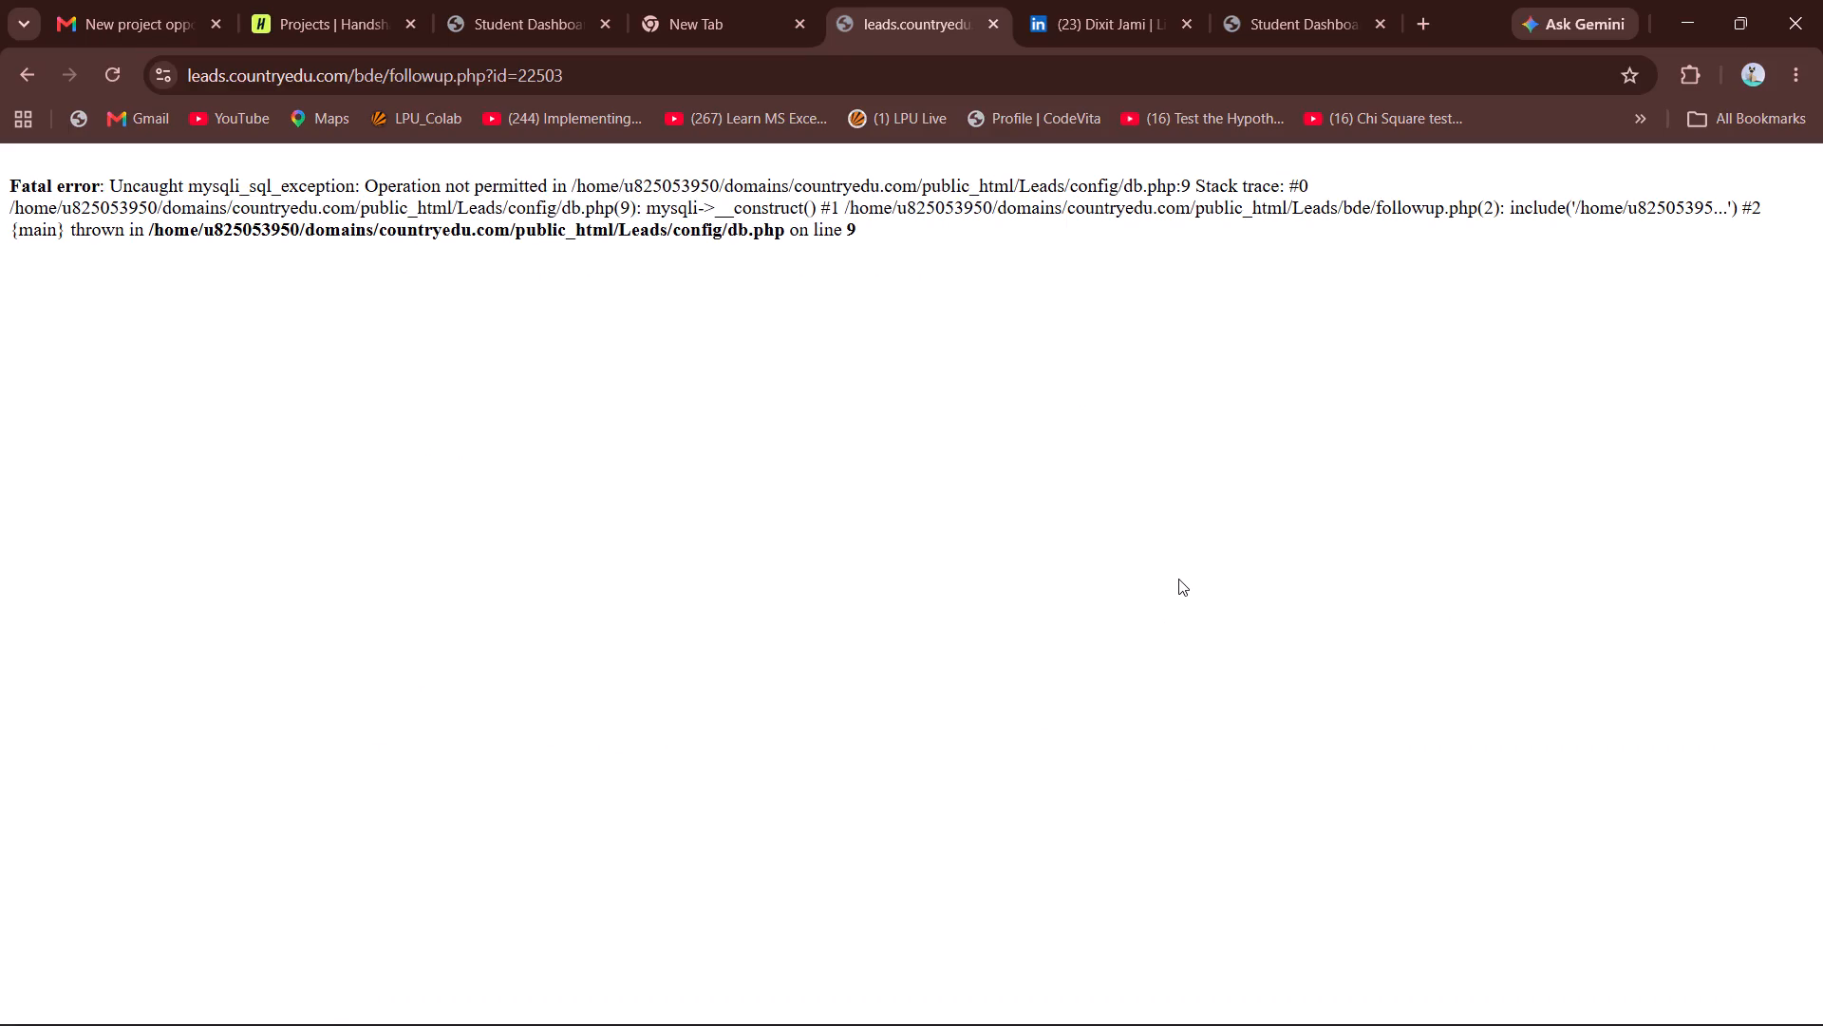
pyautogui.hotkey('ctrl', 'r')
pyautogui.click(1007, 284)
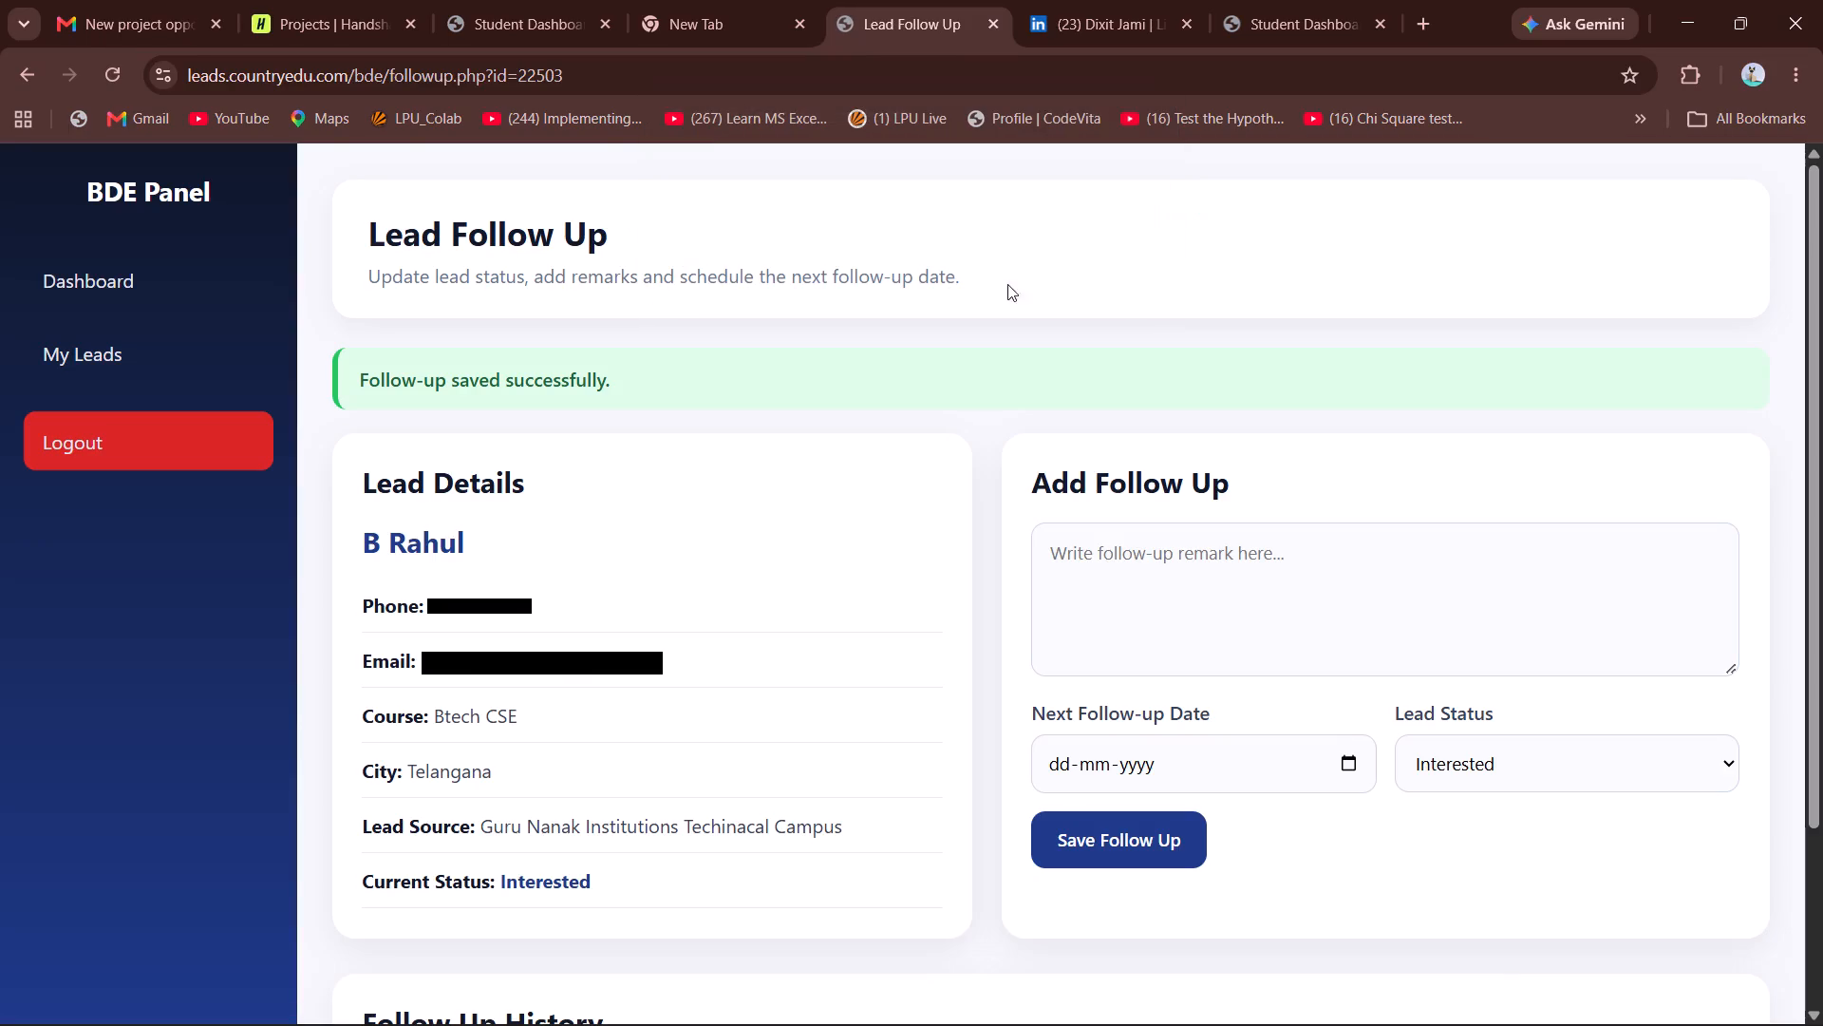
# Review the saved entry in the lead's Follow Up History.
pyautogui.scroll(-4, 1172, 860)
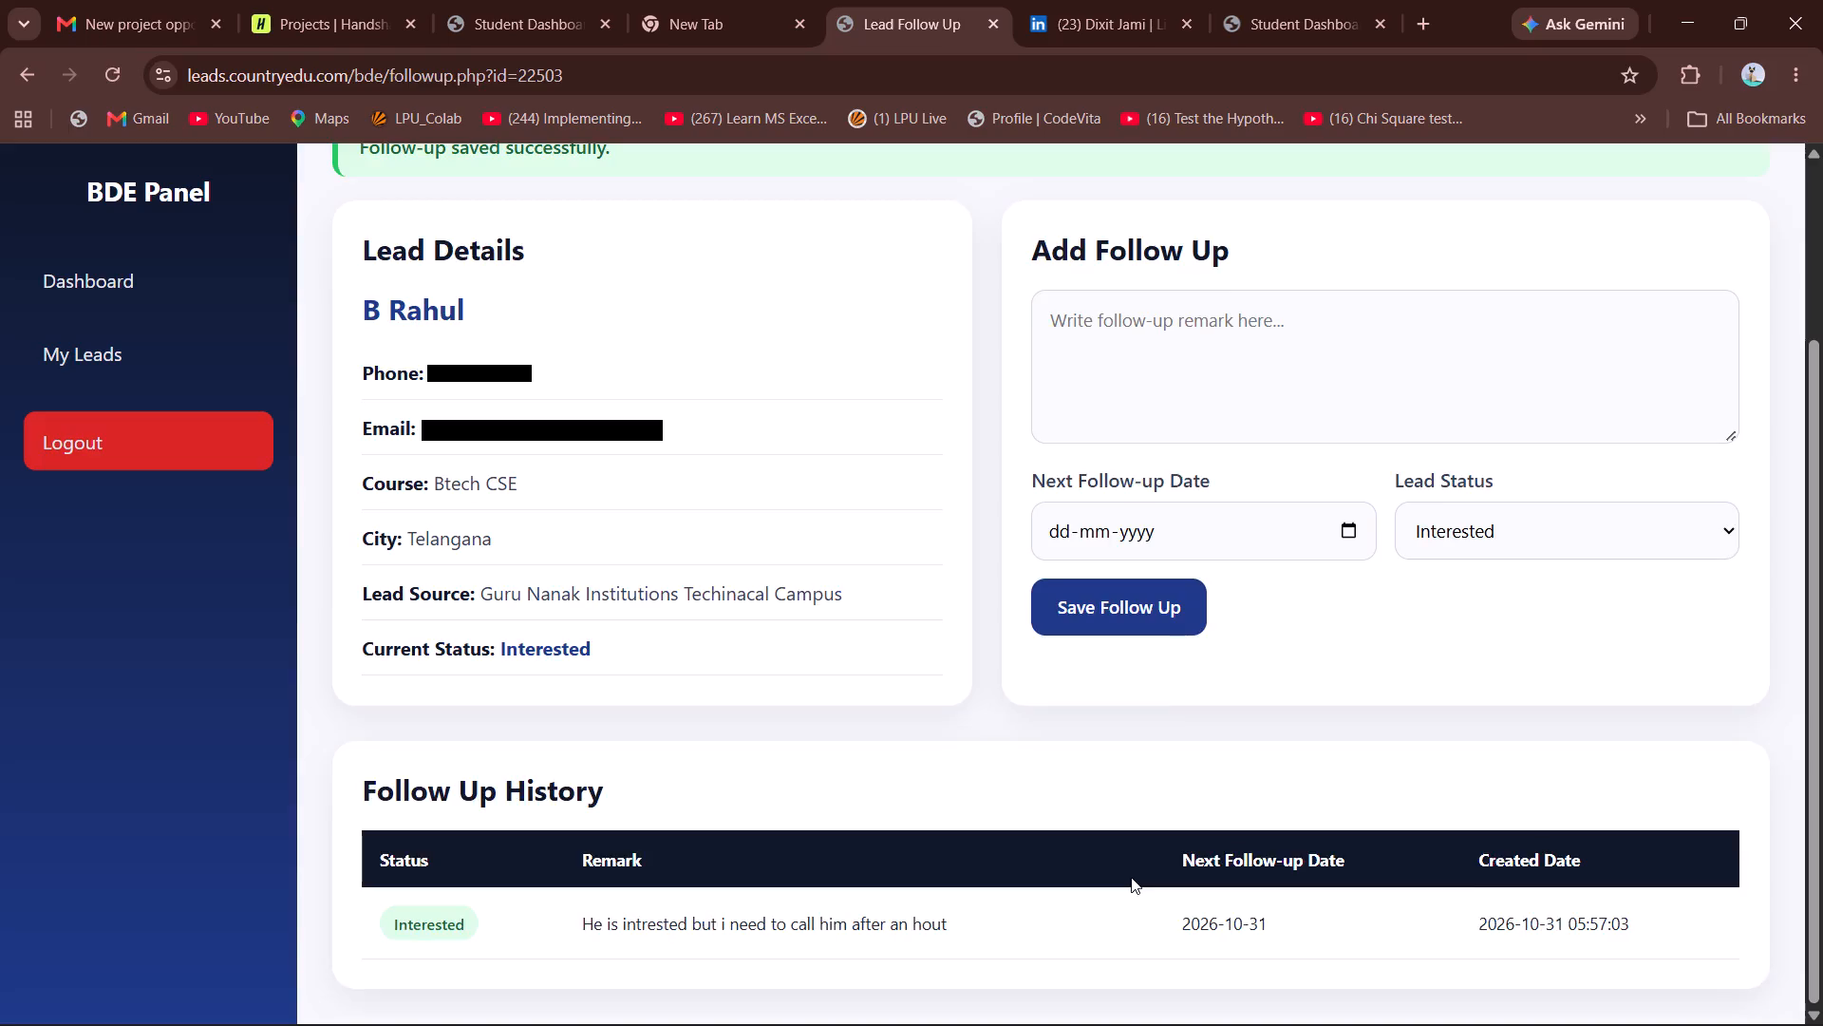
pyautogui.scroll(3, 1131, 877)
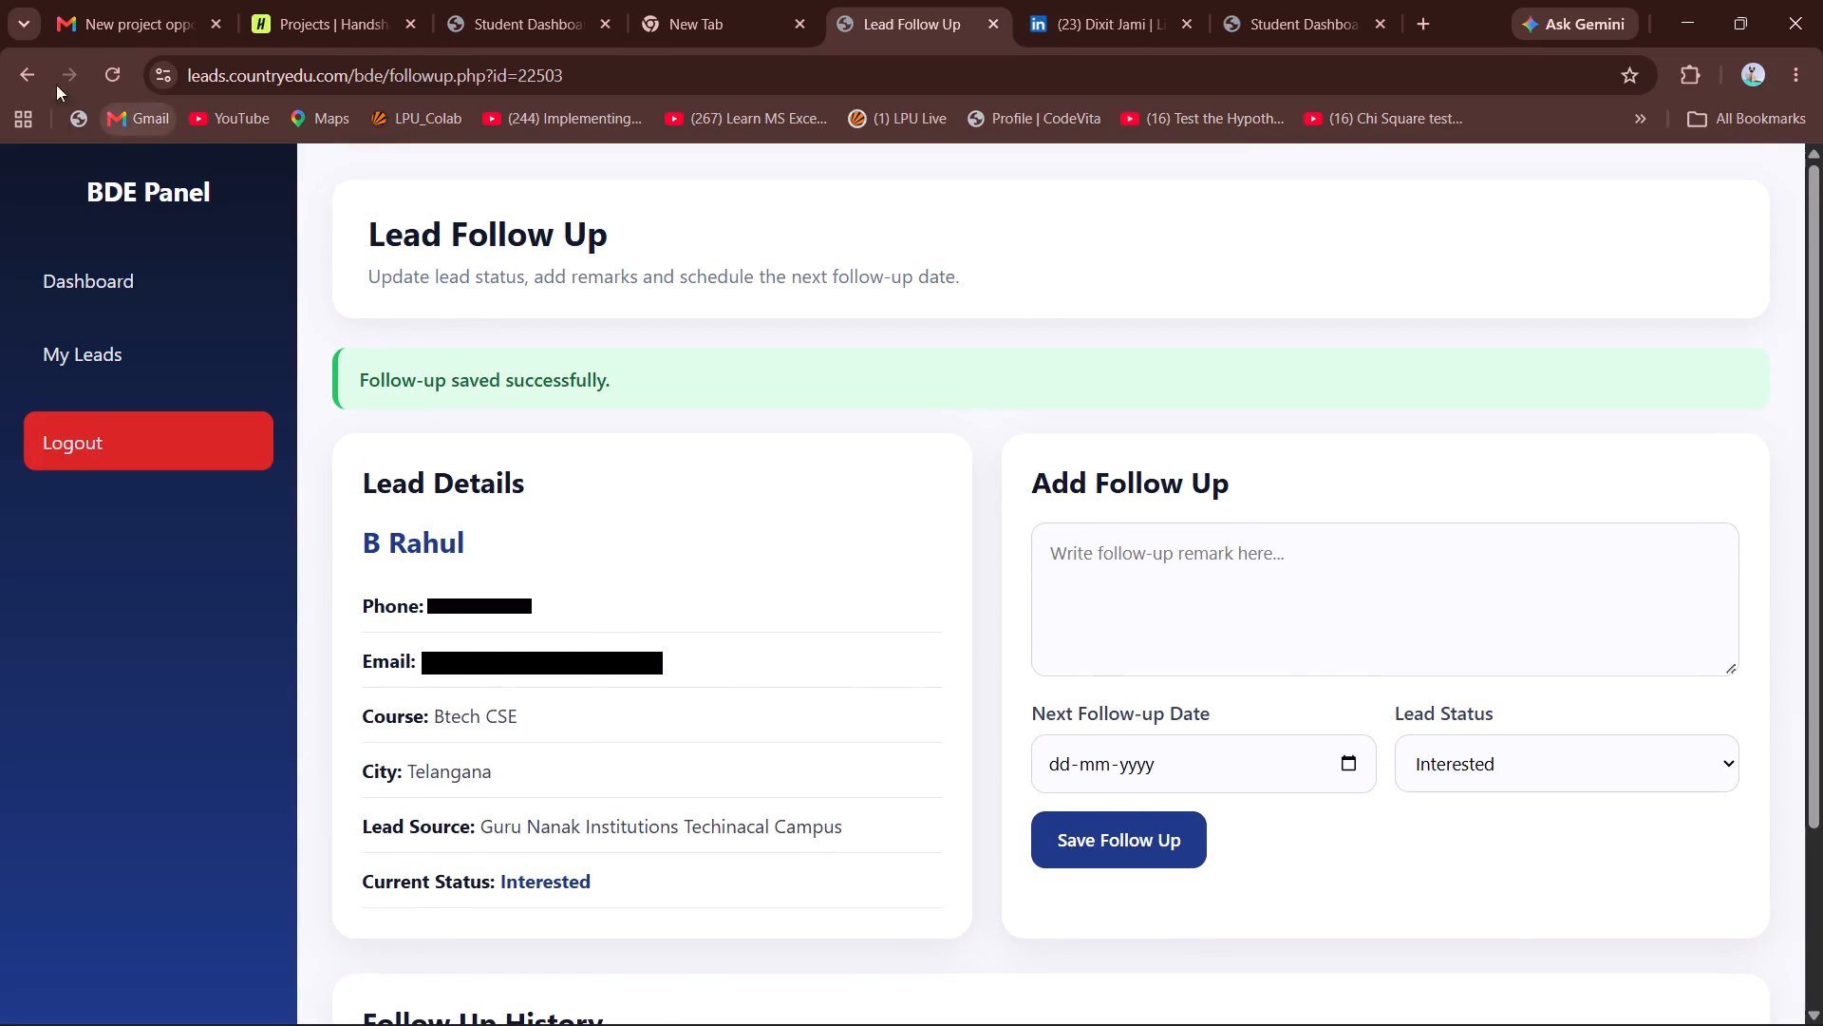
pyautogui.click(28, 67)
pyautogui.scroll(-4, 898, 505)
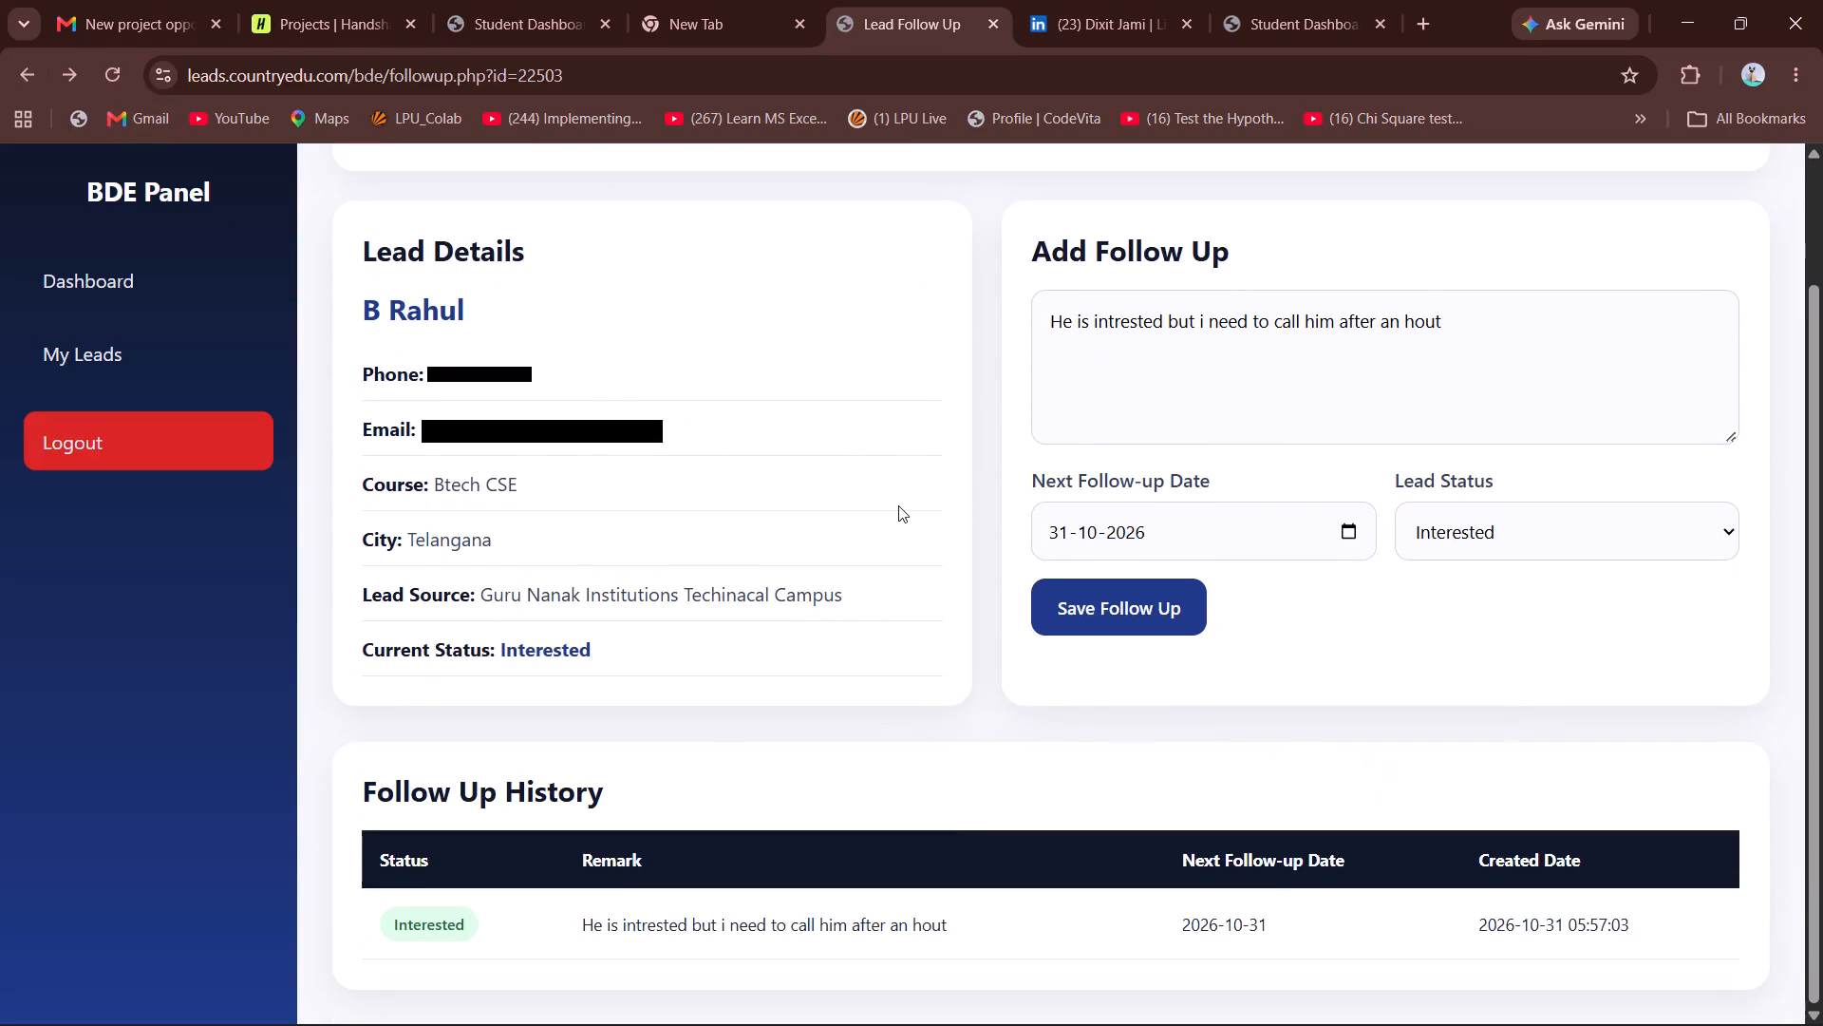
pyautogui.scroll(3, 828, 461)
# Return to the assigned leads page and reload it, accepting the form resubmission.
pyautogui.click(38, 85)
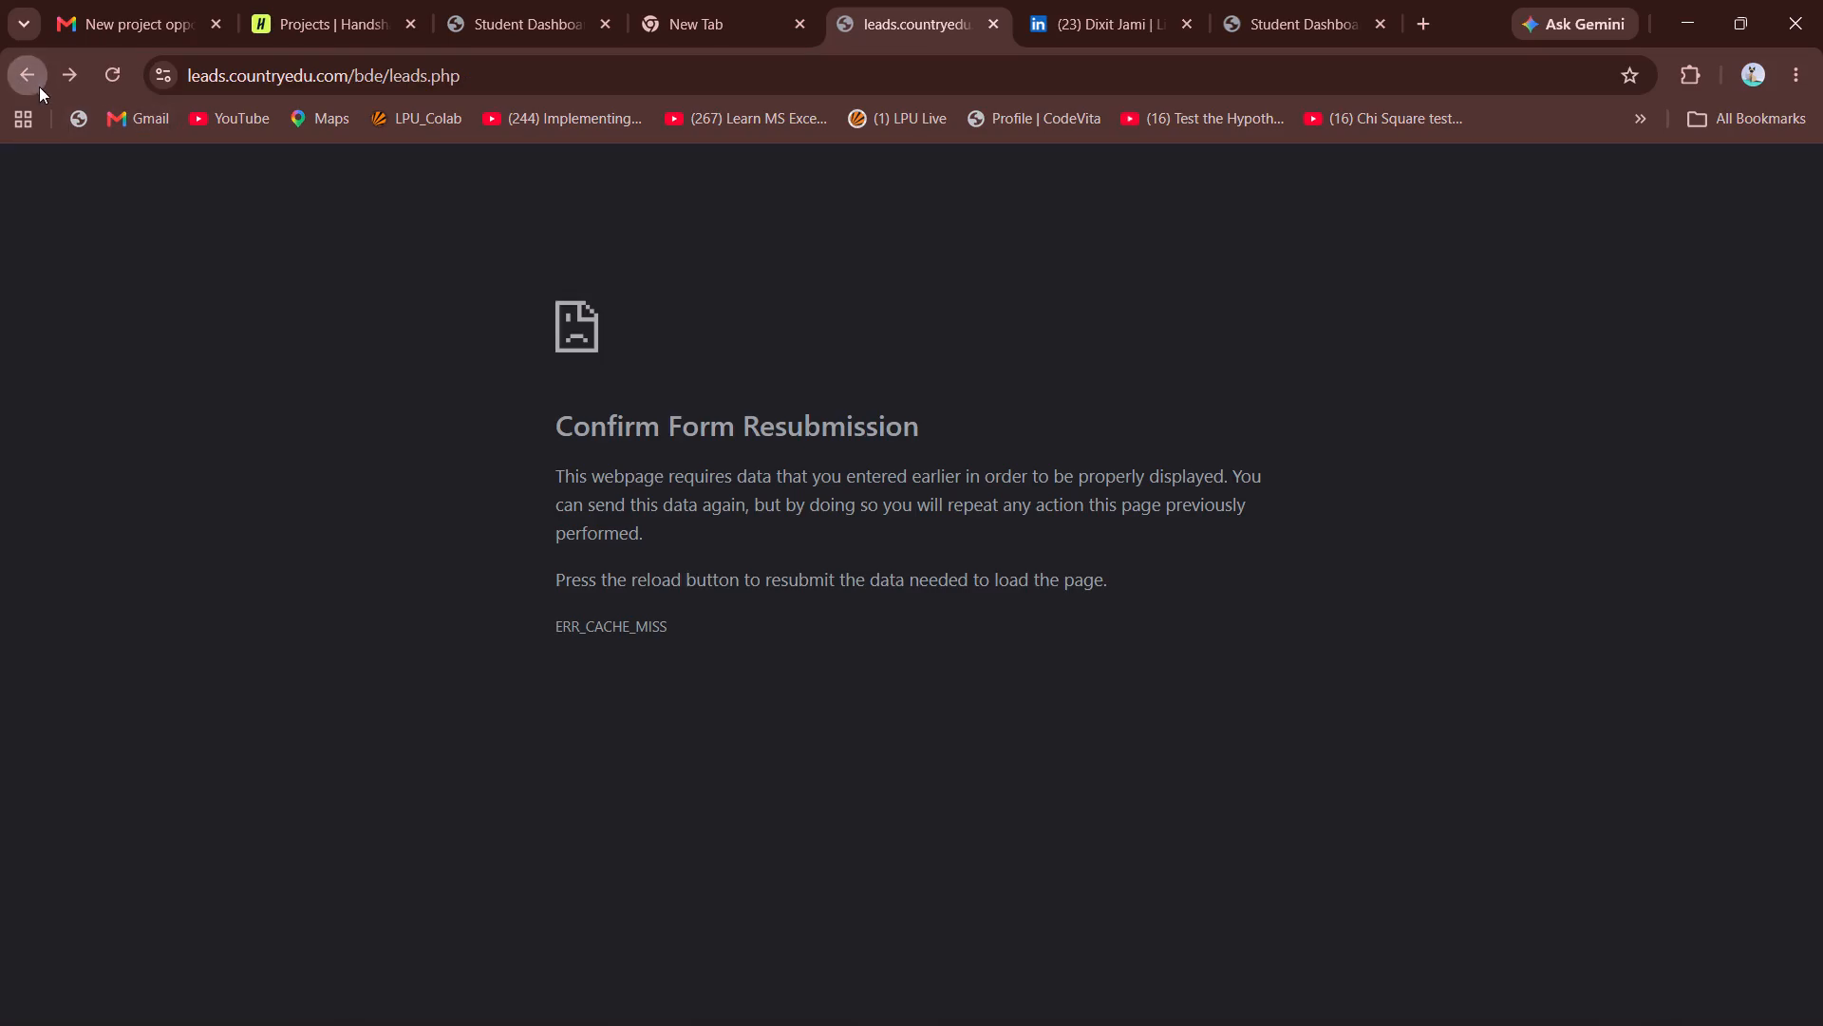
pyautogui.hotkey('ctrl', 'r')
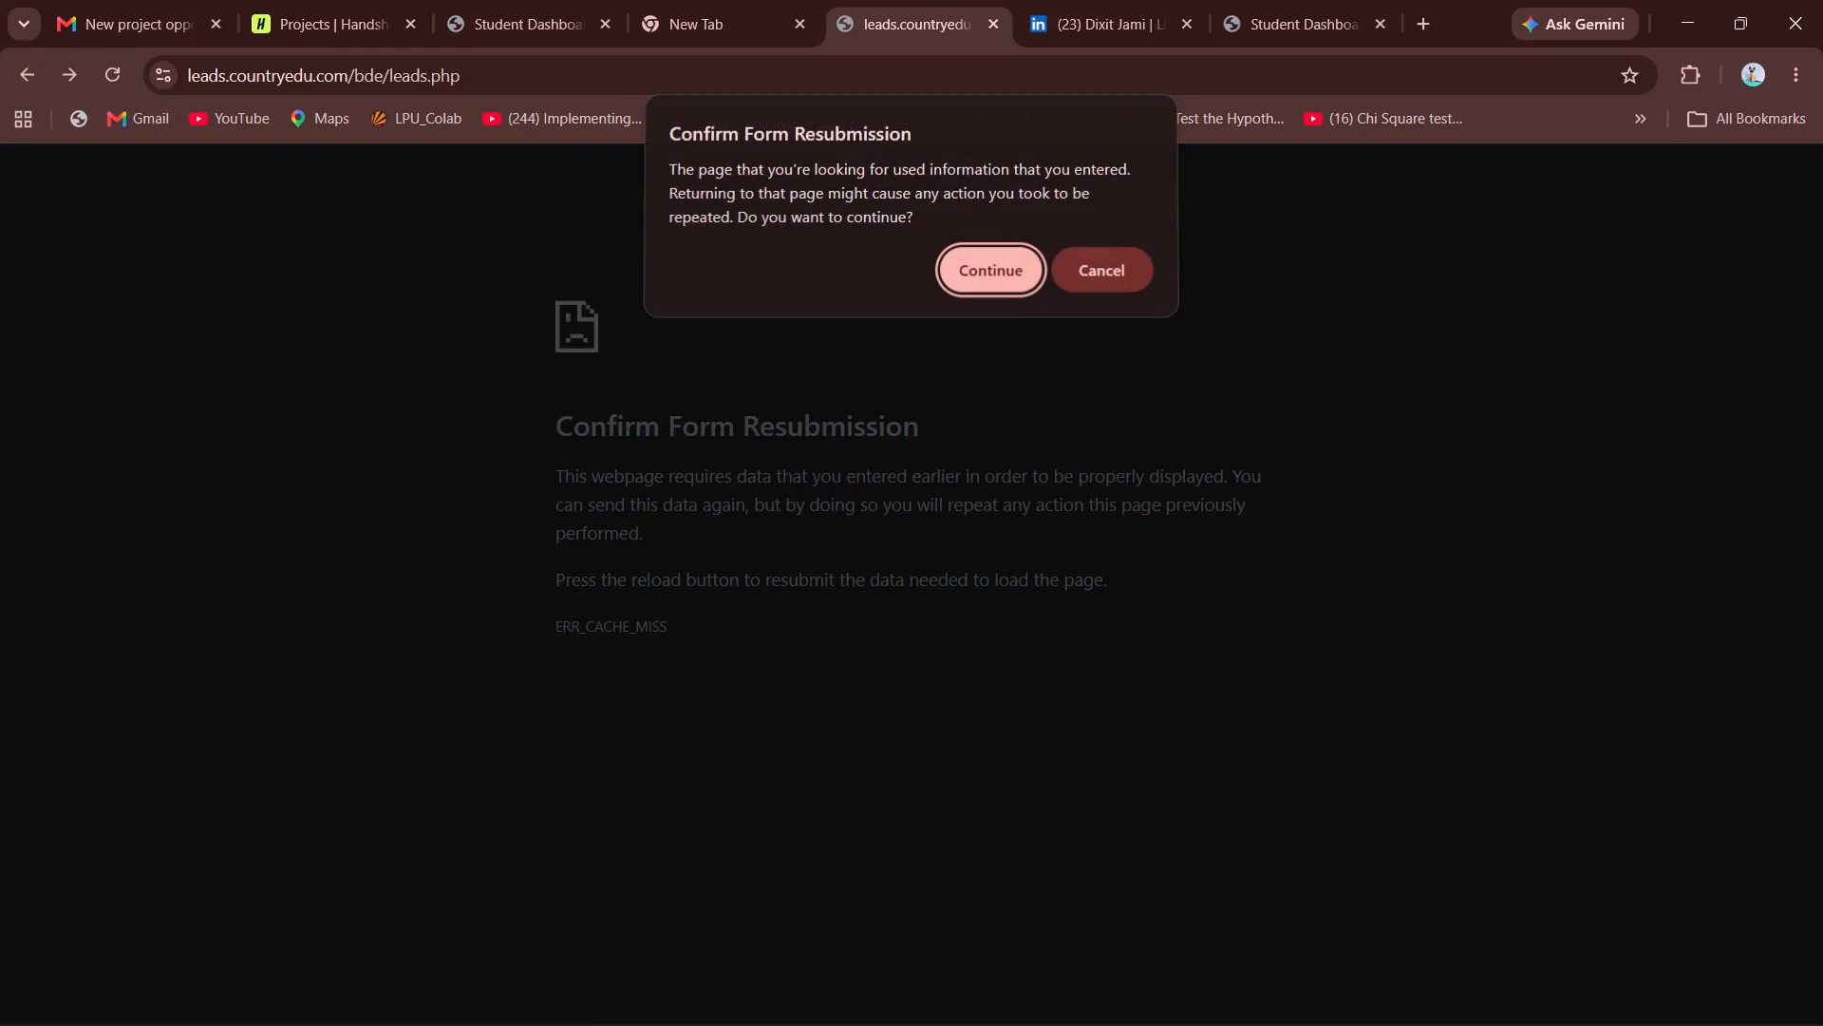
pyautogui.press('Return')
# Examine the lead list, and check the follow-up details and history of its first lead with status New.
pyautogui.scroll(-5, 1091, 503)
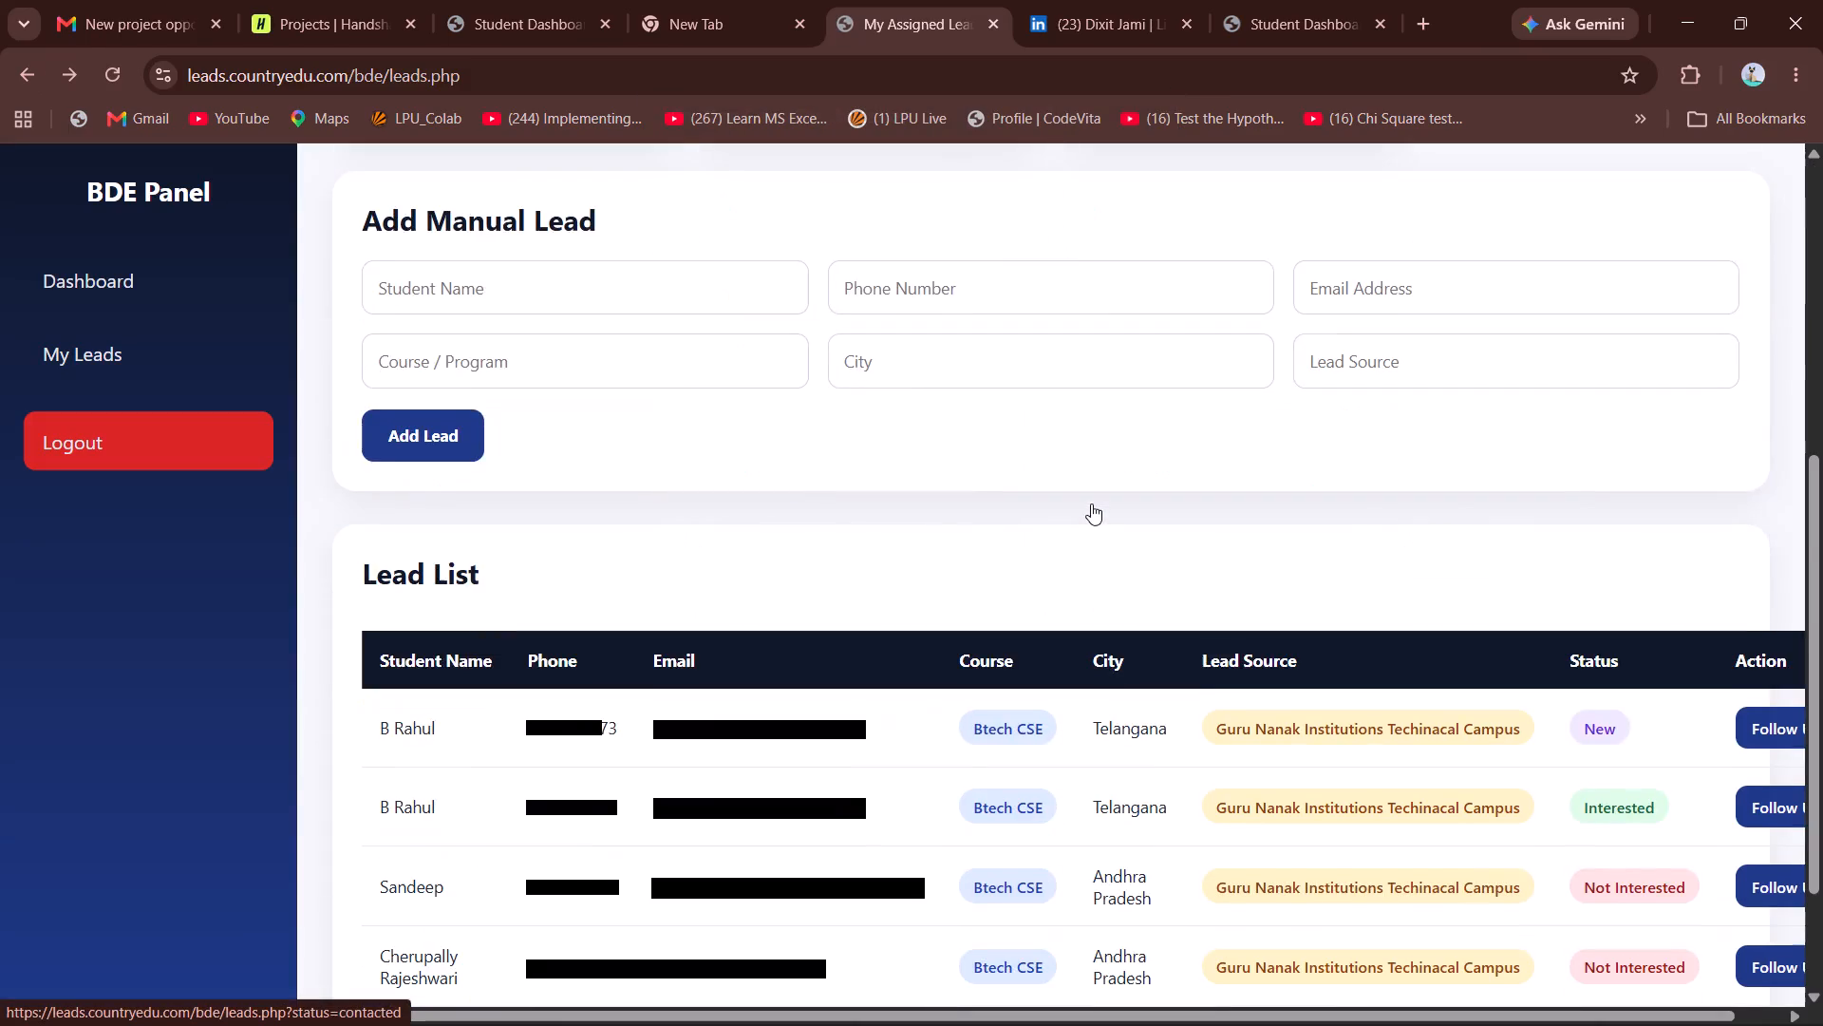
pyautogui.hscroll(-3, 1091, 503)
pyautogui.scroll(1, 1274, 582)
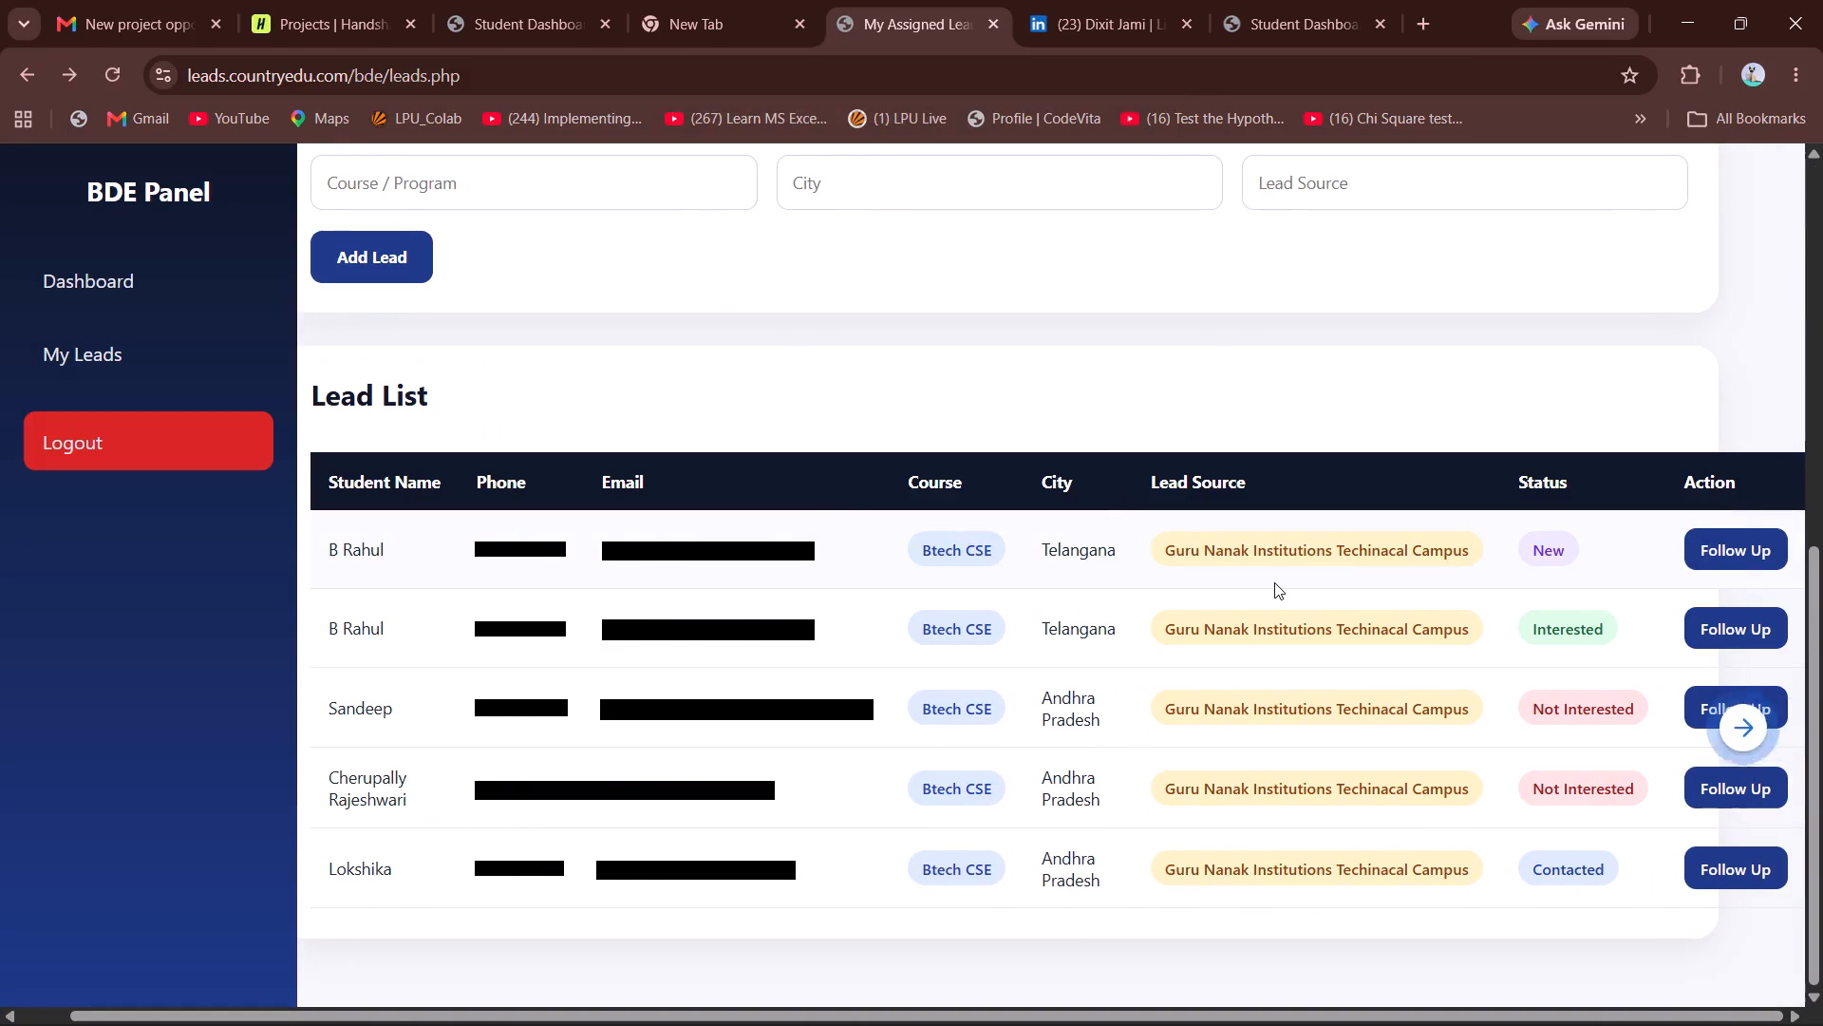
pyautogui.scroll(1, 1274, 582)
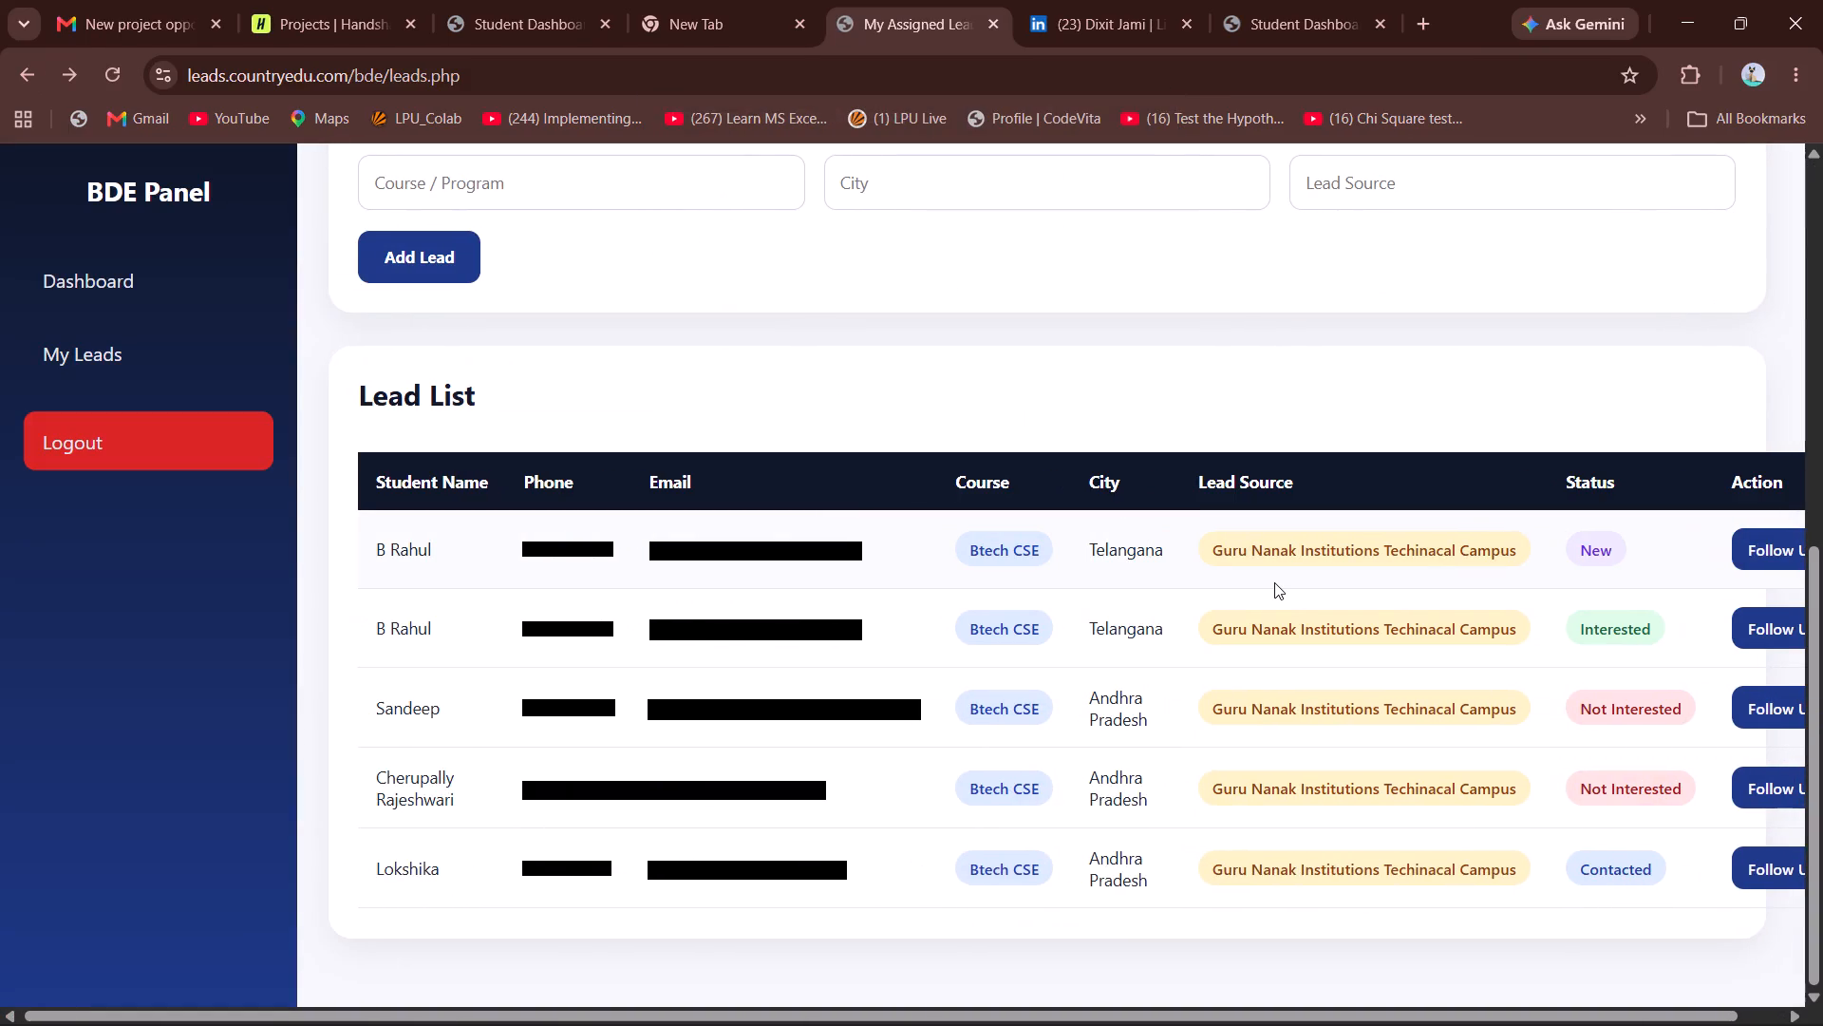
pyautogui.hscroll(-1, 1274, 582)
pyautogui.hscroll(2, 1274, 582)
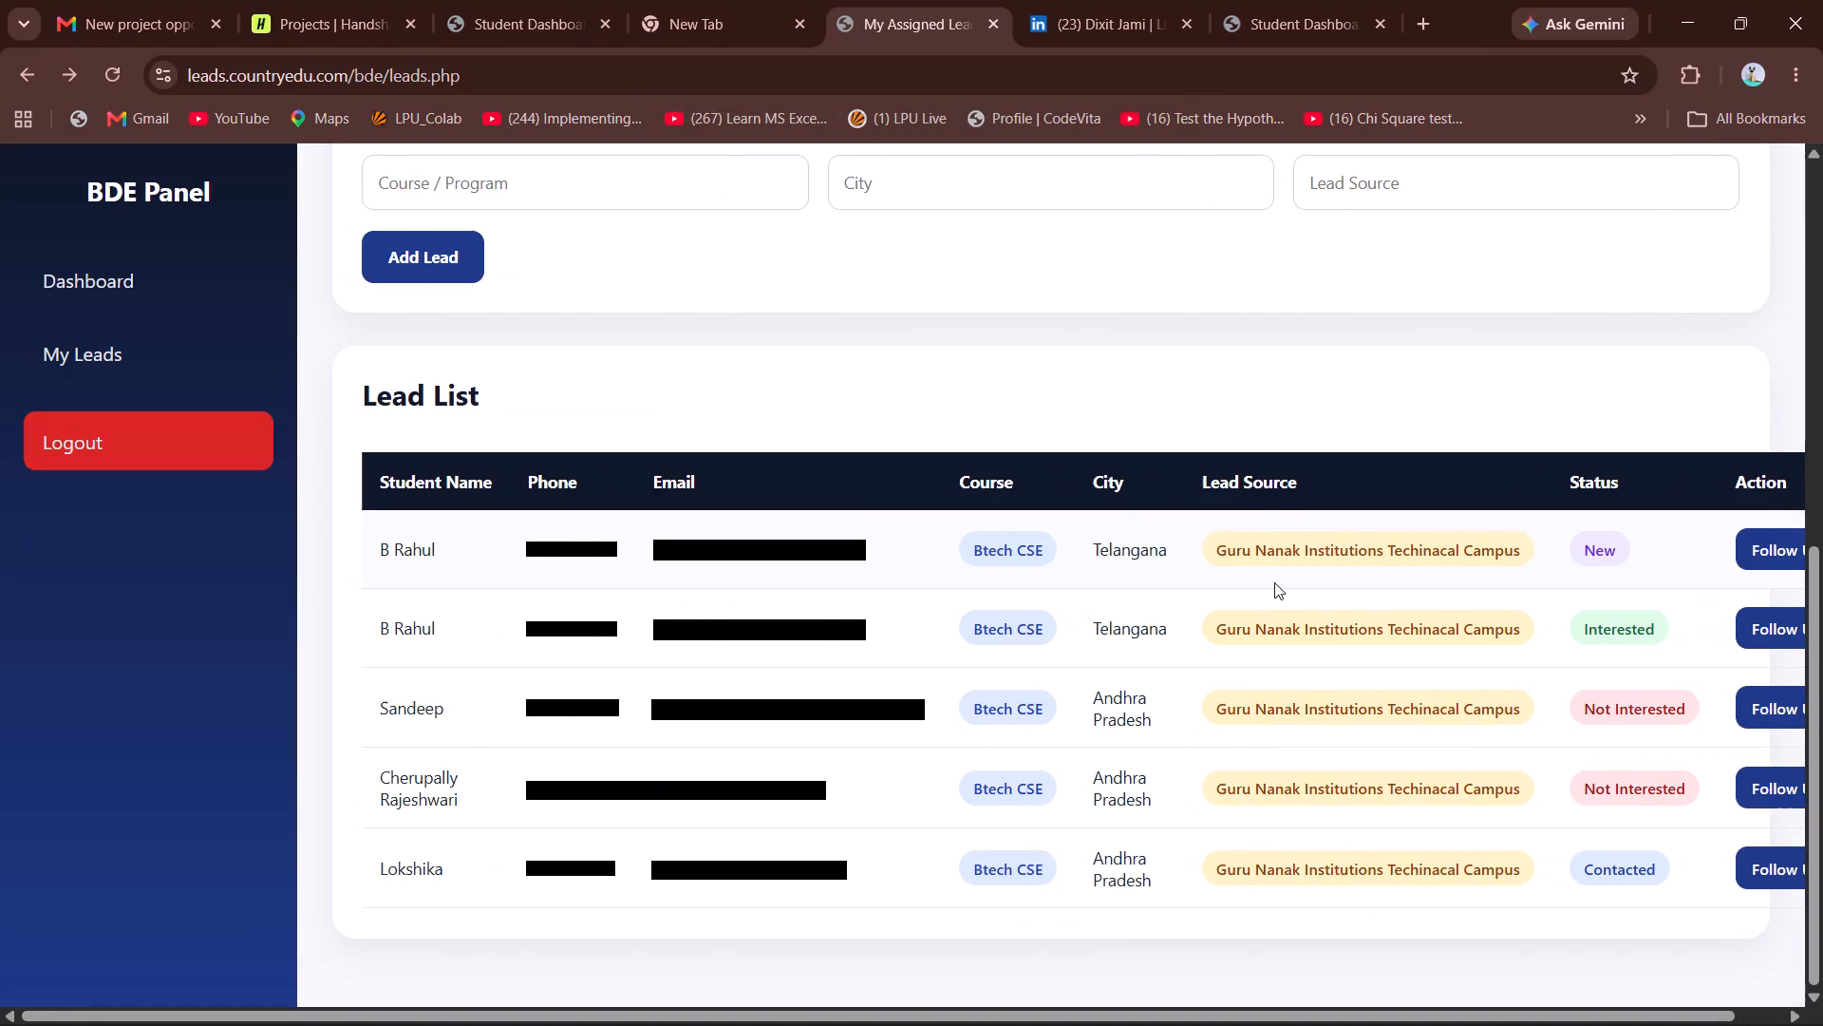
pyautogui.scroll(1, 1274, 582)
pyautogui.click(1752, 605)
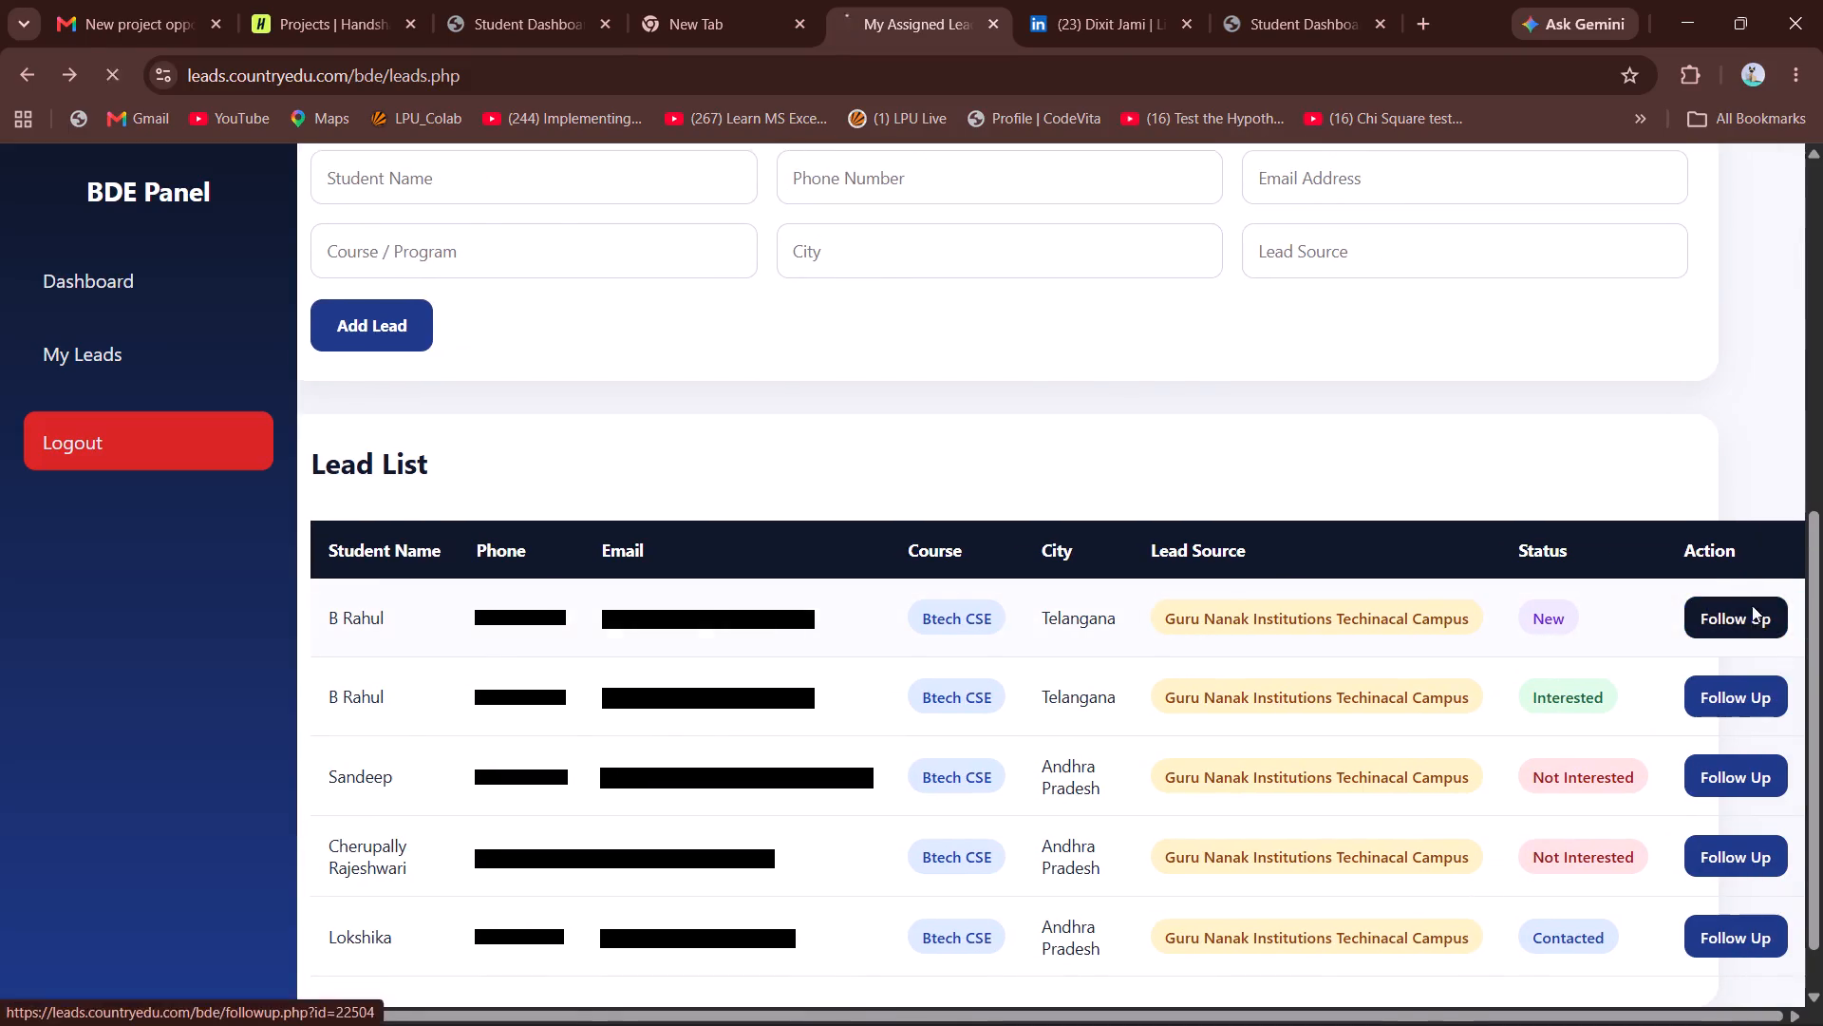
pyautogui.scroll(-4, 1315, 651)
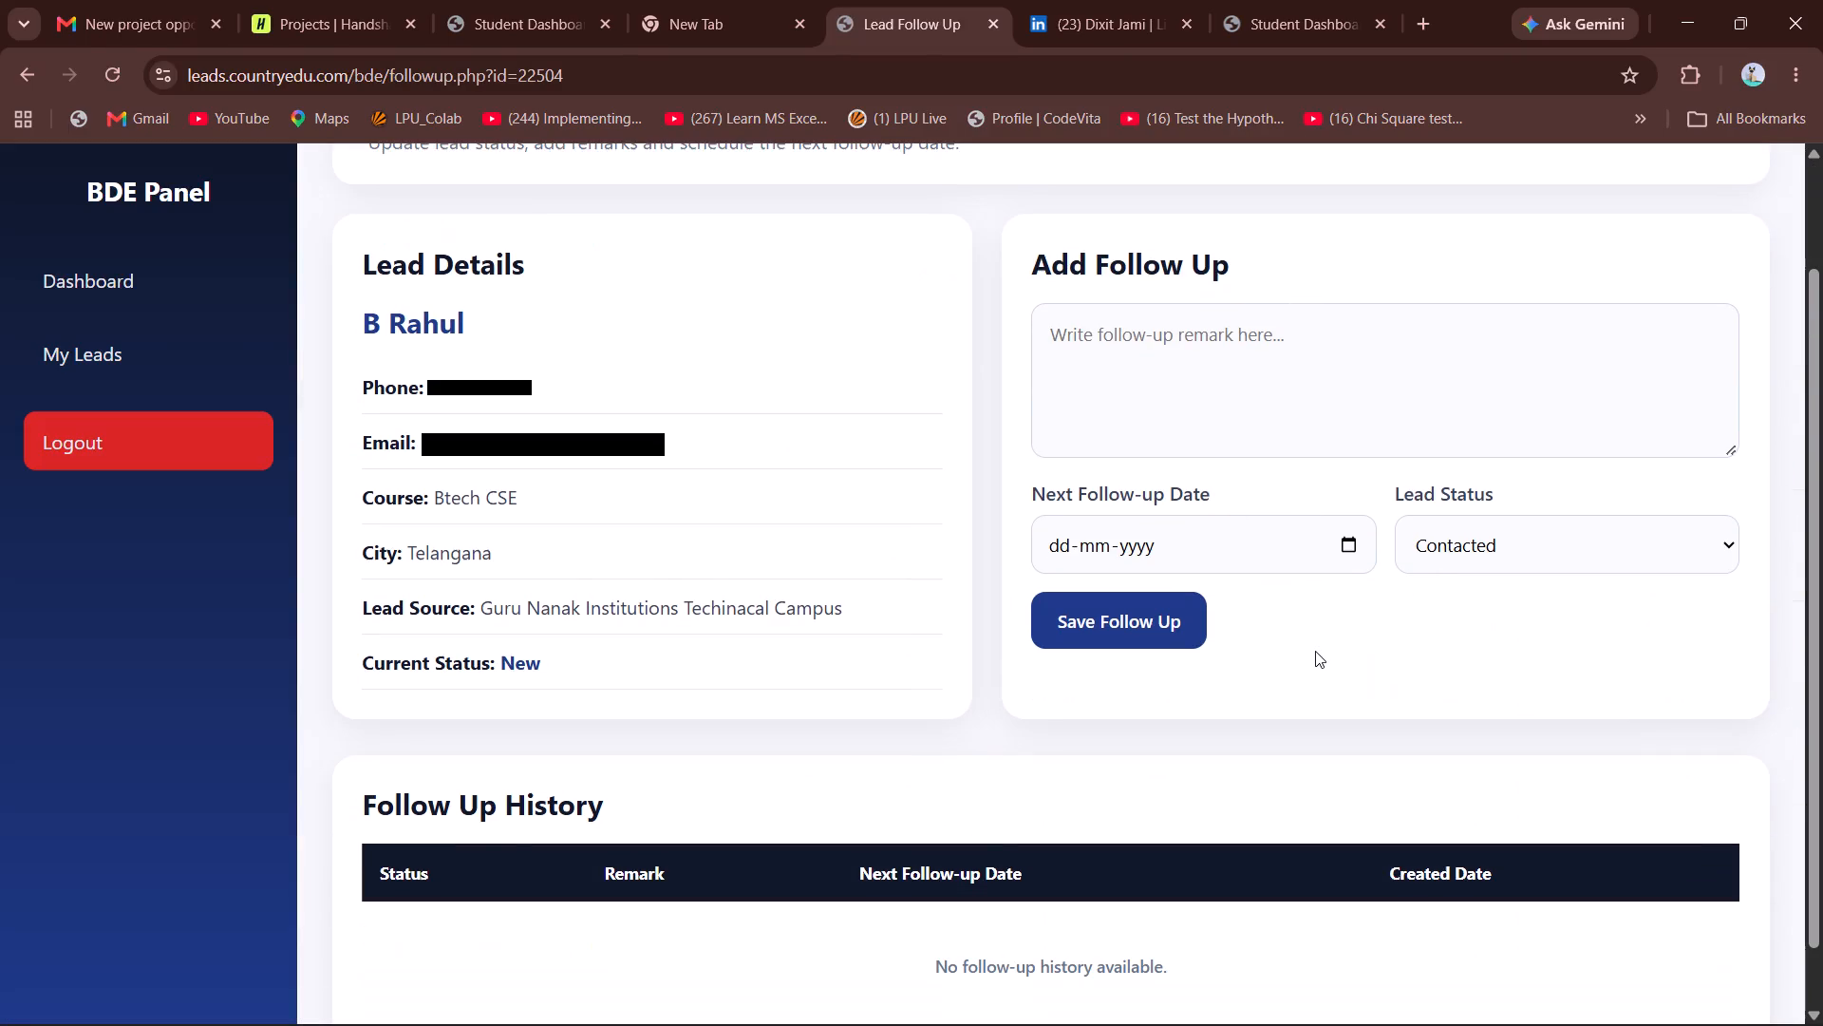
pyautogui.scroll(2, 1193, 688)
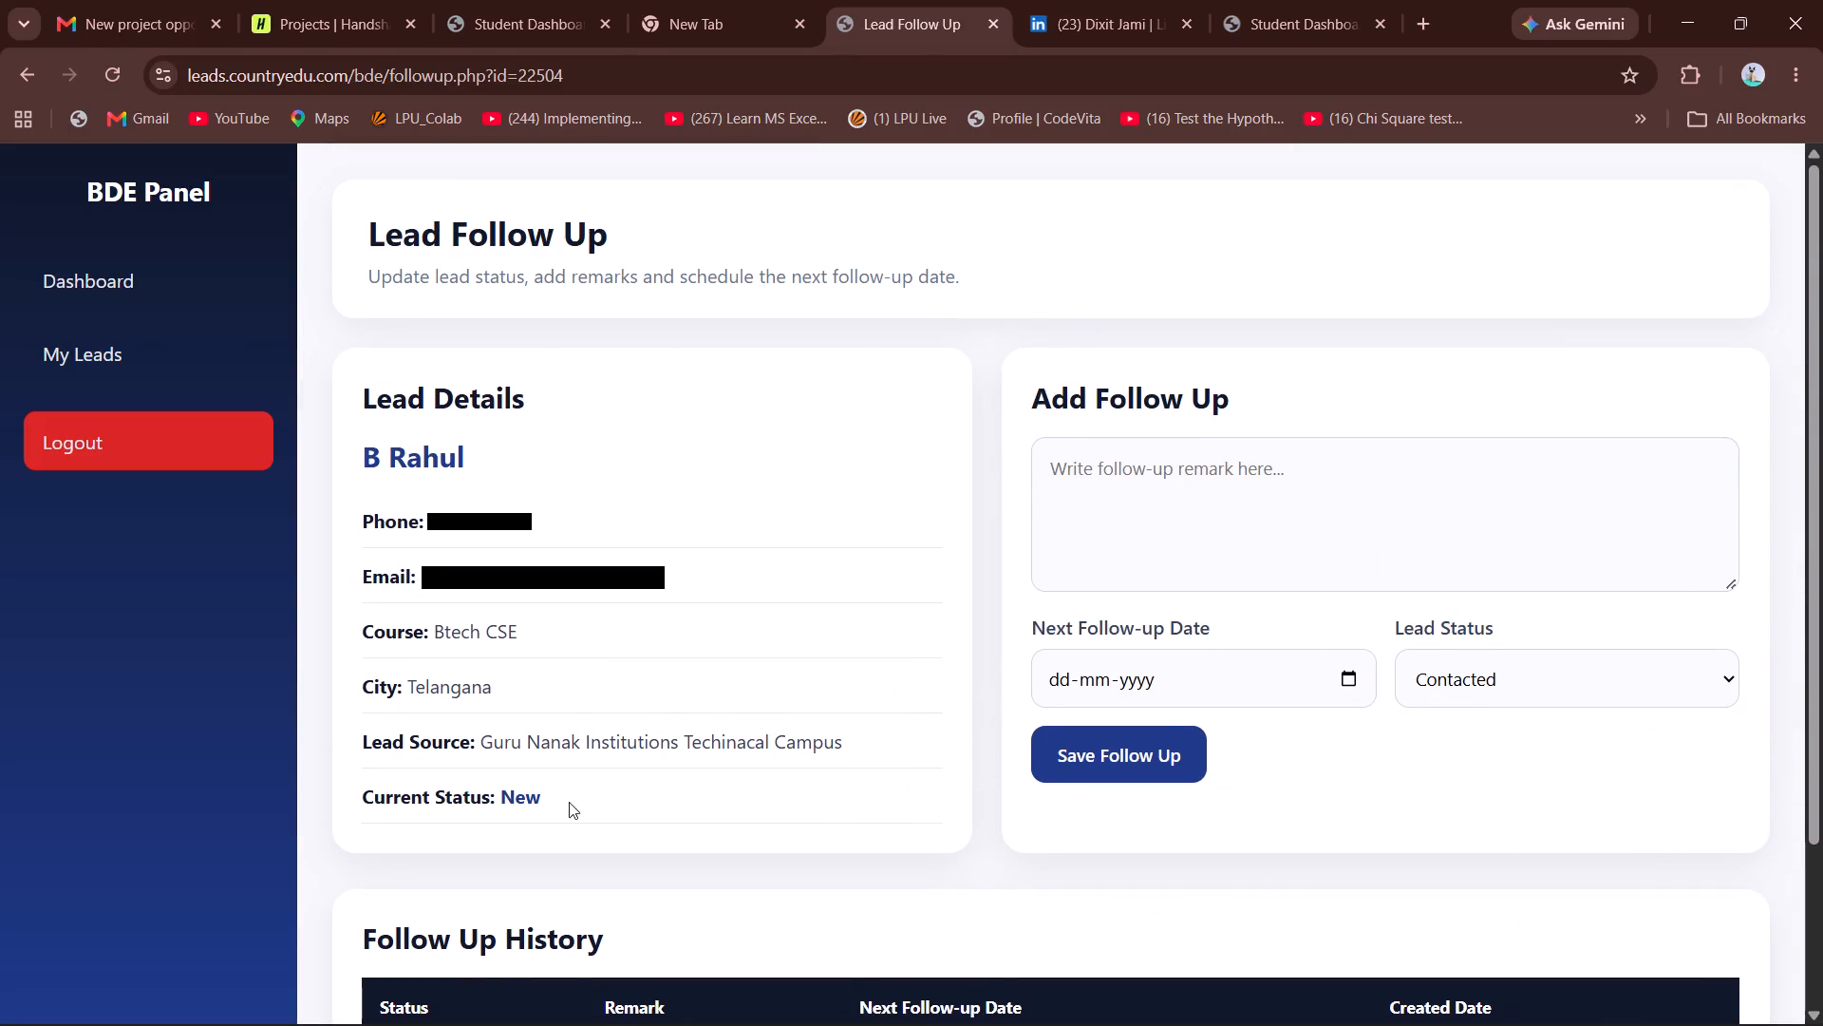
pyautogui.click(488, 802)
pyautogui.scroll(1, 542, 769)
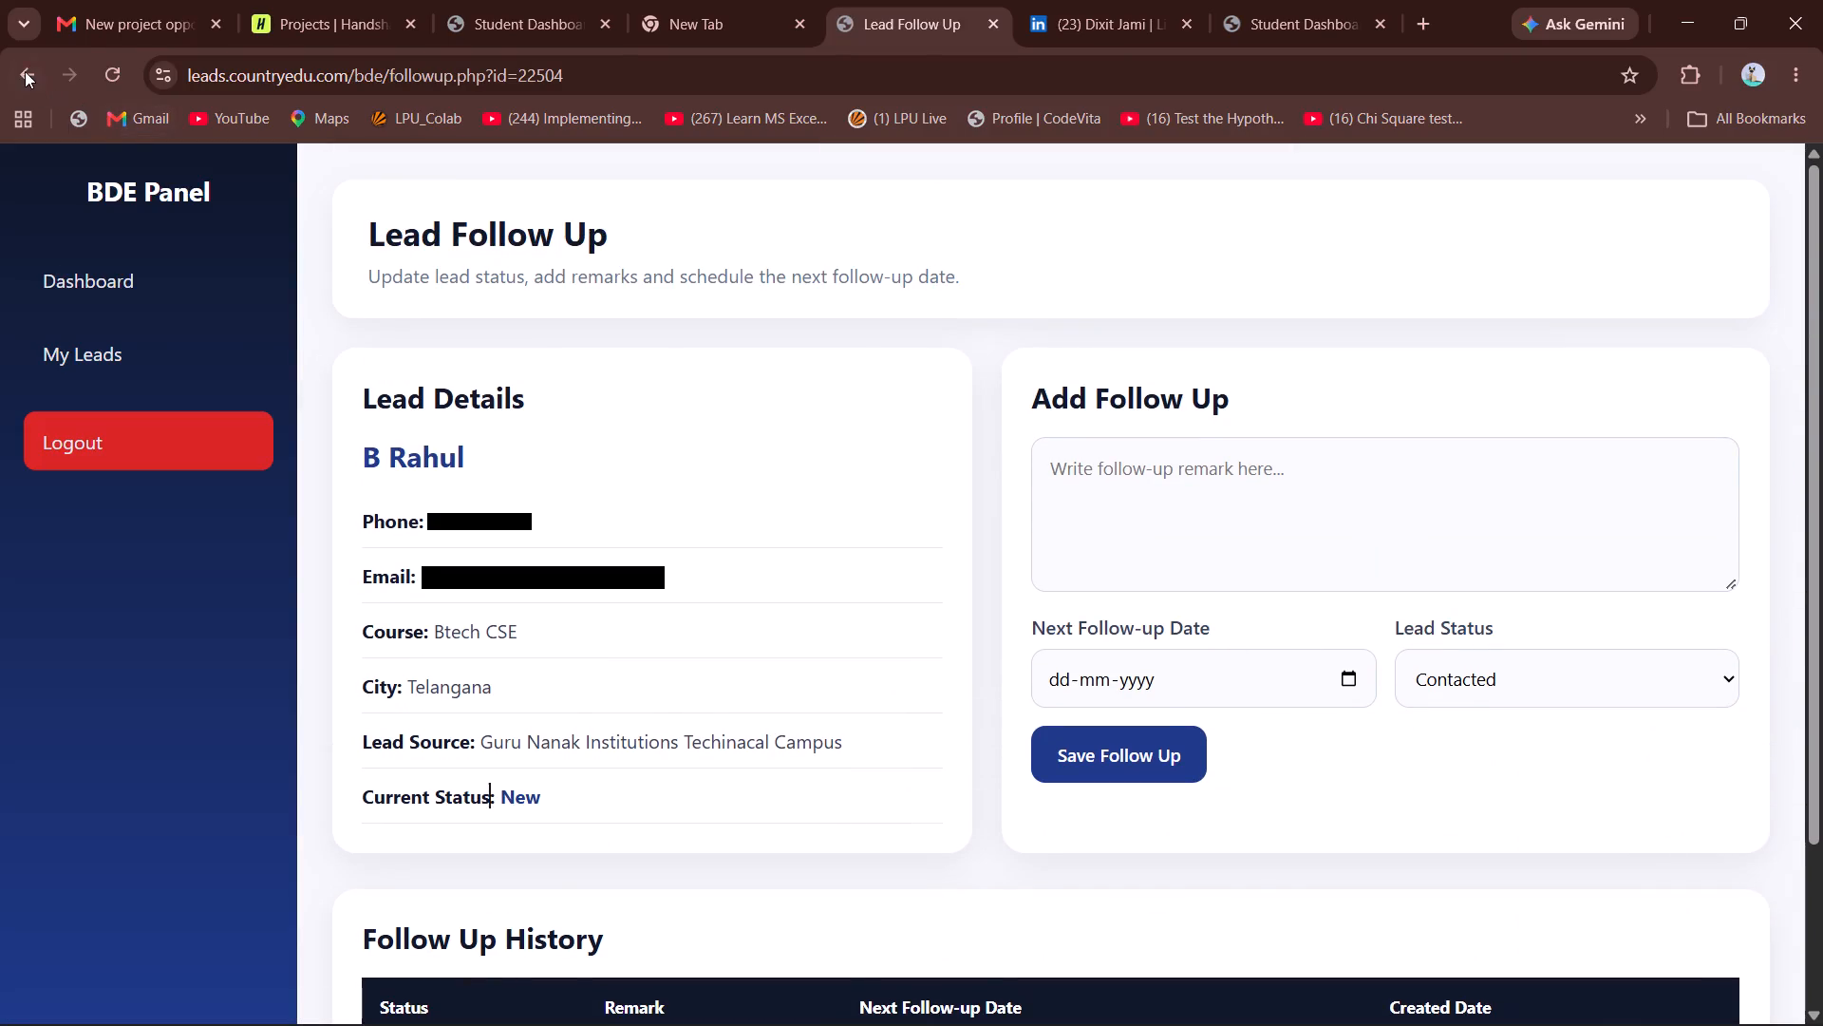
# Go back to the assigned leads page, reload it accepting the form resubmission, and check the lead list.
pyautogui.click(24, 70)
pyautogui.scroll(-2, 663, 413)
pyautogui.hotkey('ctrl', 'r')
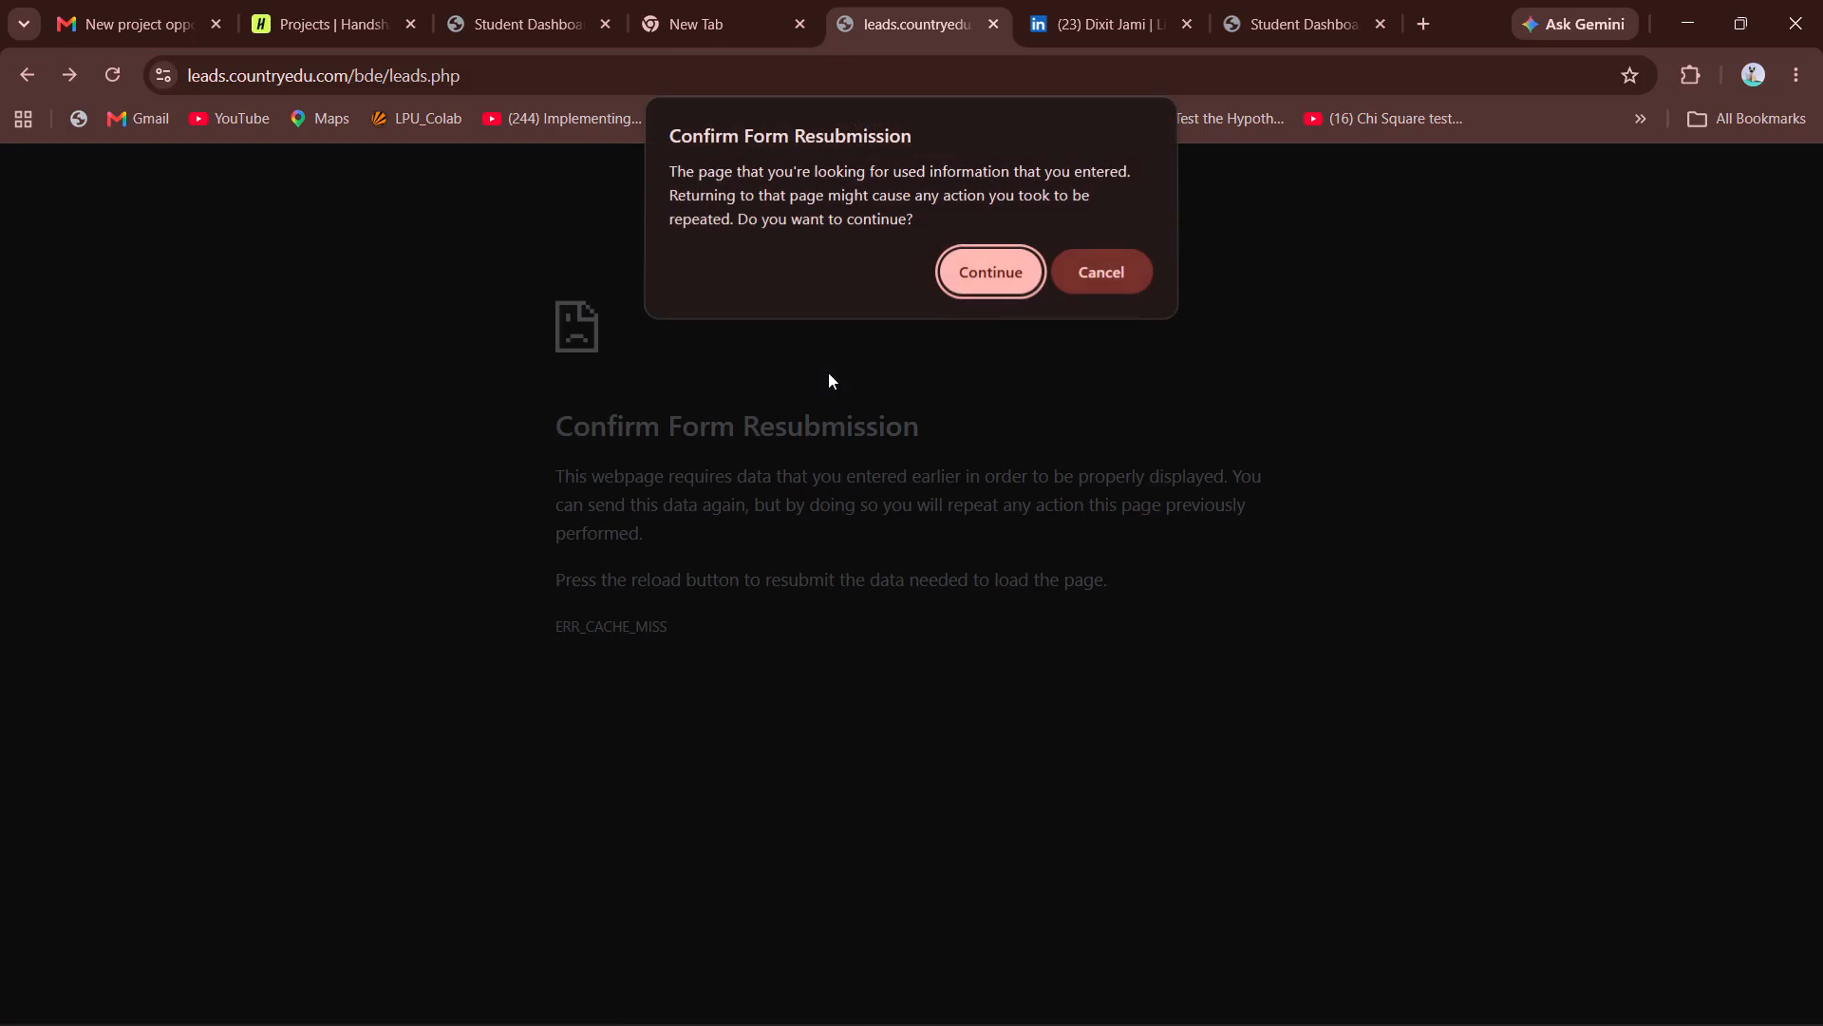
pyautogui.click(944, 286)
pyautogui.scroll(-4, 640, 537)
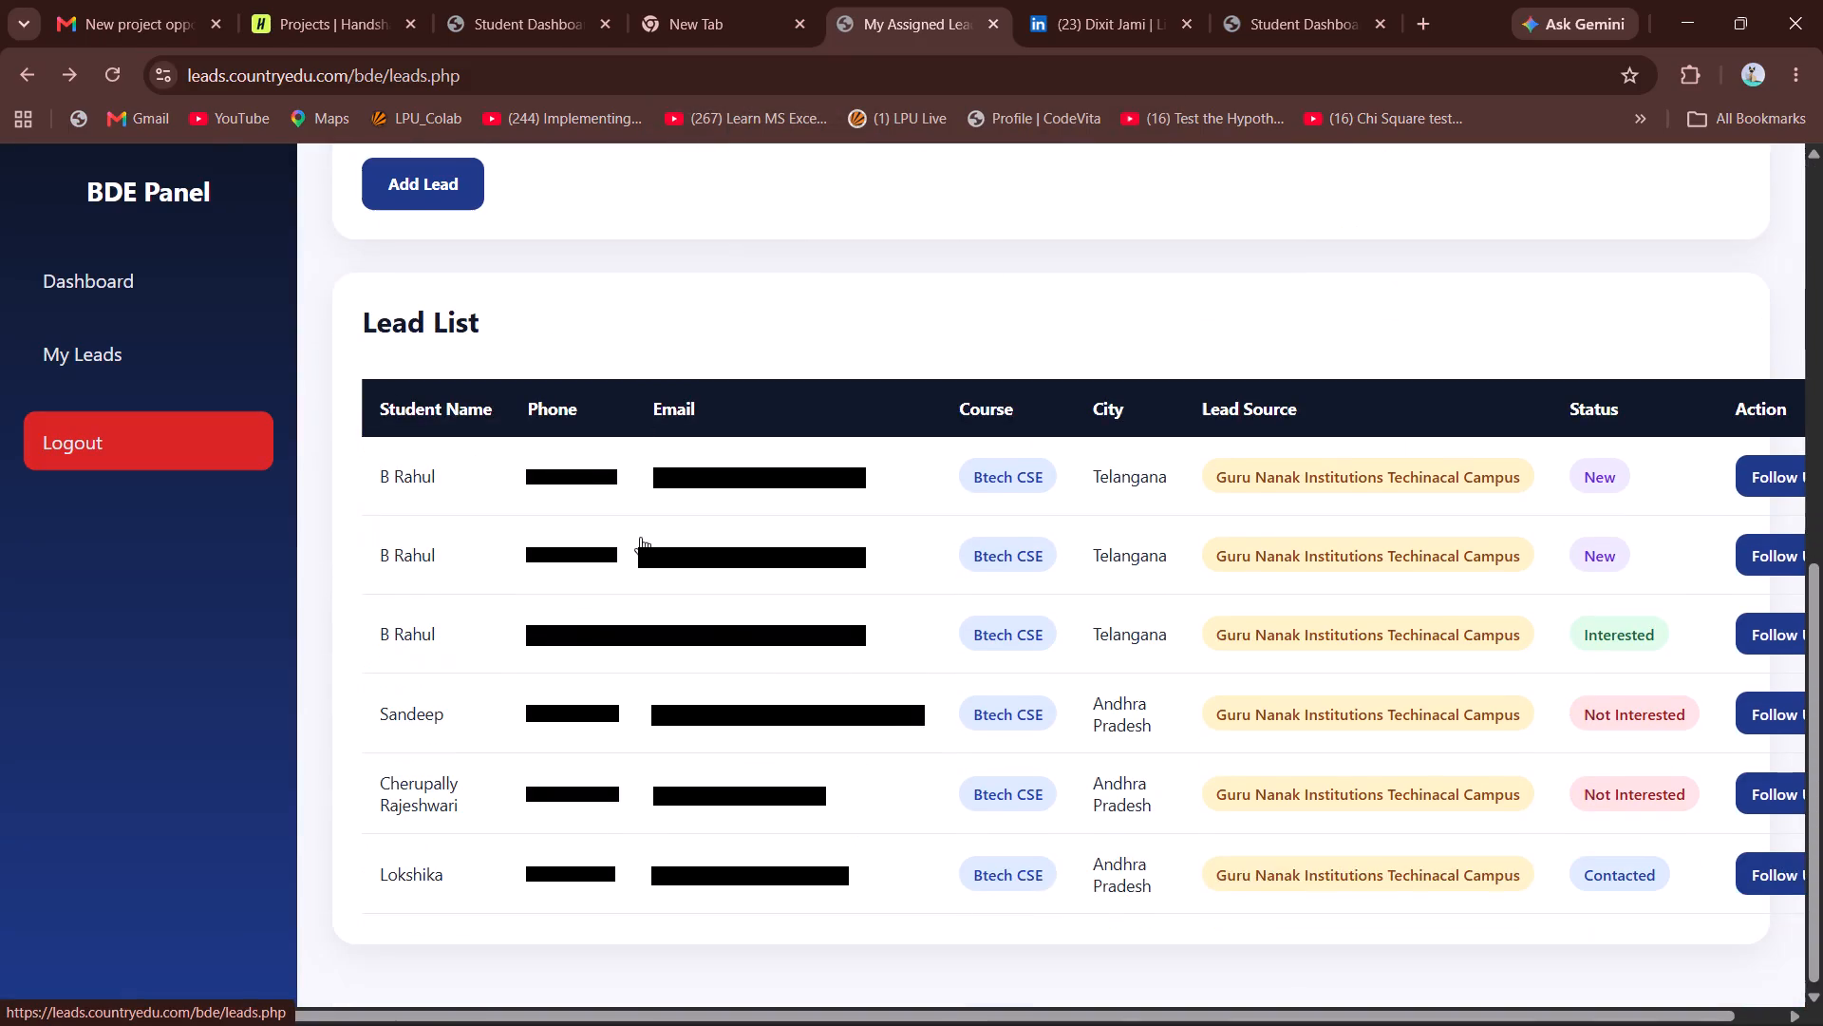
pyautogui.hscroll(-3, 640, 537)
pyautogui.hscroll(2, 640, 537)
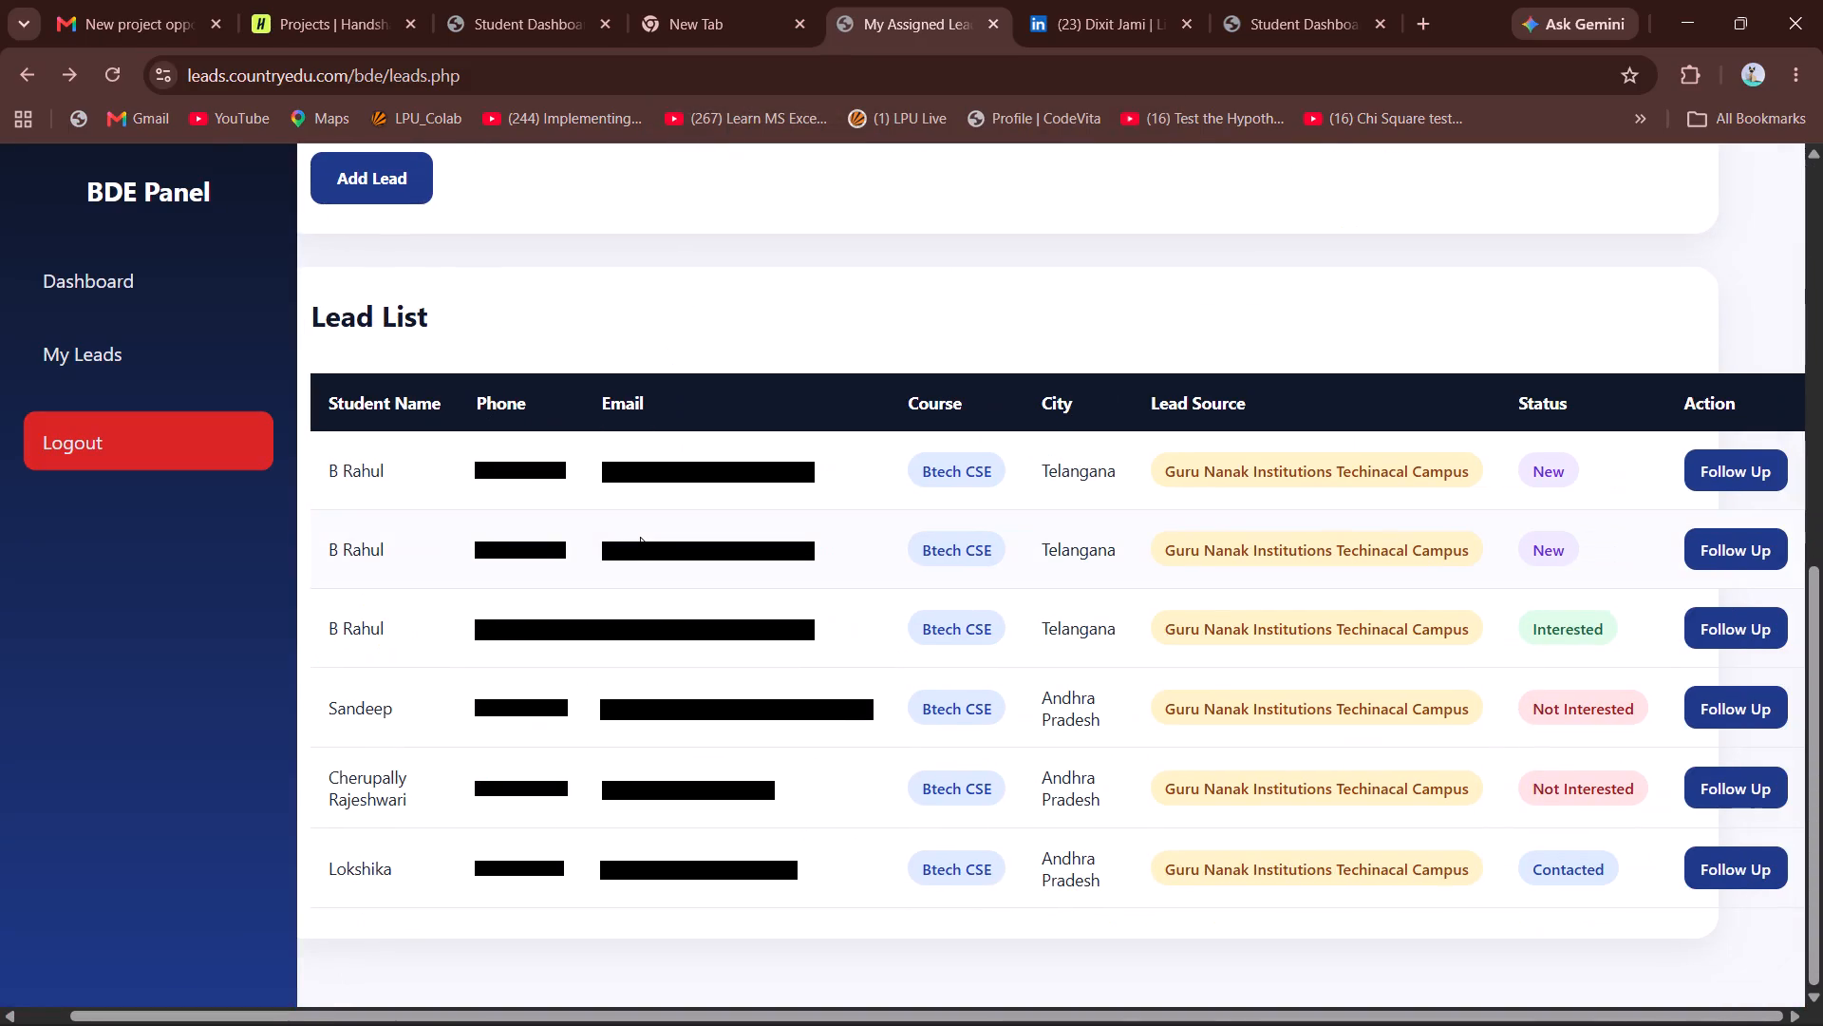
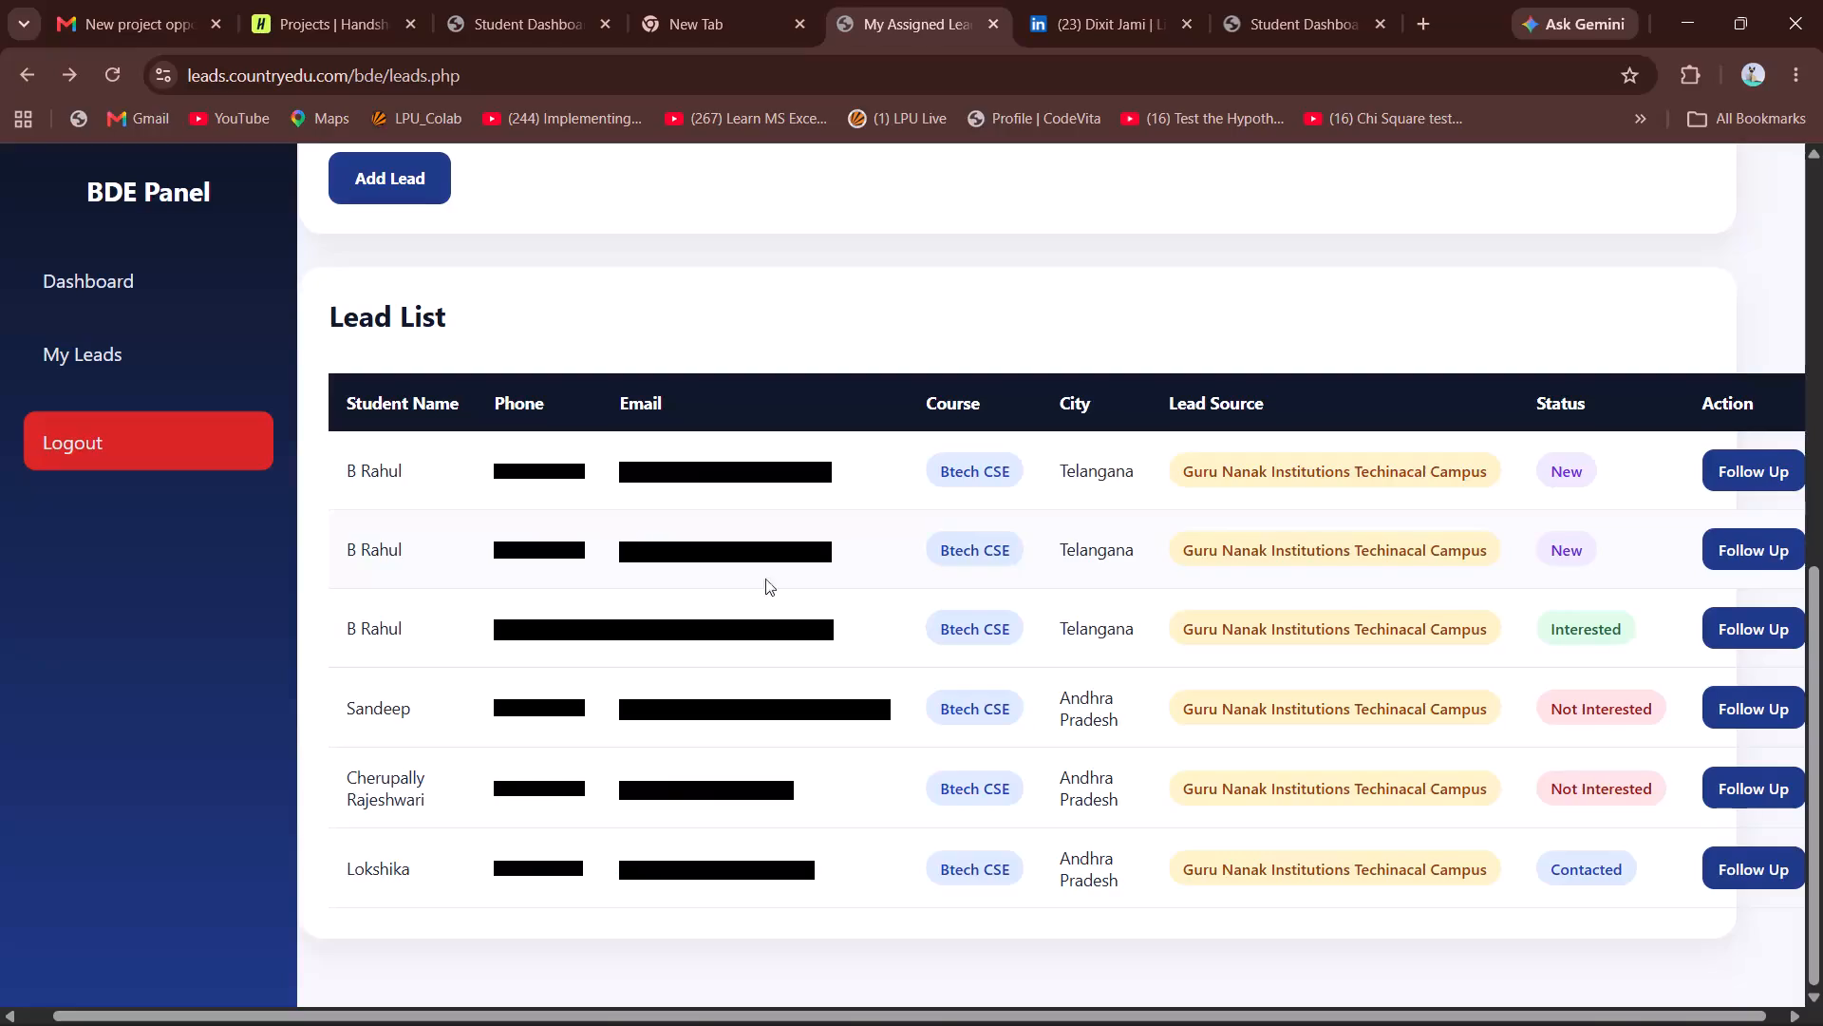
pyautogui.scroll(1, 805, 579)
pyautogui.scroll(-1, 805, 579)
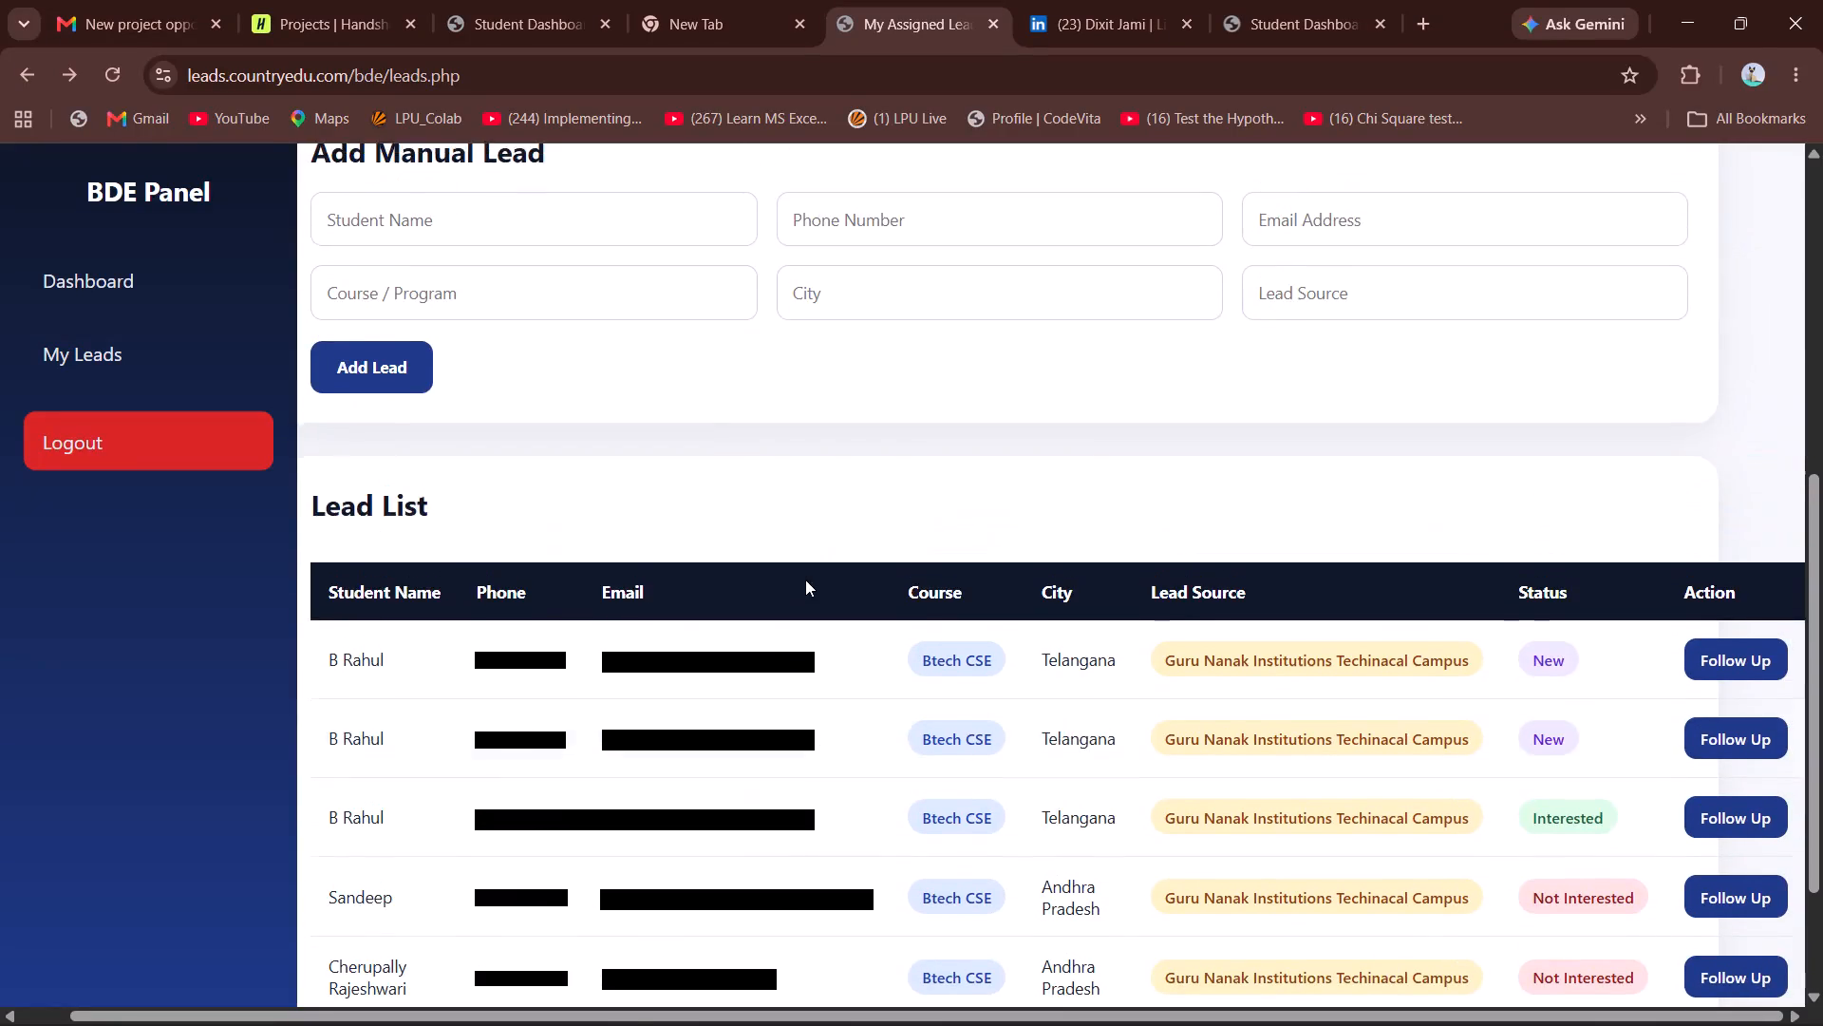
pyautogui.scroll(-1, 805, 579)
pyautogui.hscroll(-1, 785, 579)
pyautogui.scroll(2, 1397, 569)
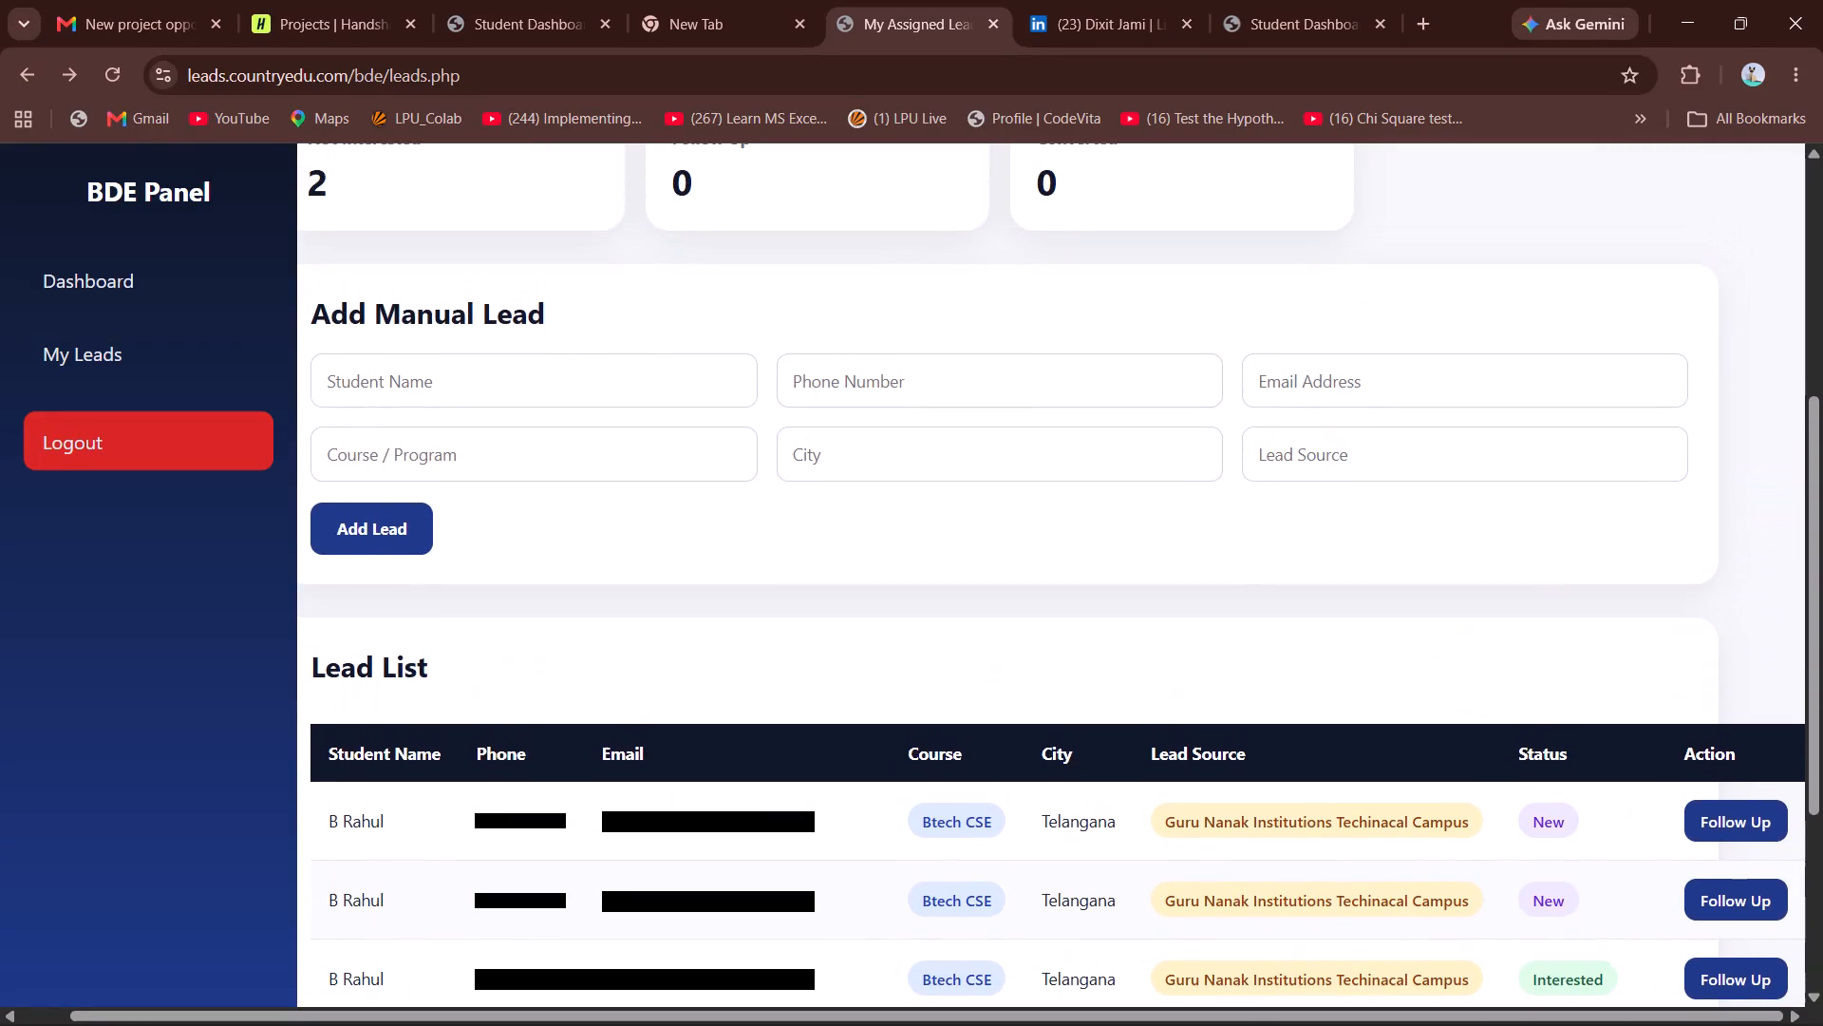
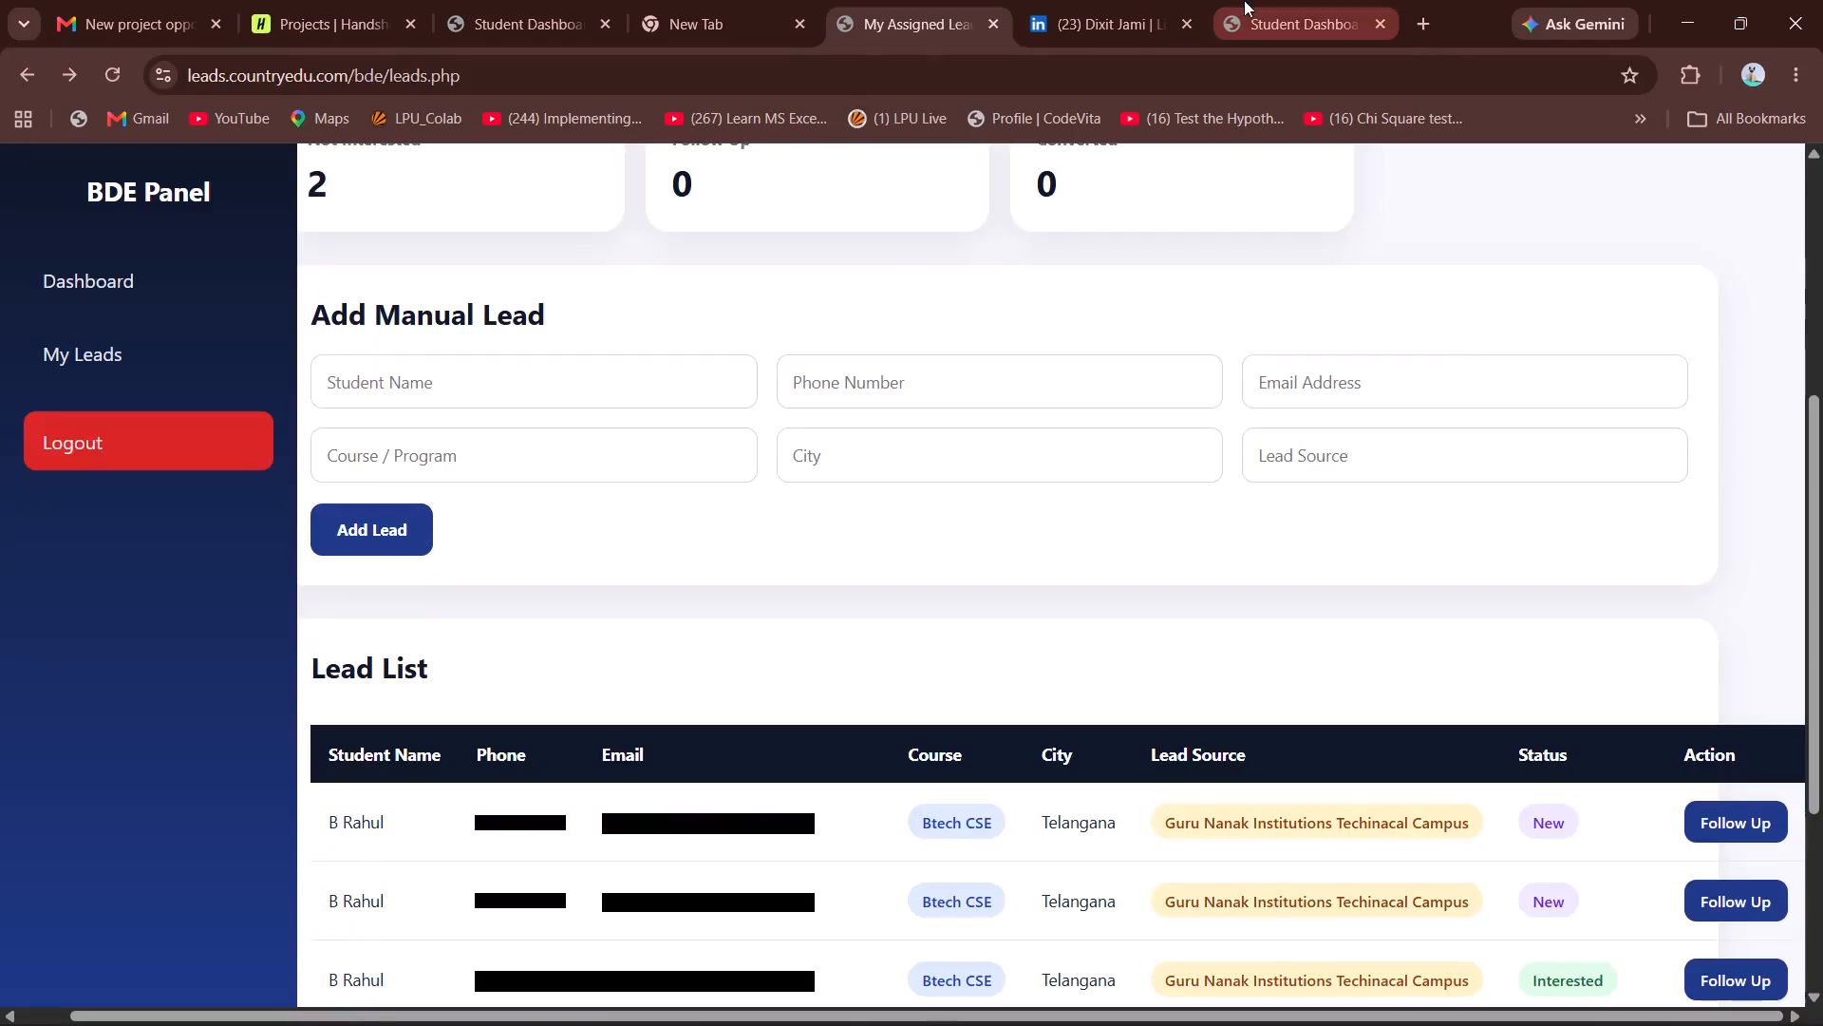
# Switch to the UMS student dashboard and look through its announcements, My Courses details, Fee and Pending Assignments sections.
pyautogui.click(1244, 0)
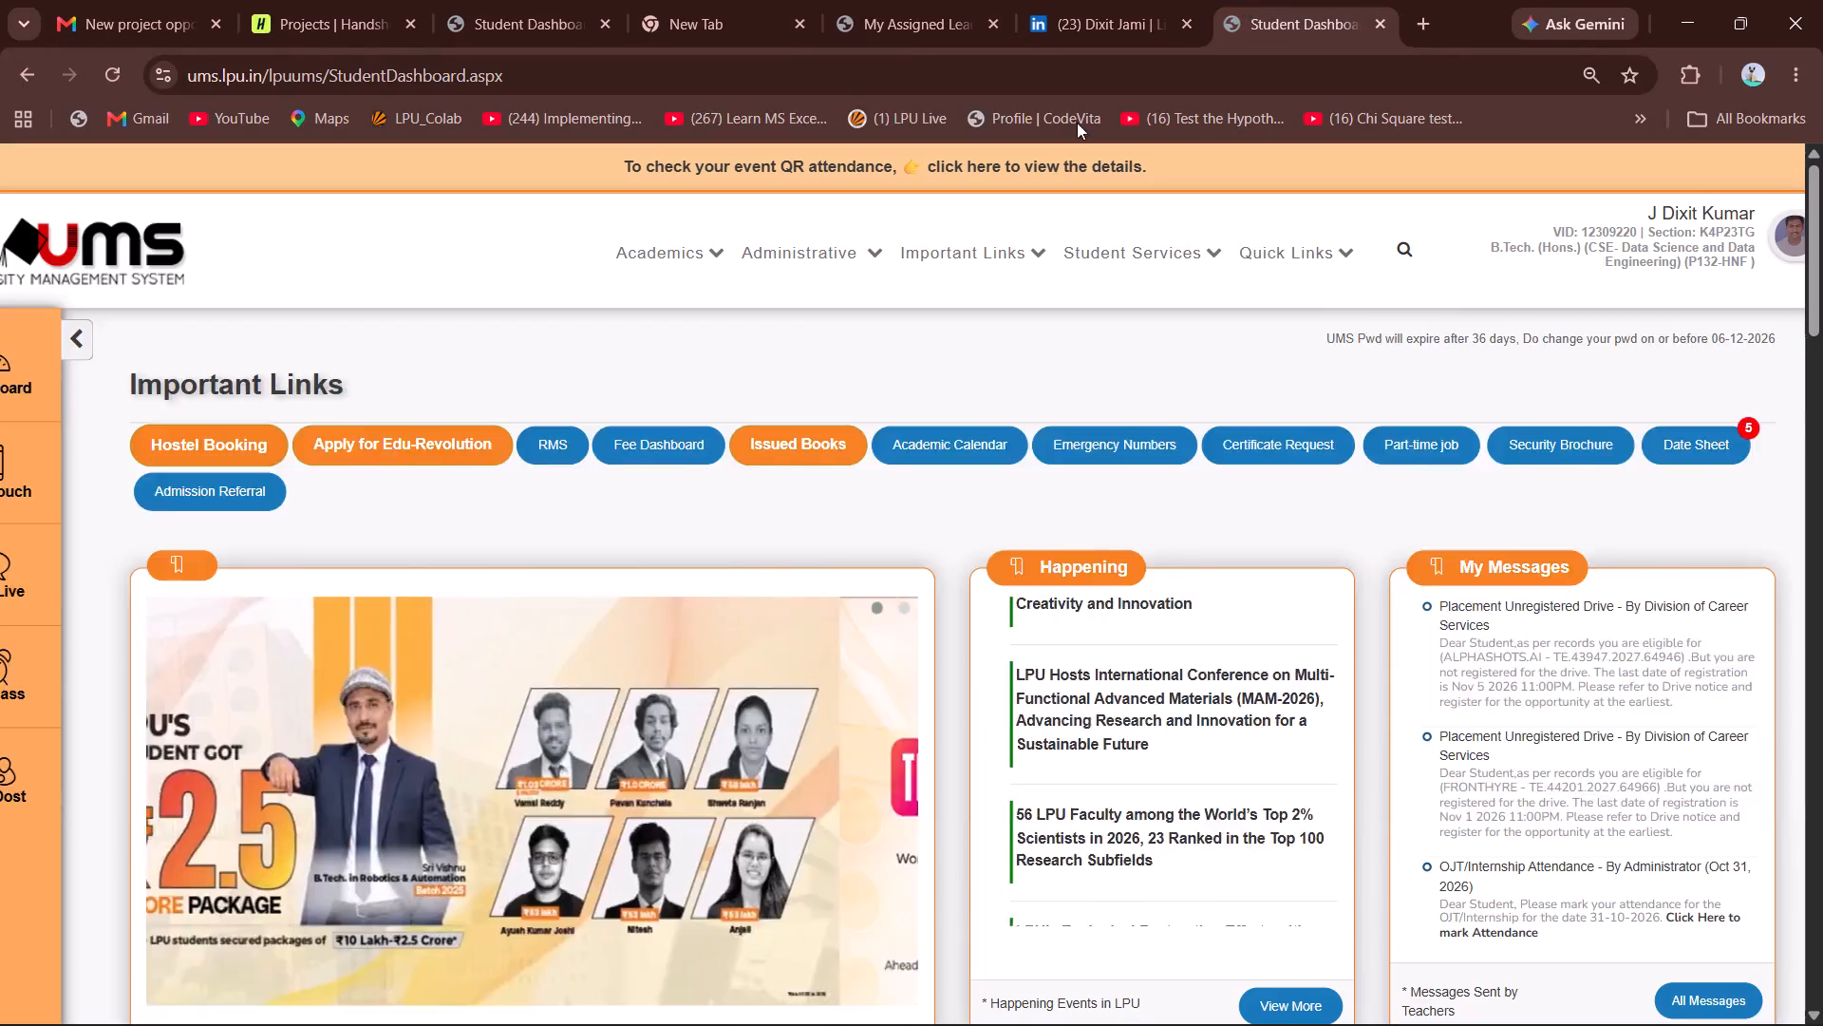
pyautogui.scroll(3, 723, 479)
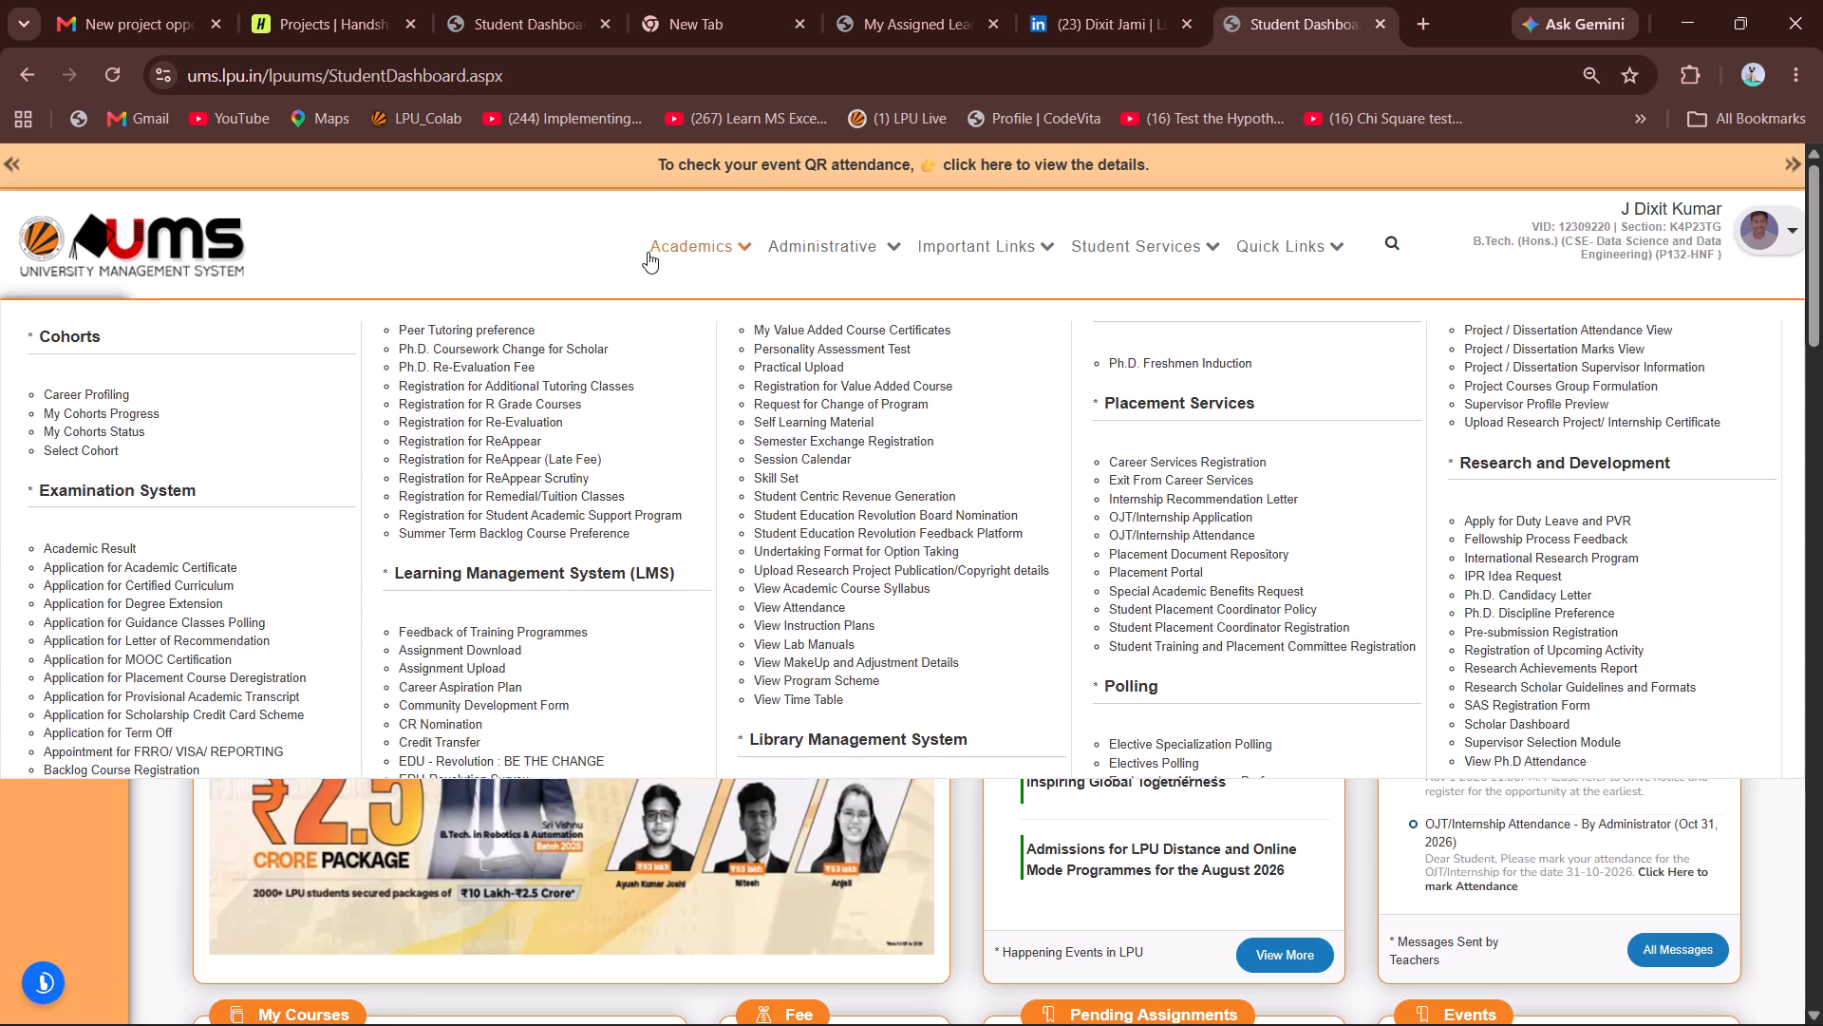
pyautogui.click(973, 786)
pyautogui.scroll(-3, 973, 786)
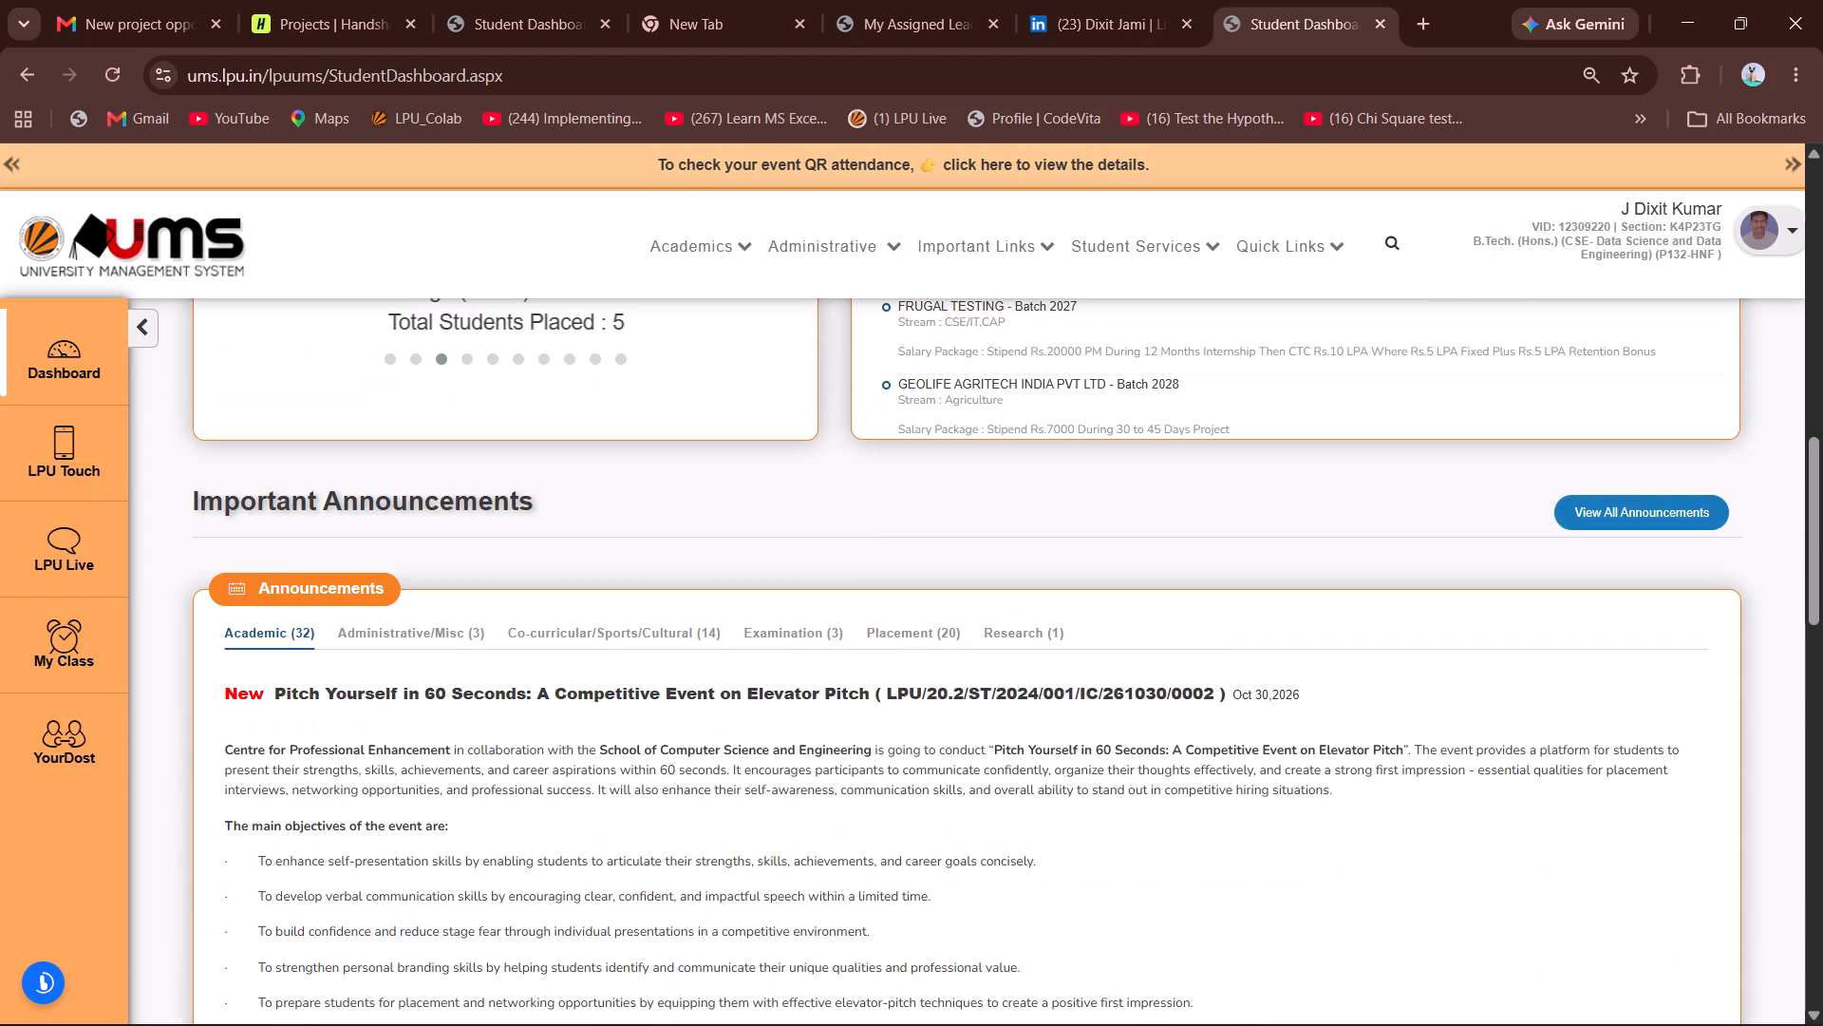
pyautogui.scroll(4, 973, 786)
pyautogui.scroll(3, 746, 669)
pyautogui.scroll(3, 842, 510)
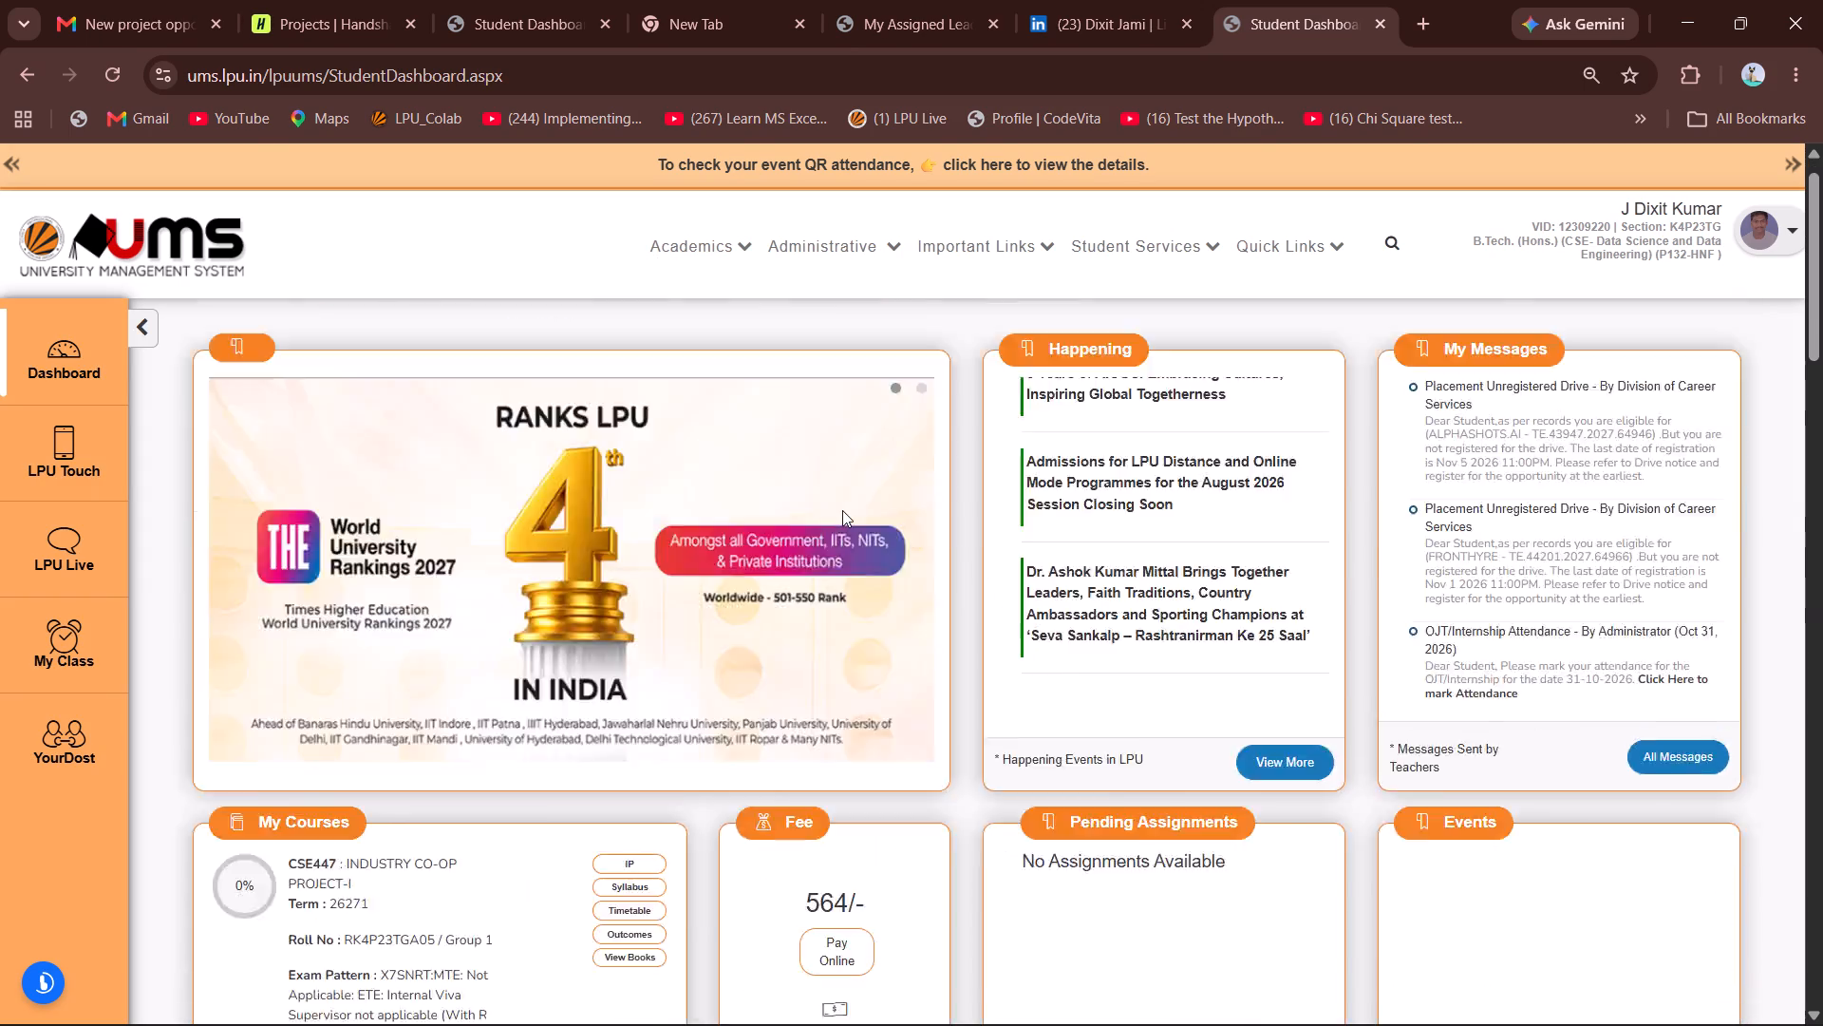
pyautogui.scroll(-2, 842, 510)
pyautogui.scroll(6, 420, 539)
pyautogui.scroll(1, 965, 493)
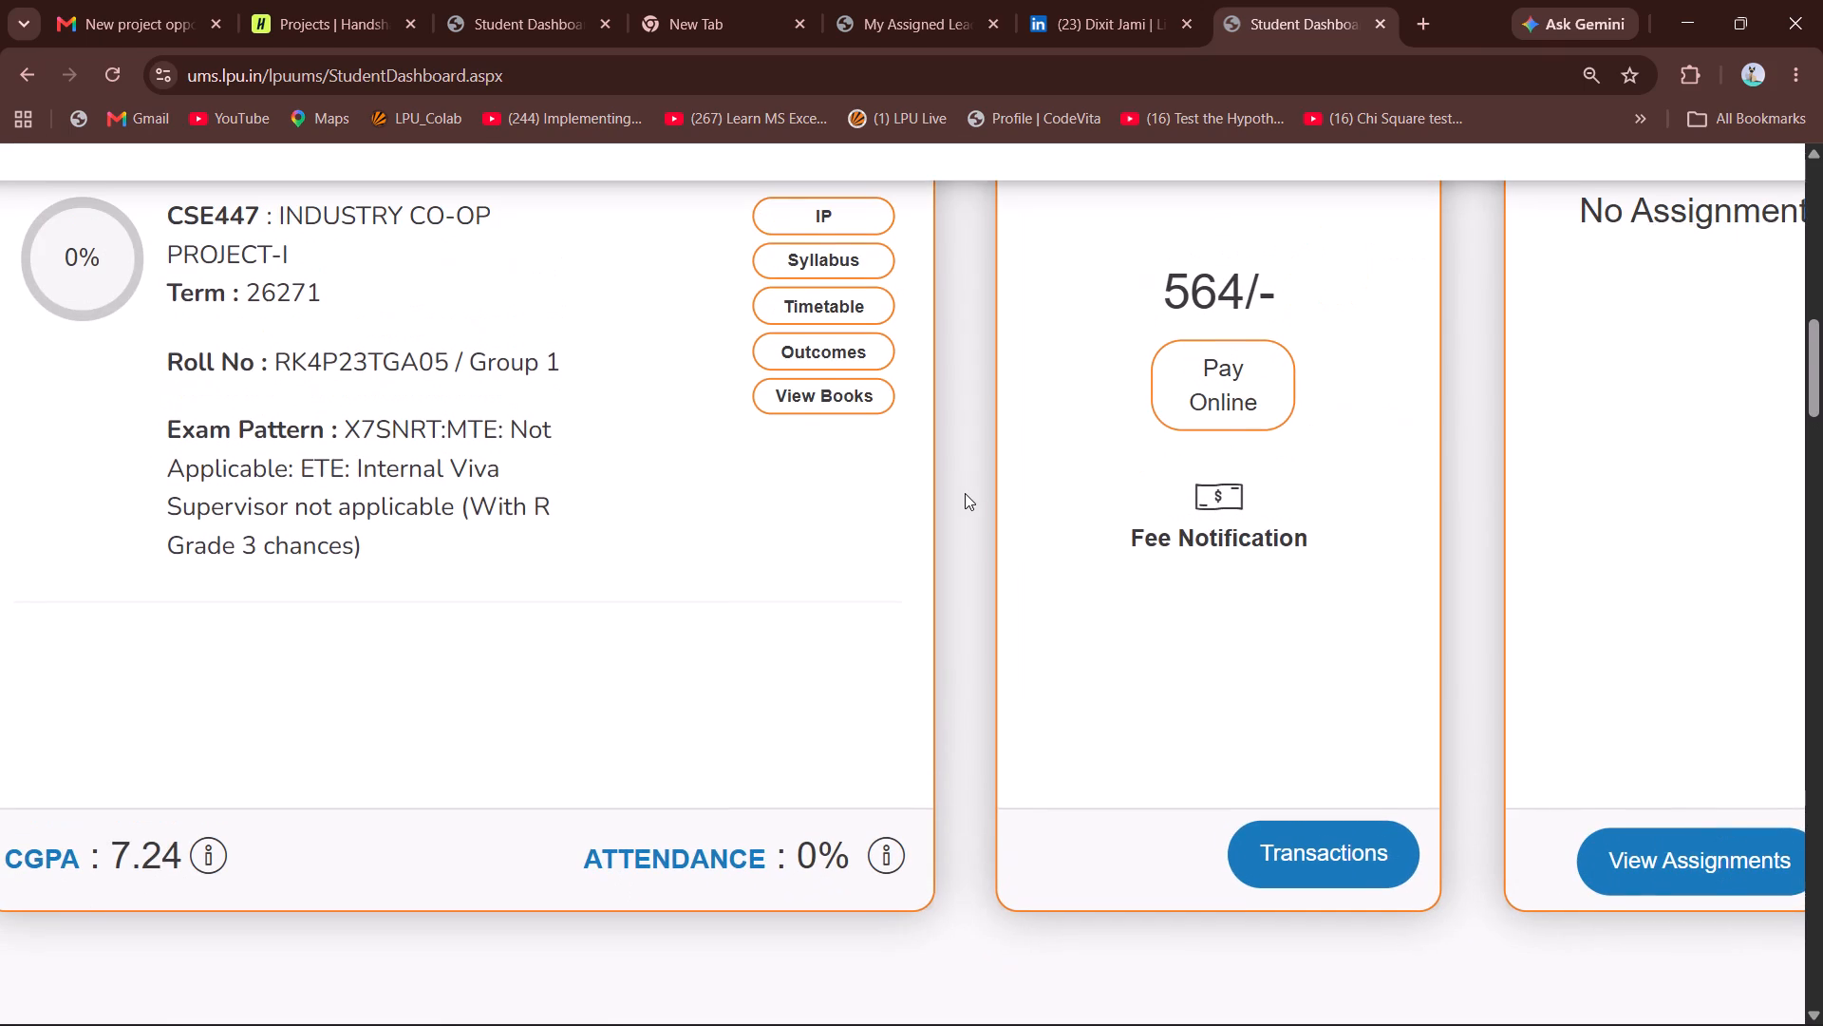
pyautogui.scroll(1, 965, 493)
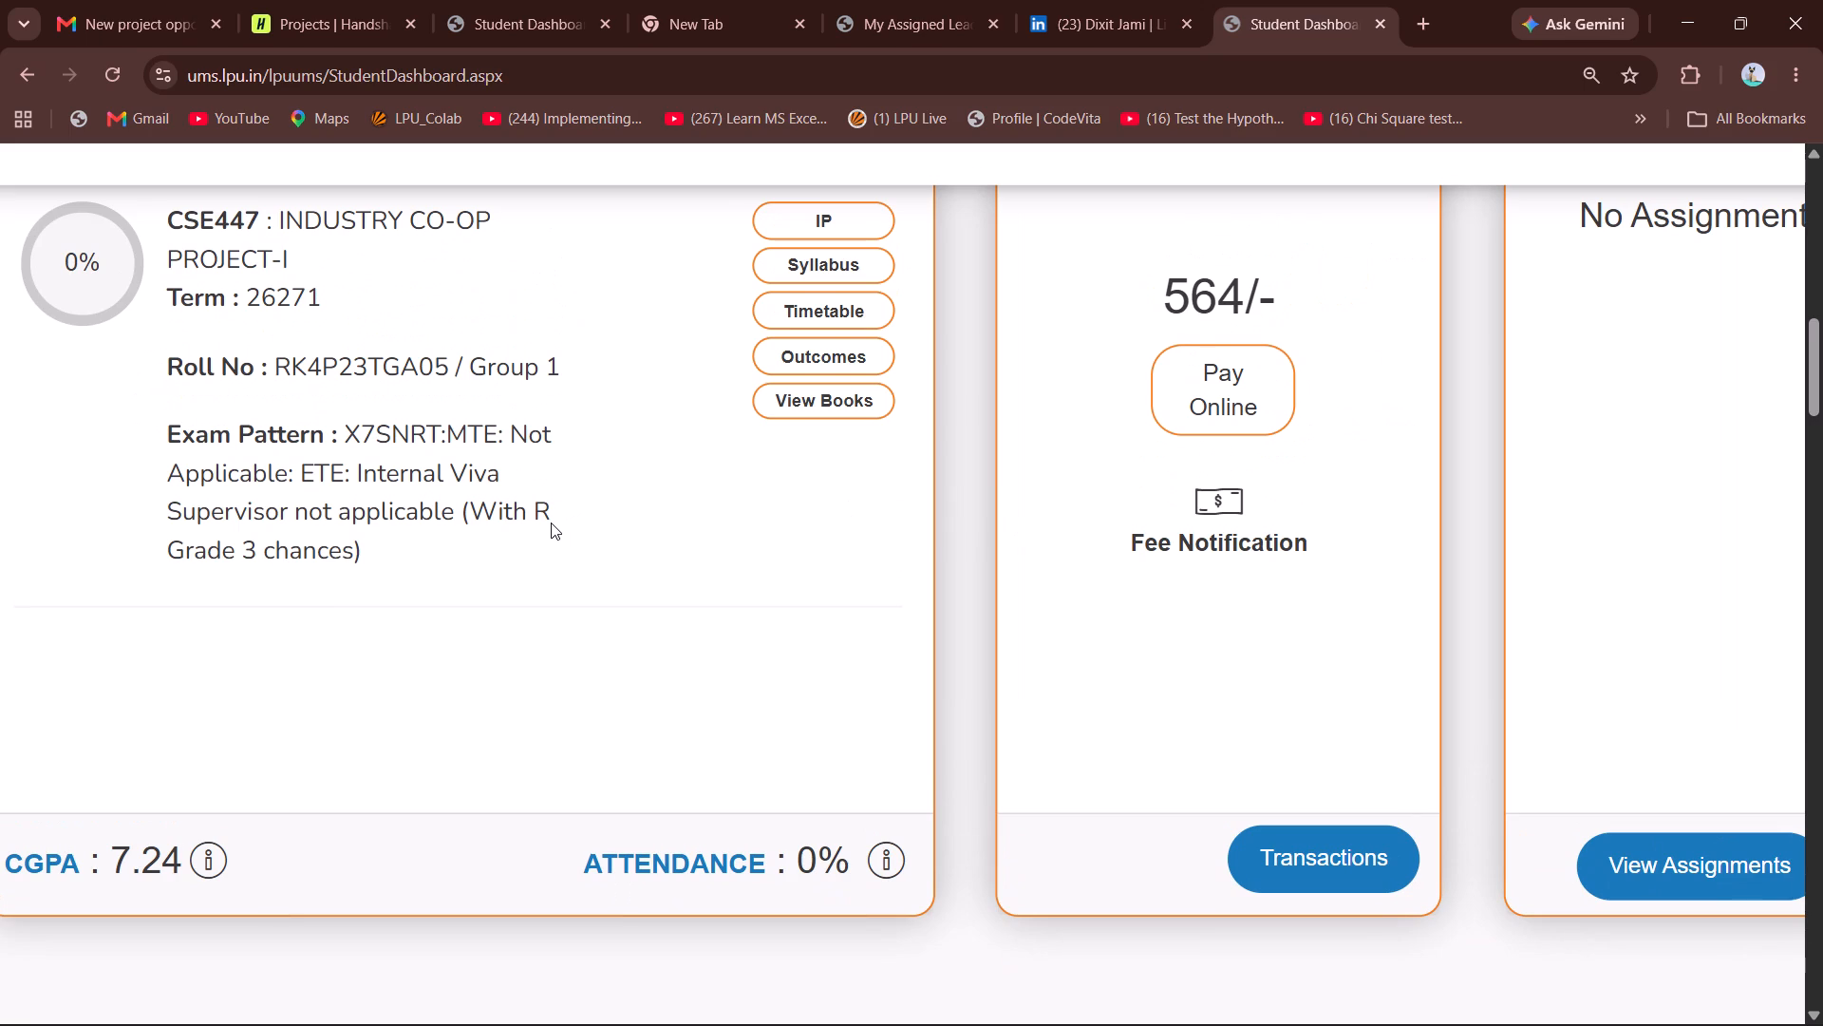
pyautogui.scroll(1, 551, 522)
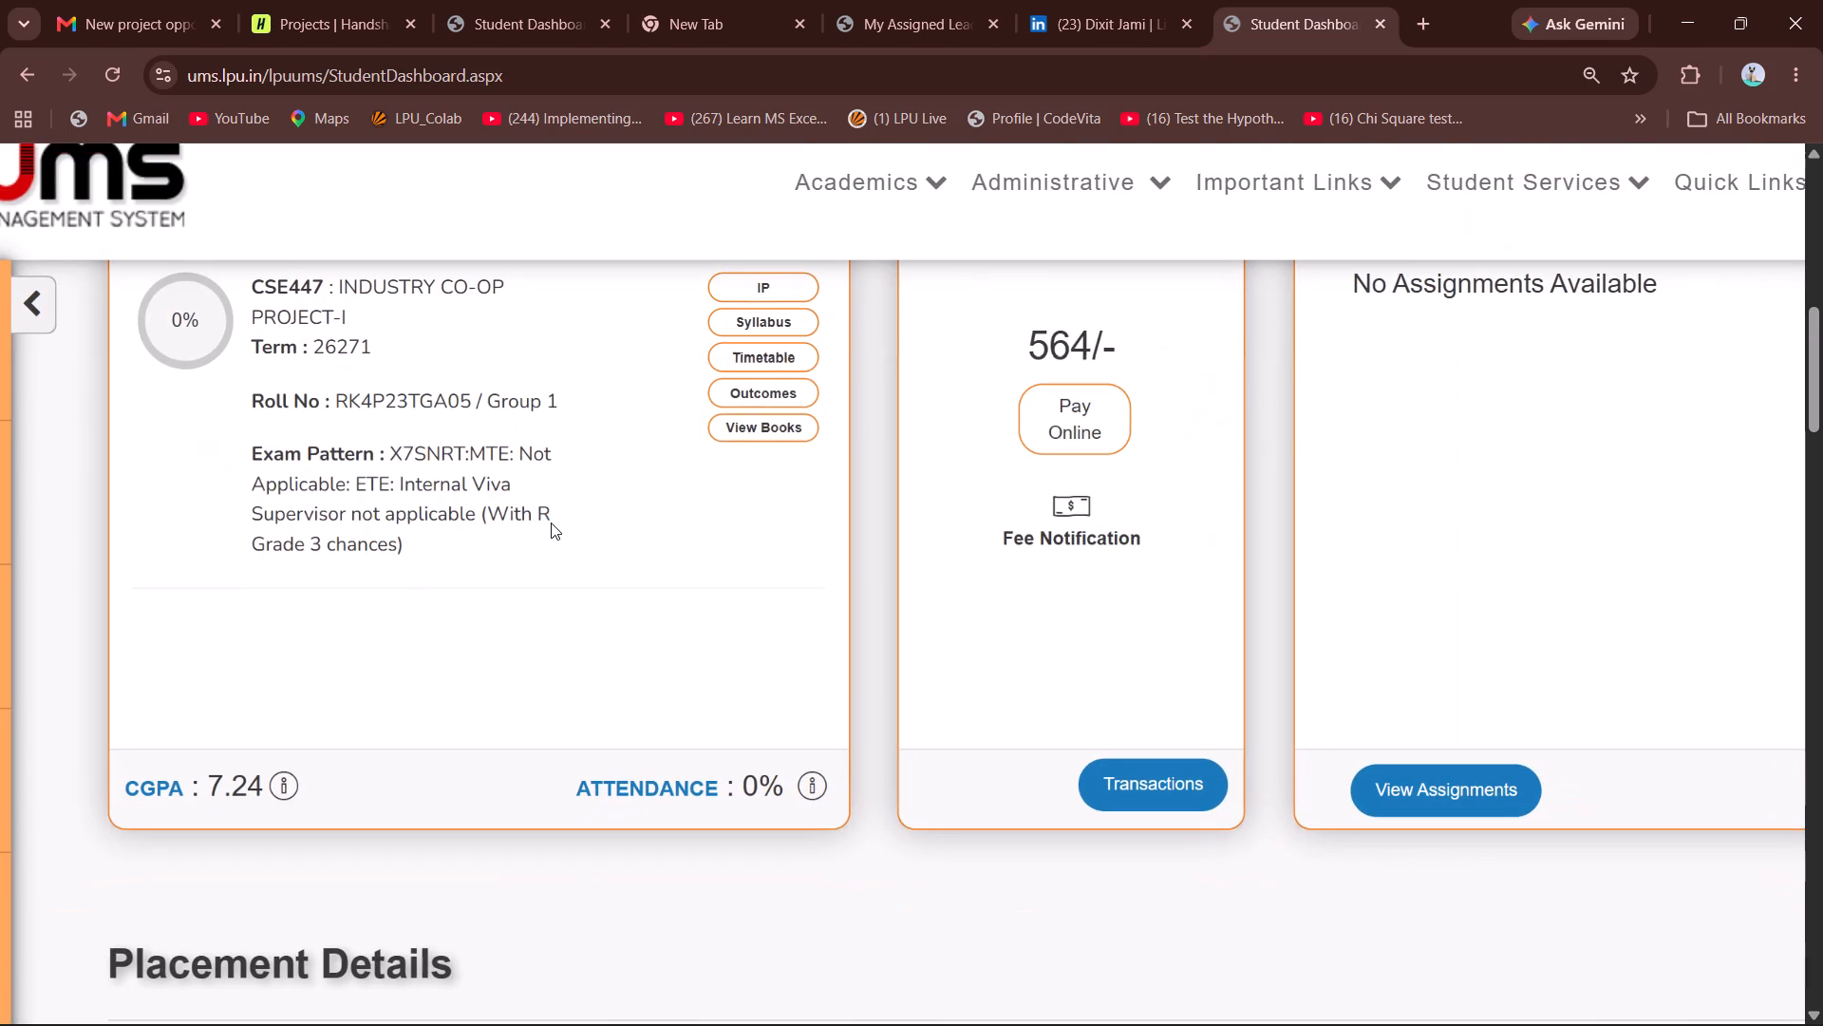
pyautogui.scroll(1, 551, 522)
pyautogui.scroll(1, 895, 774)
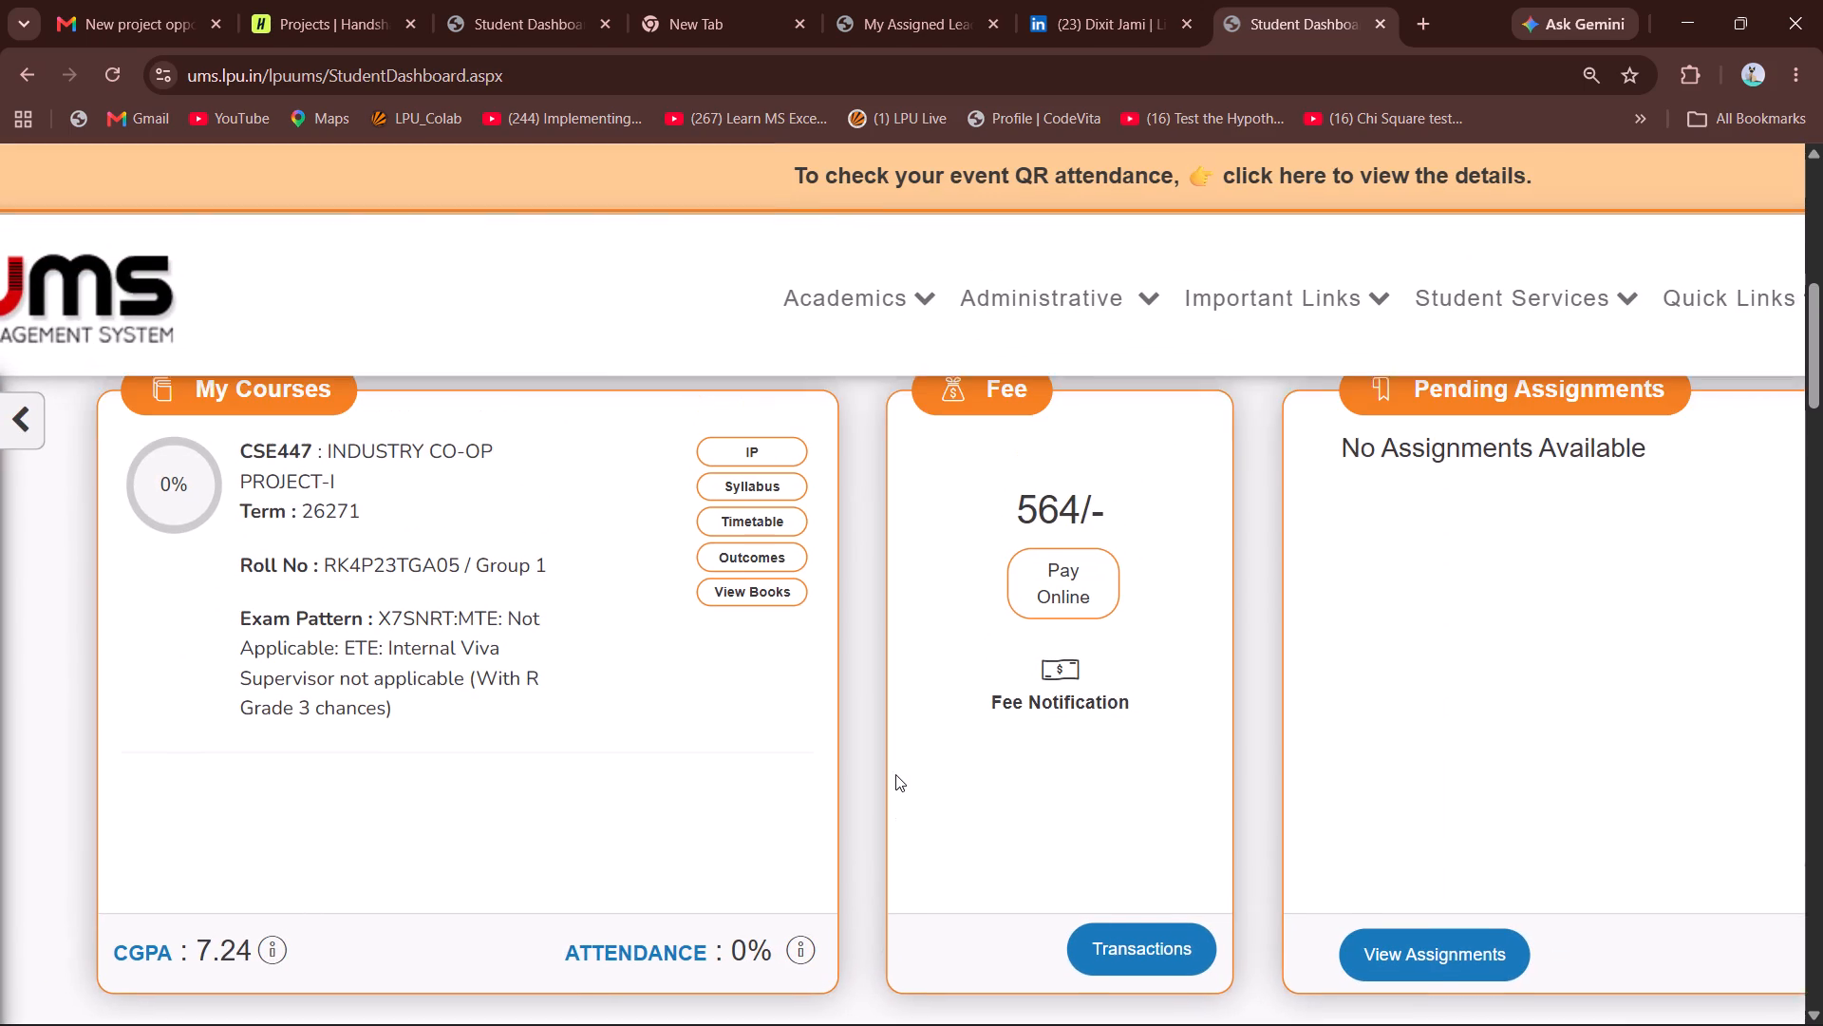
pyautogui.scroll(2, 895, 774)
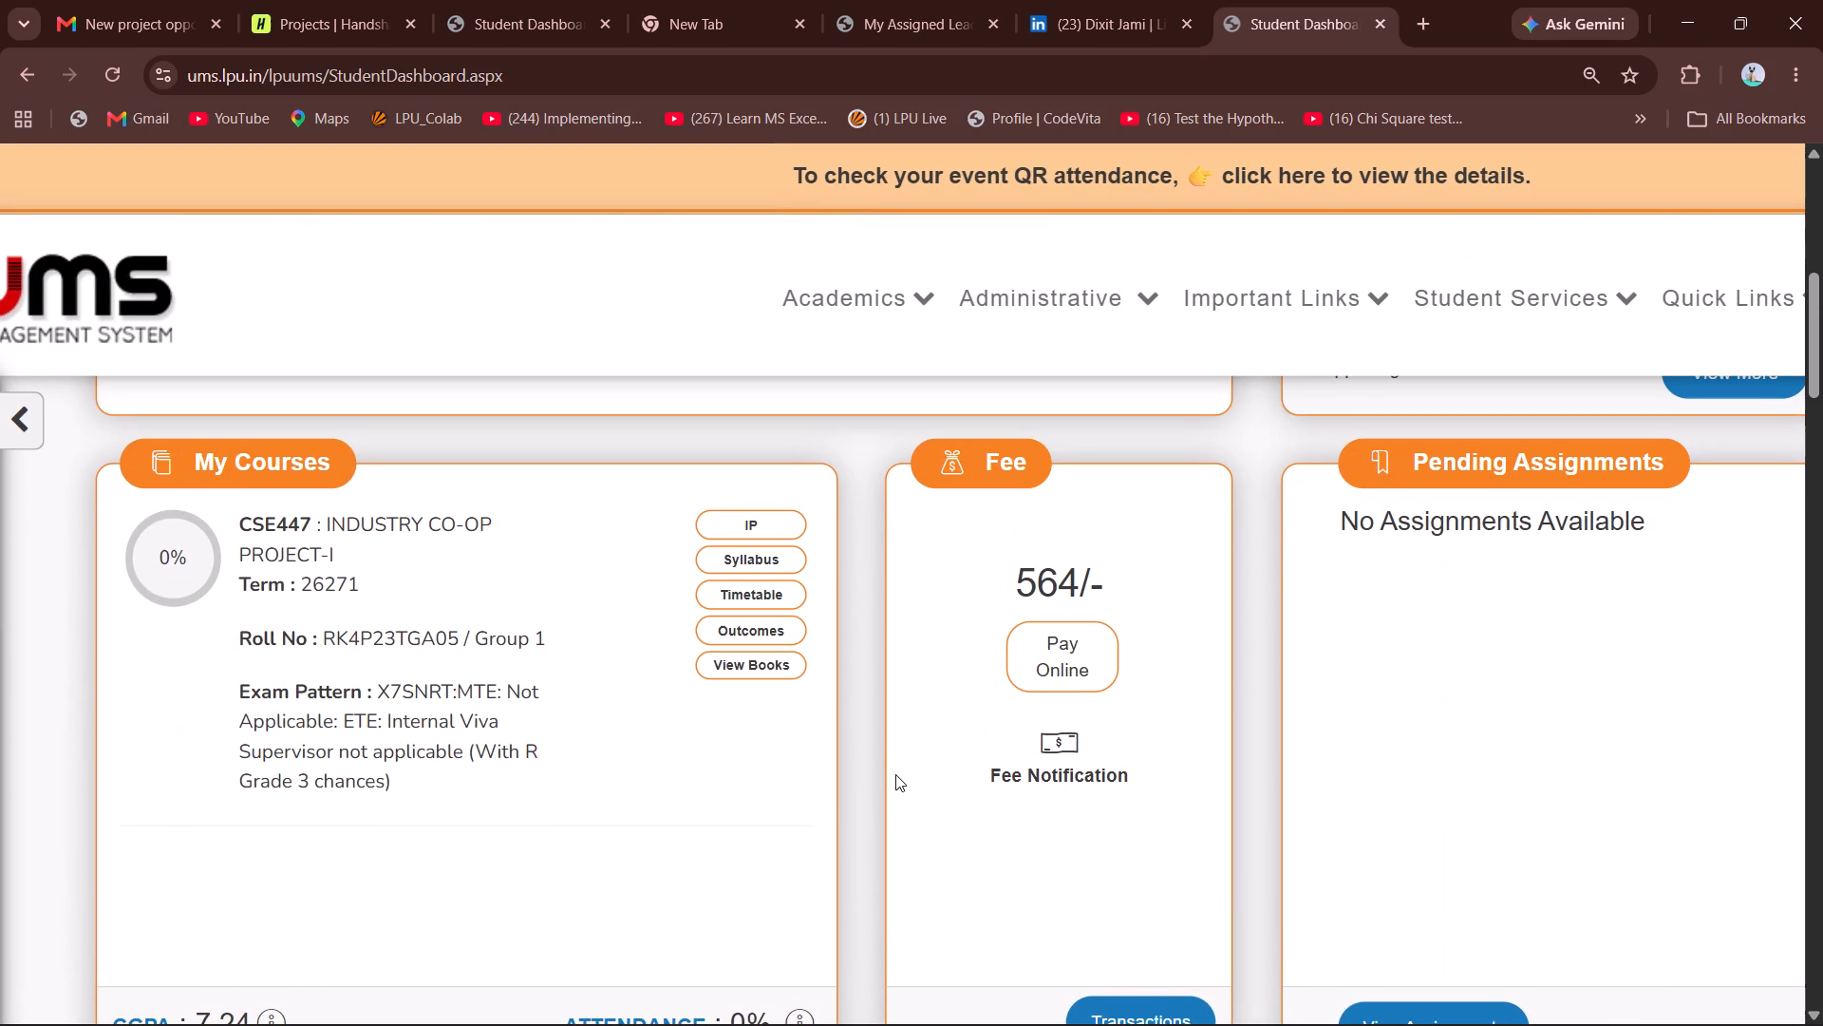
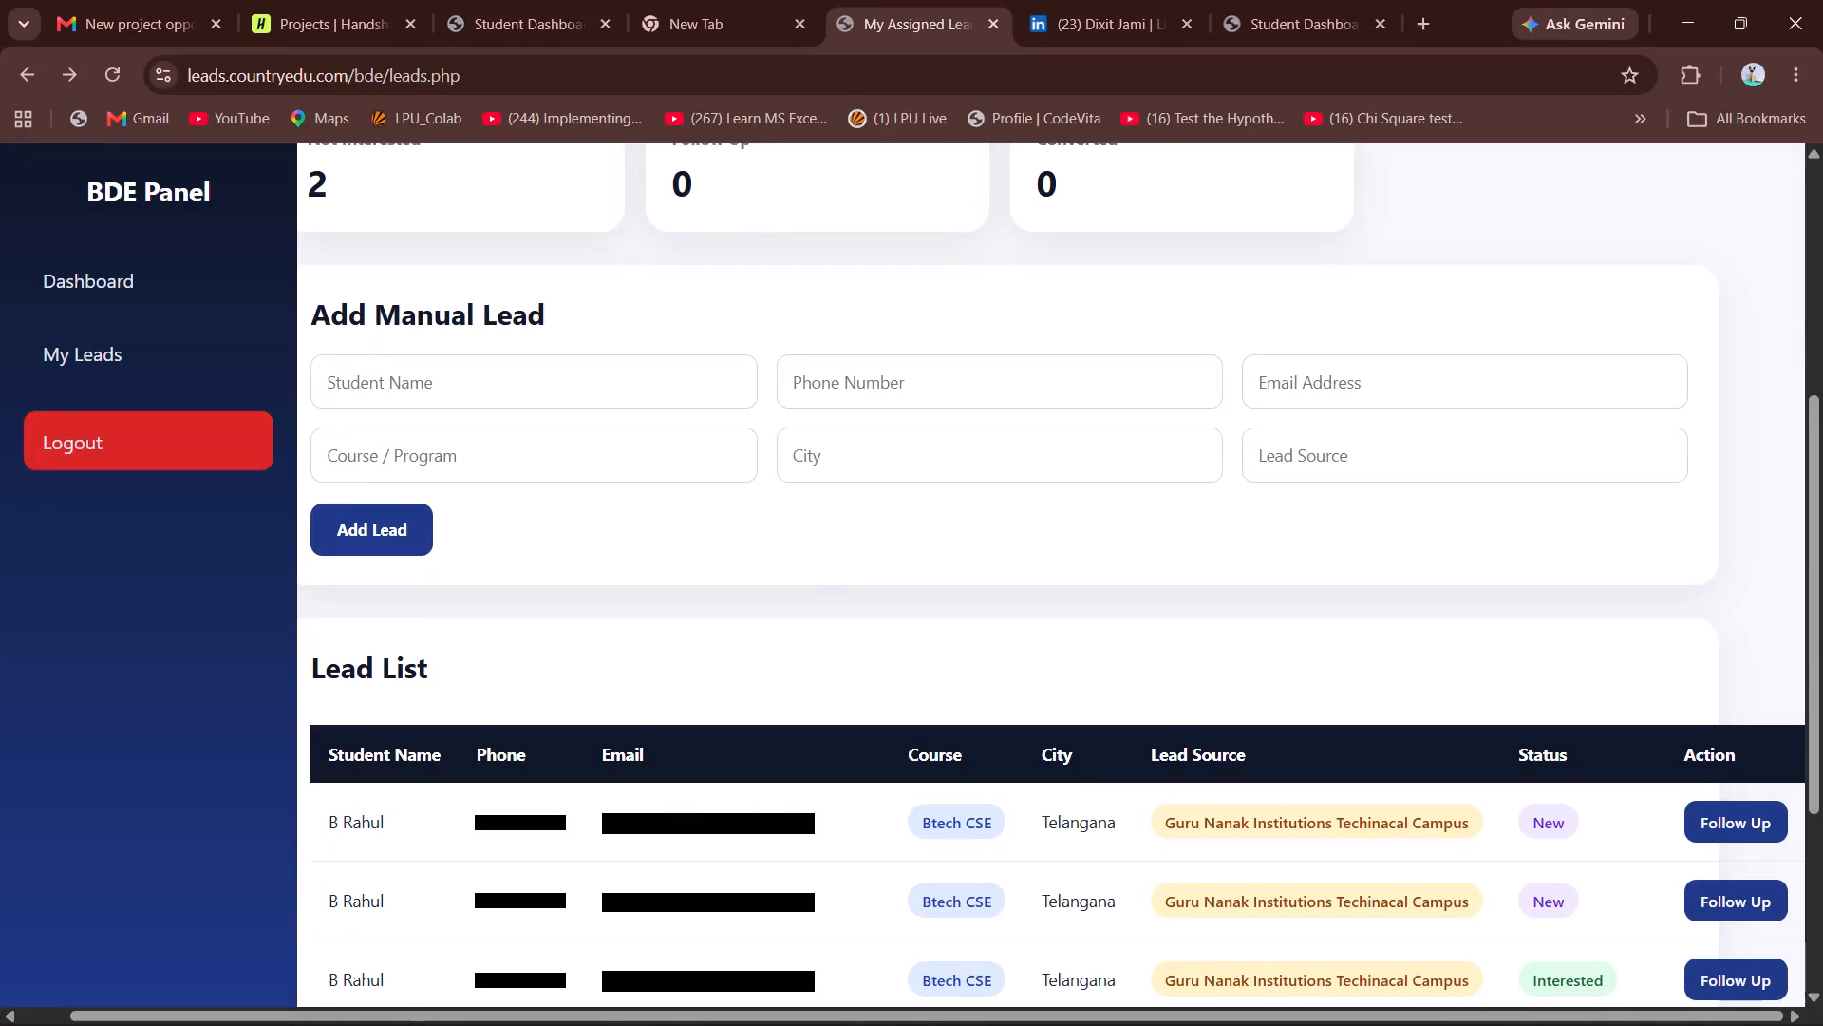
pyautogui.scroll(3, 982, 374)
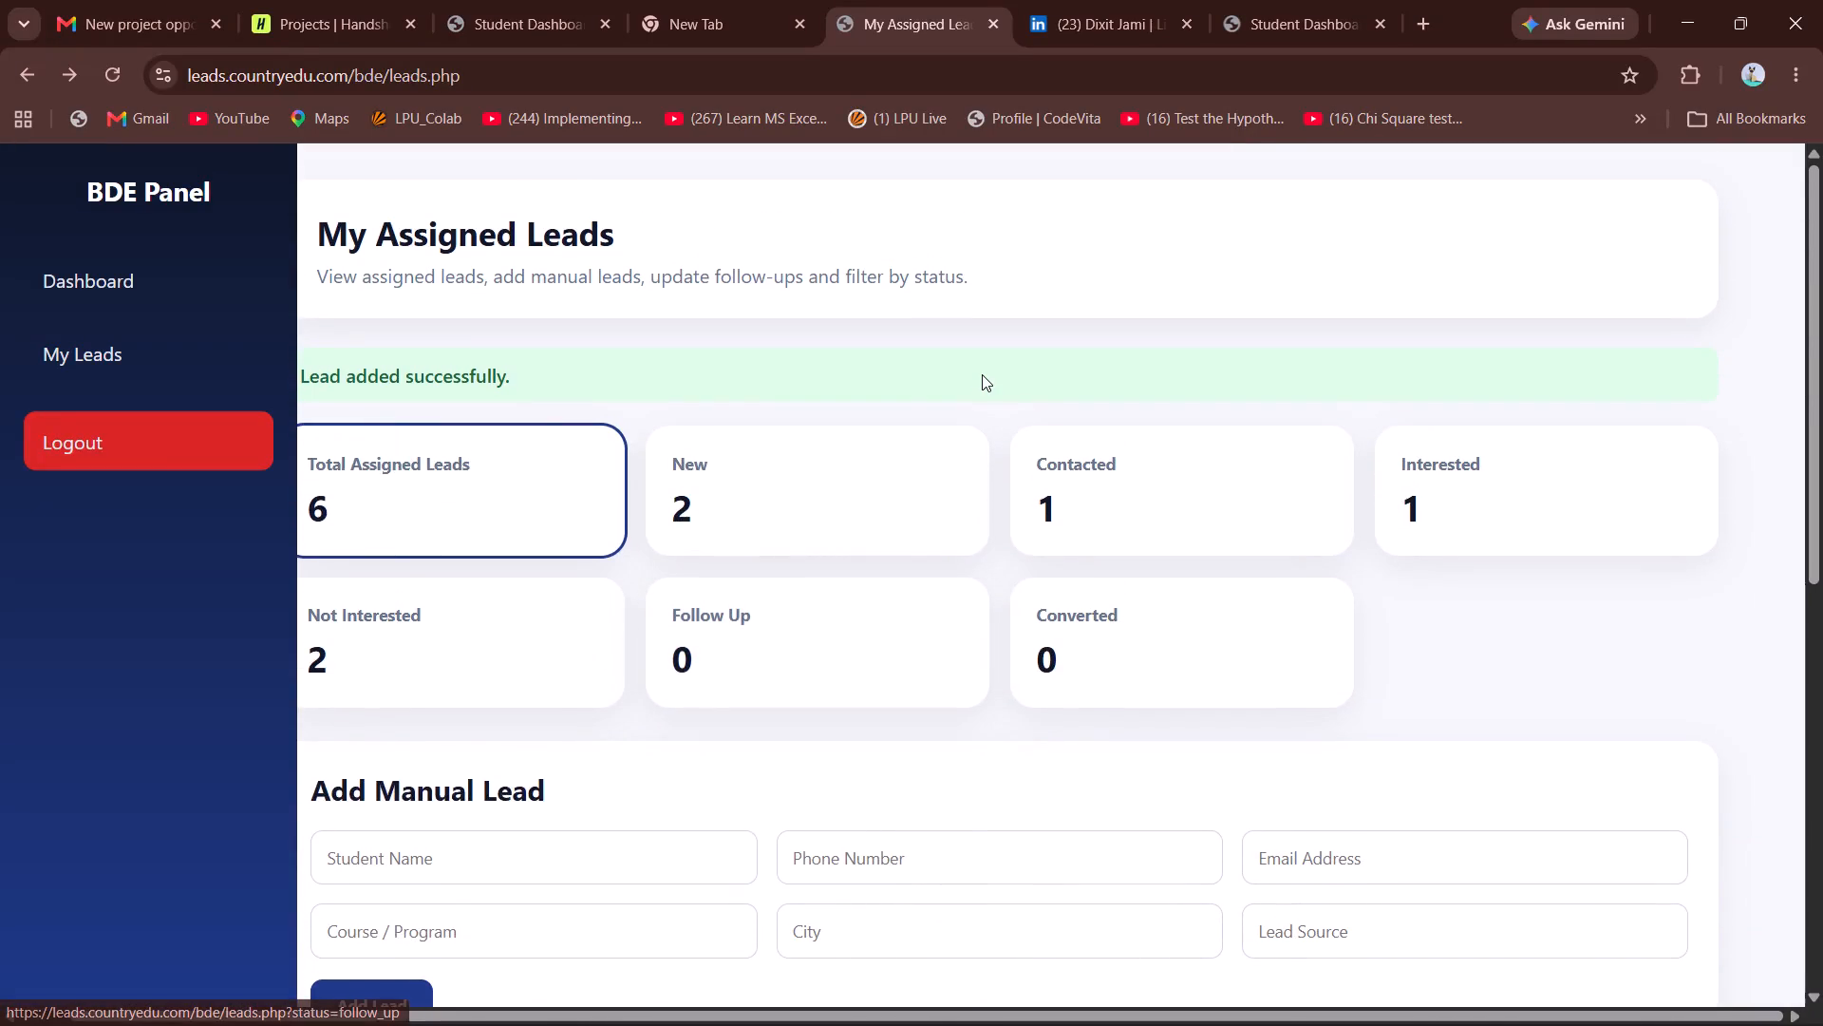
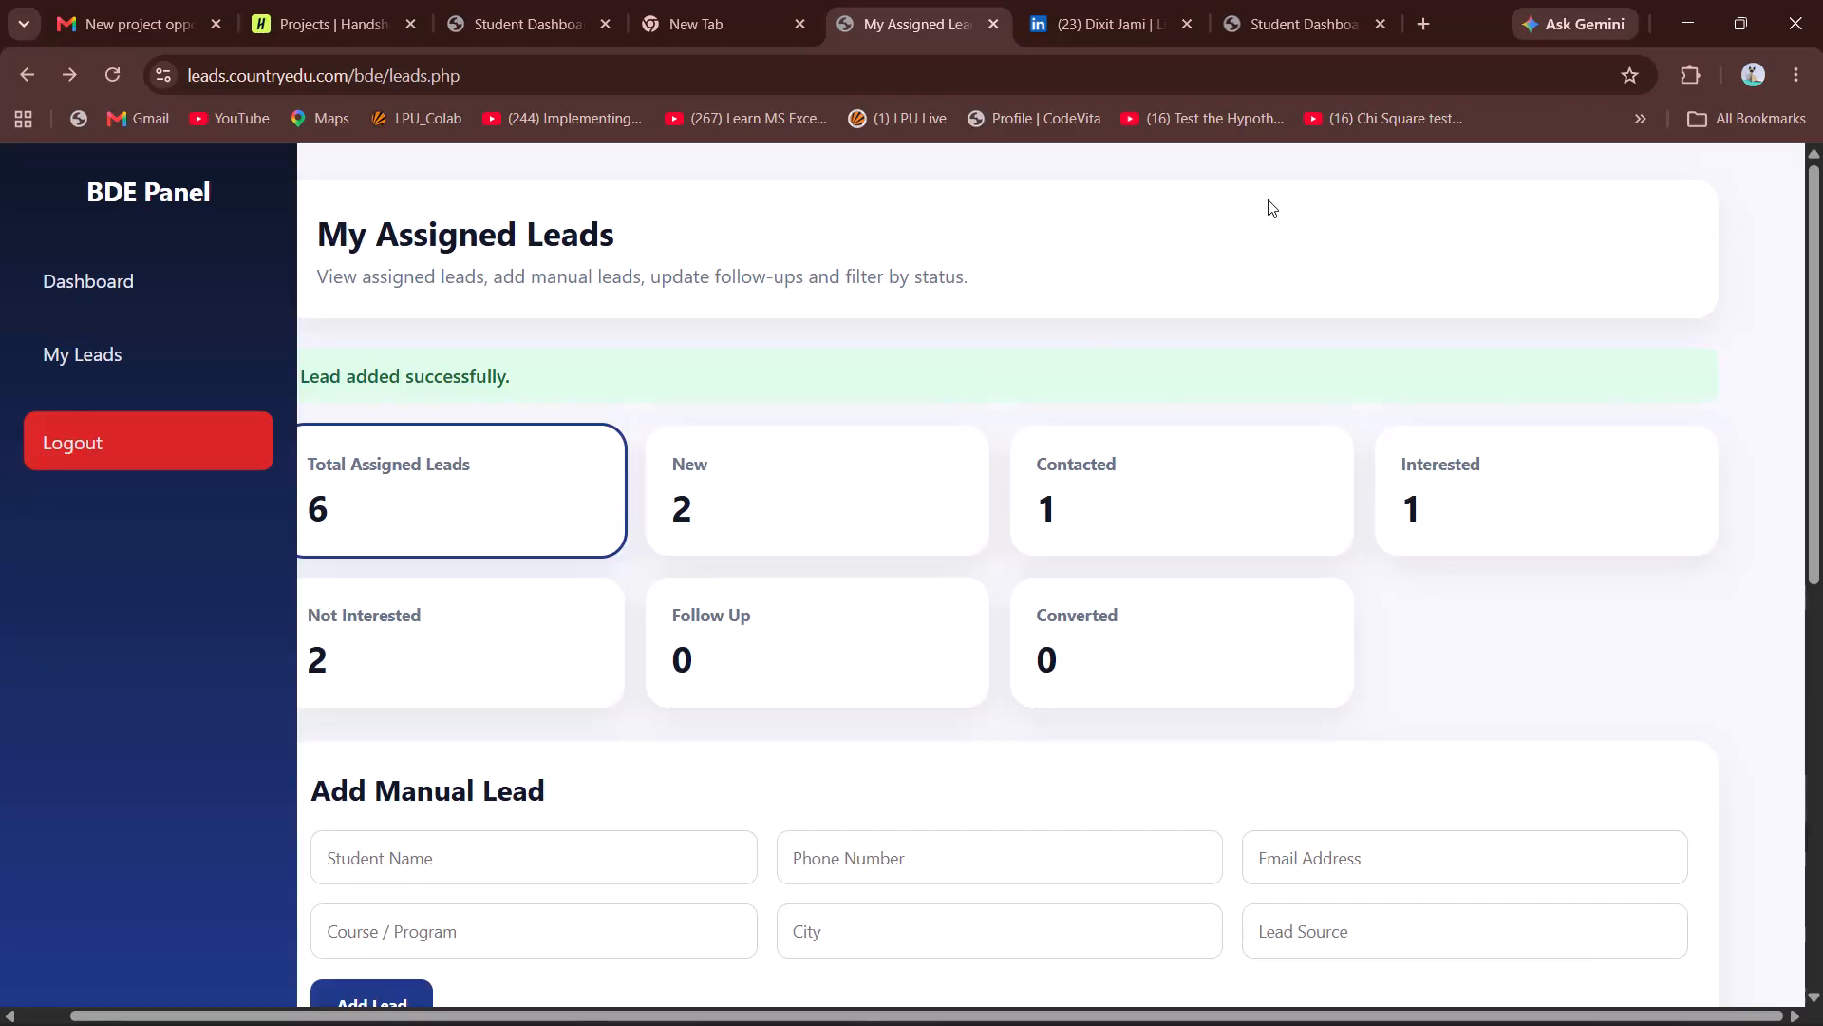
# Review the My Assigned Leads page, covering the status summary cards, the Add Manual Lead form and the Lead List.
pyautogui.scroll(2, 945, 686)
pyautogui.scroll(-2, 945, 686)
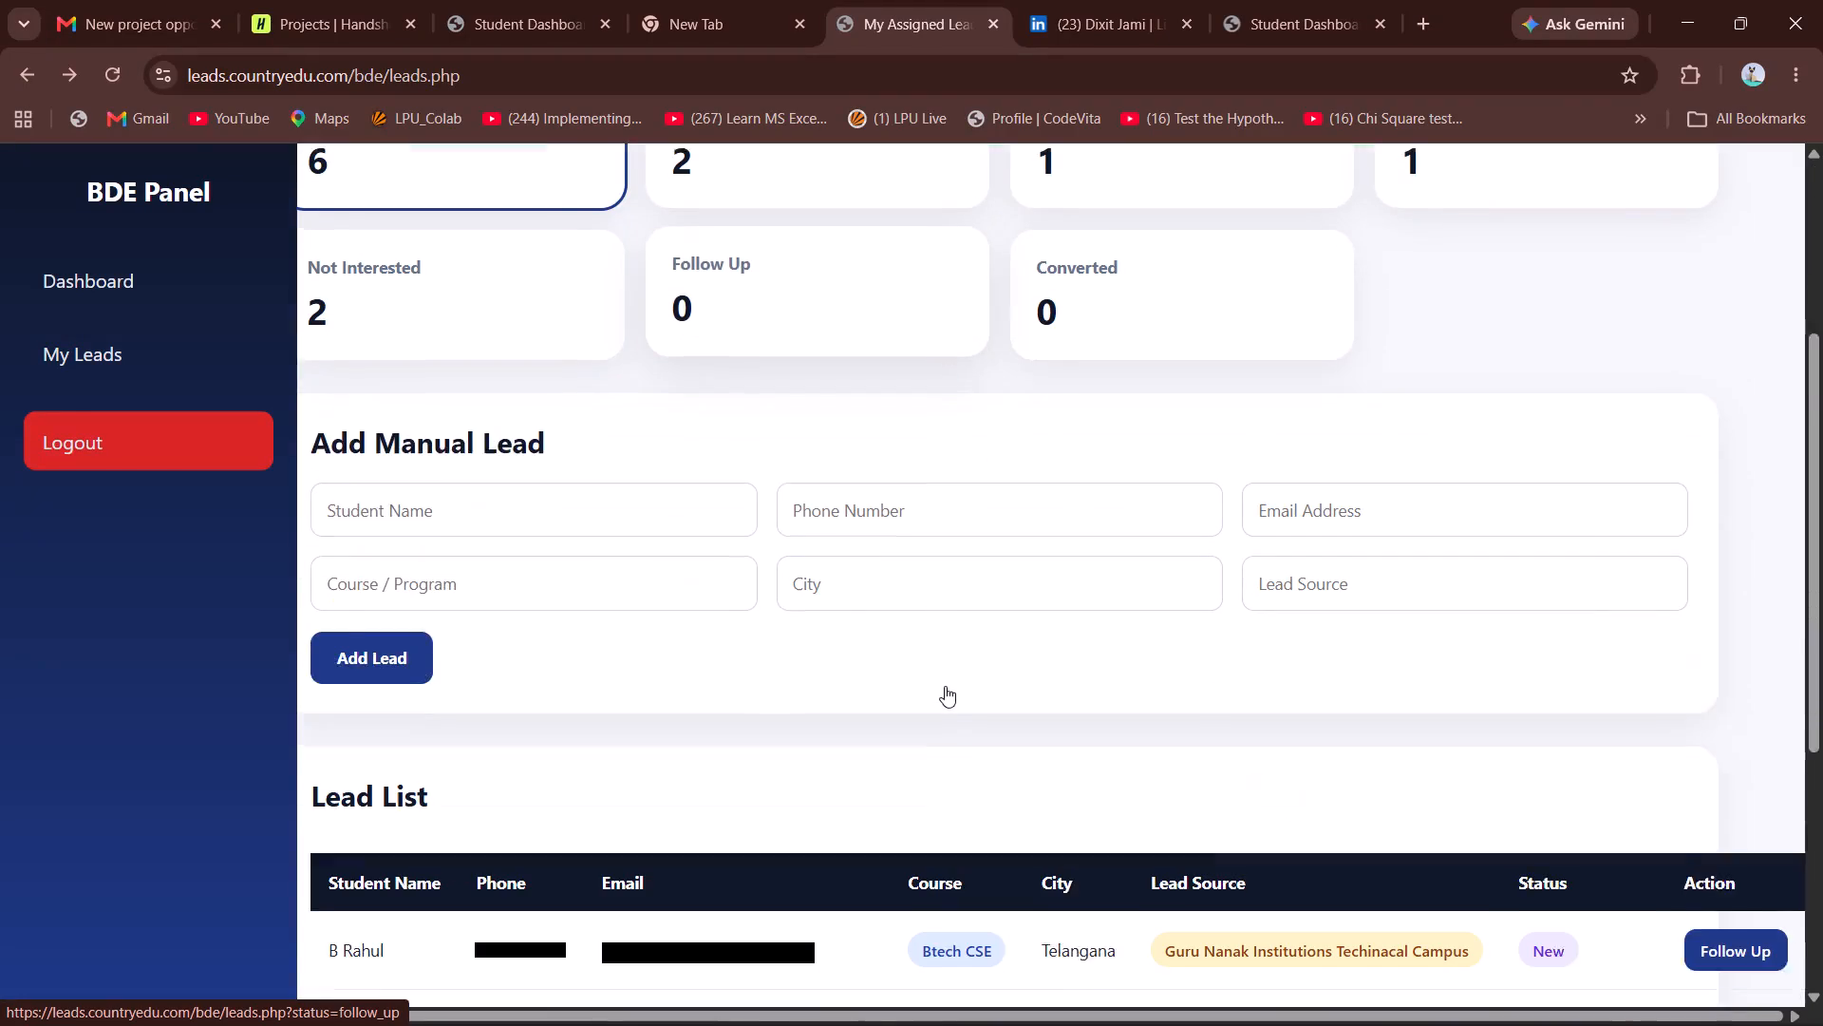
pyautogui.scroll(-1, 945, 686)
pyautogui.scroll(2, 945, 686)
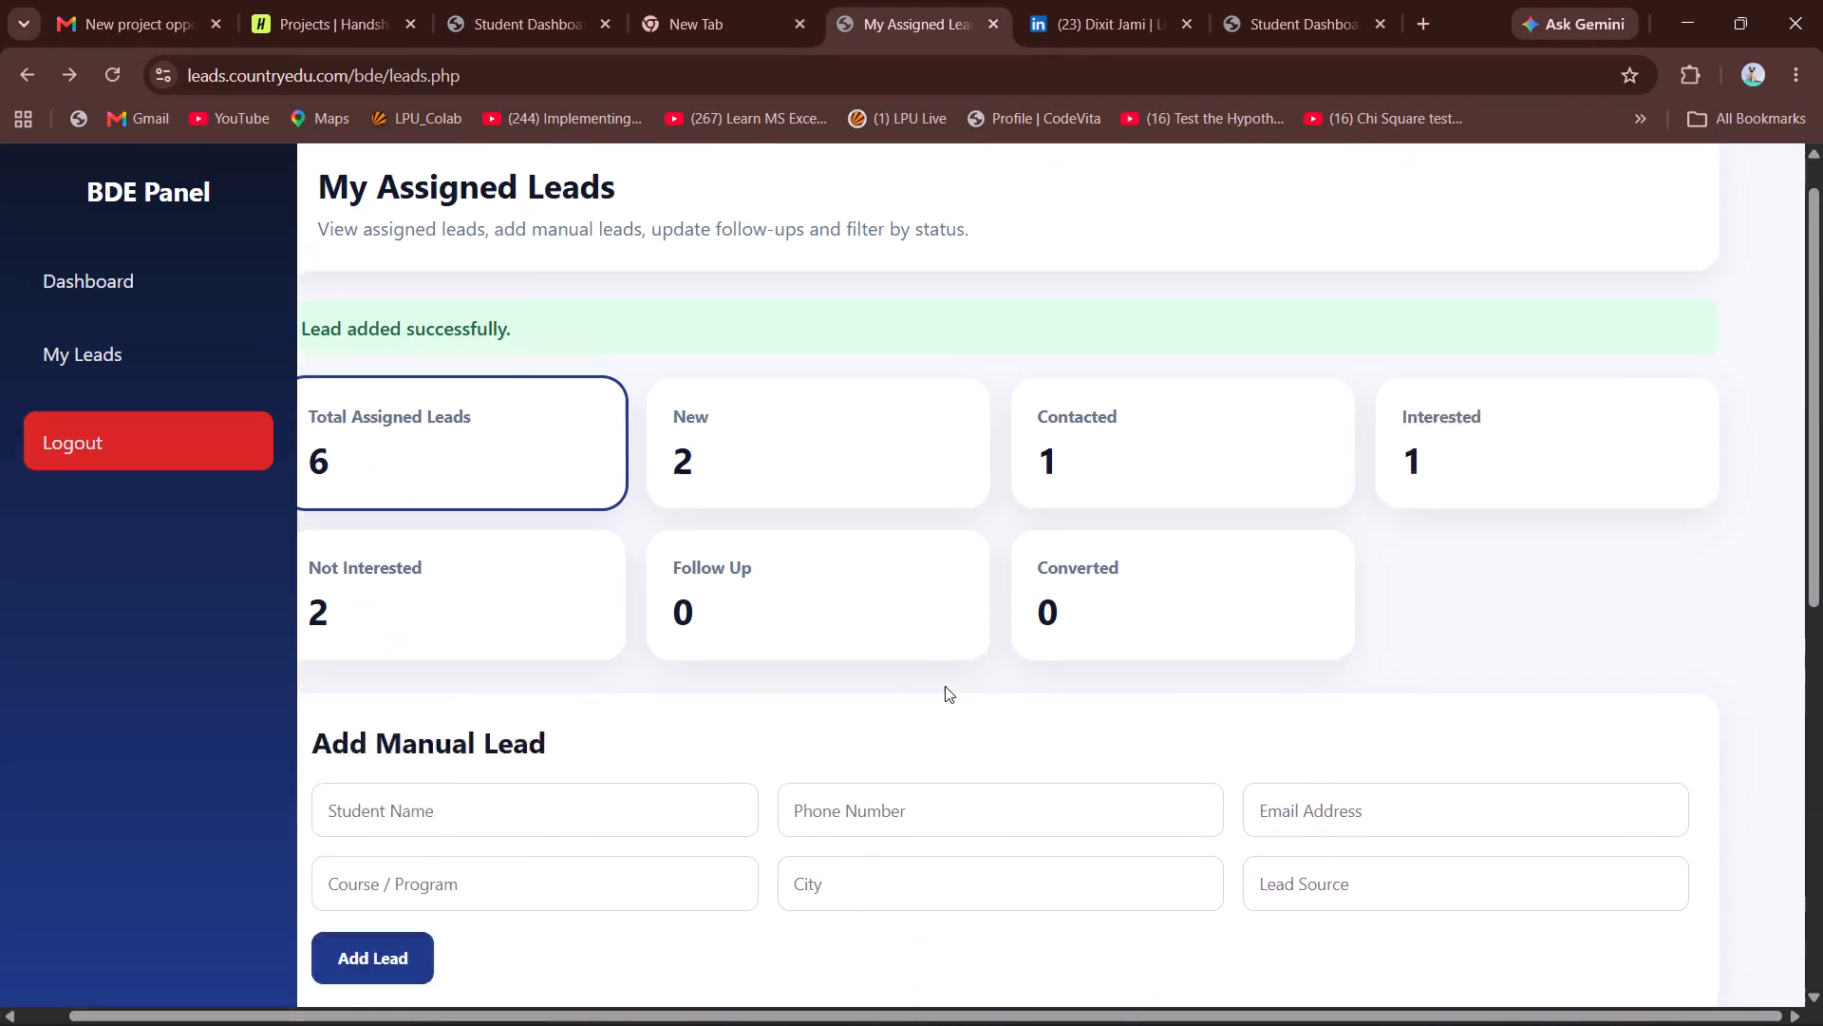
pyautogui.scroll(1, 945, 686)
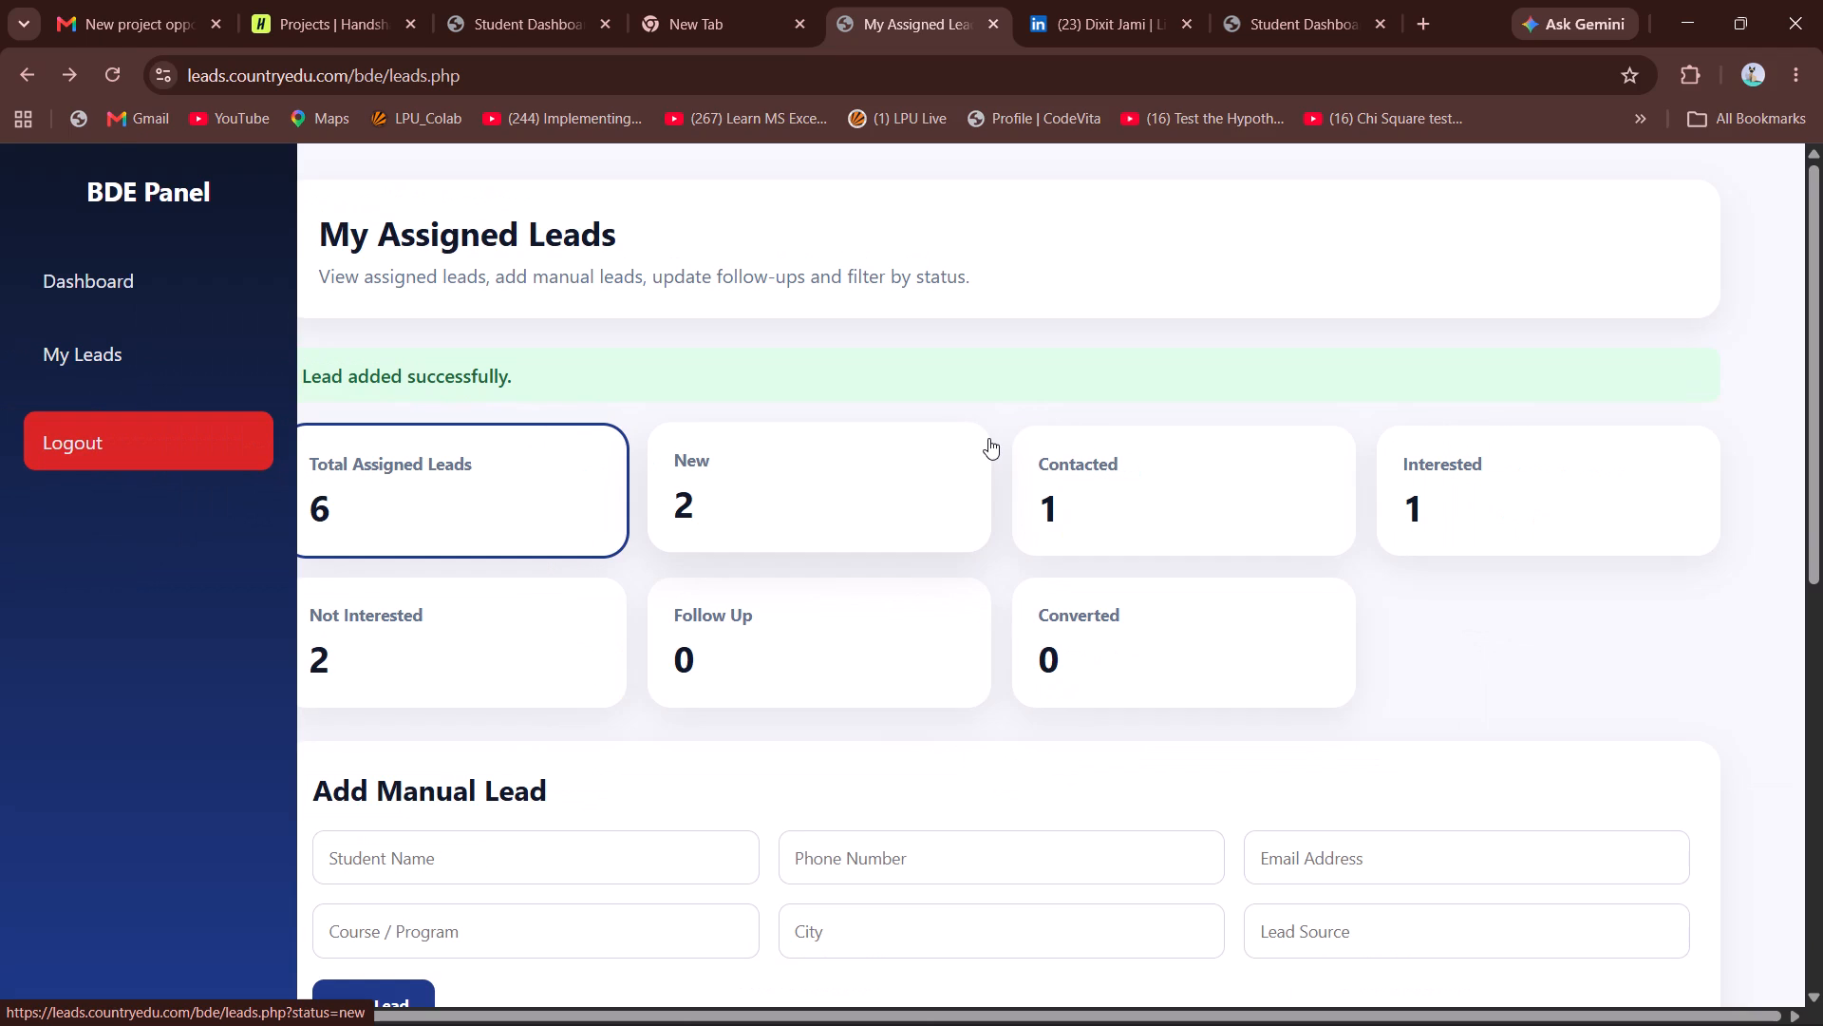
pyautogui.scroll(-1, 988, 438)
pyautogui.scroll(1, 988, 438)
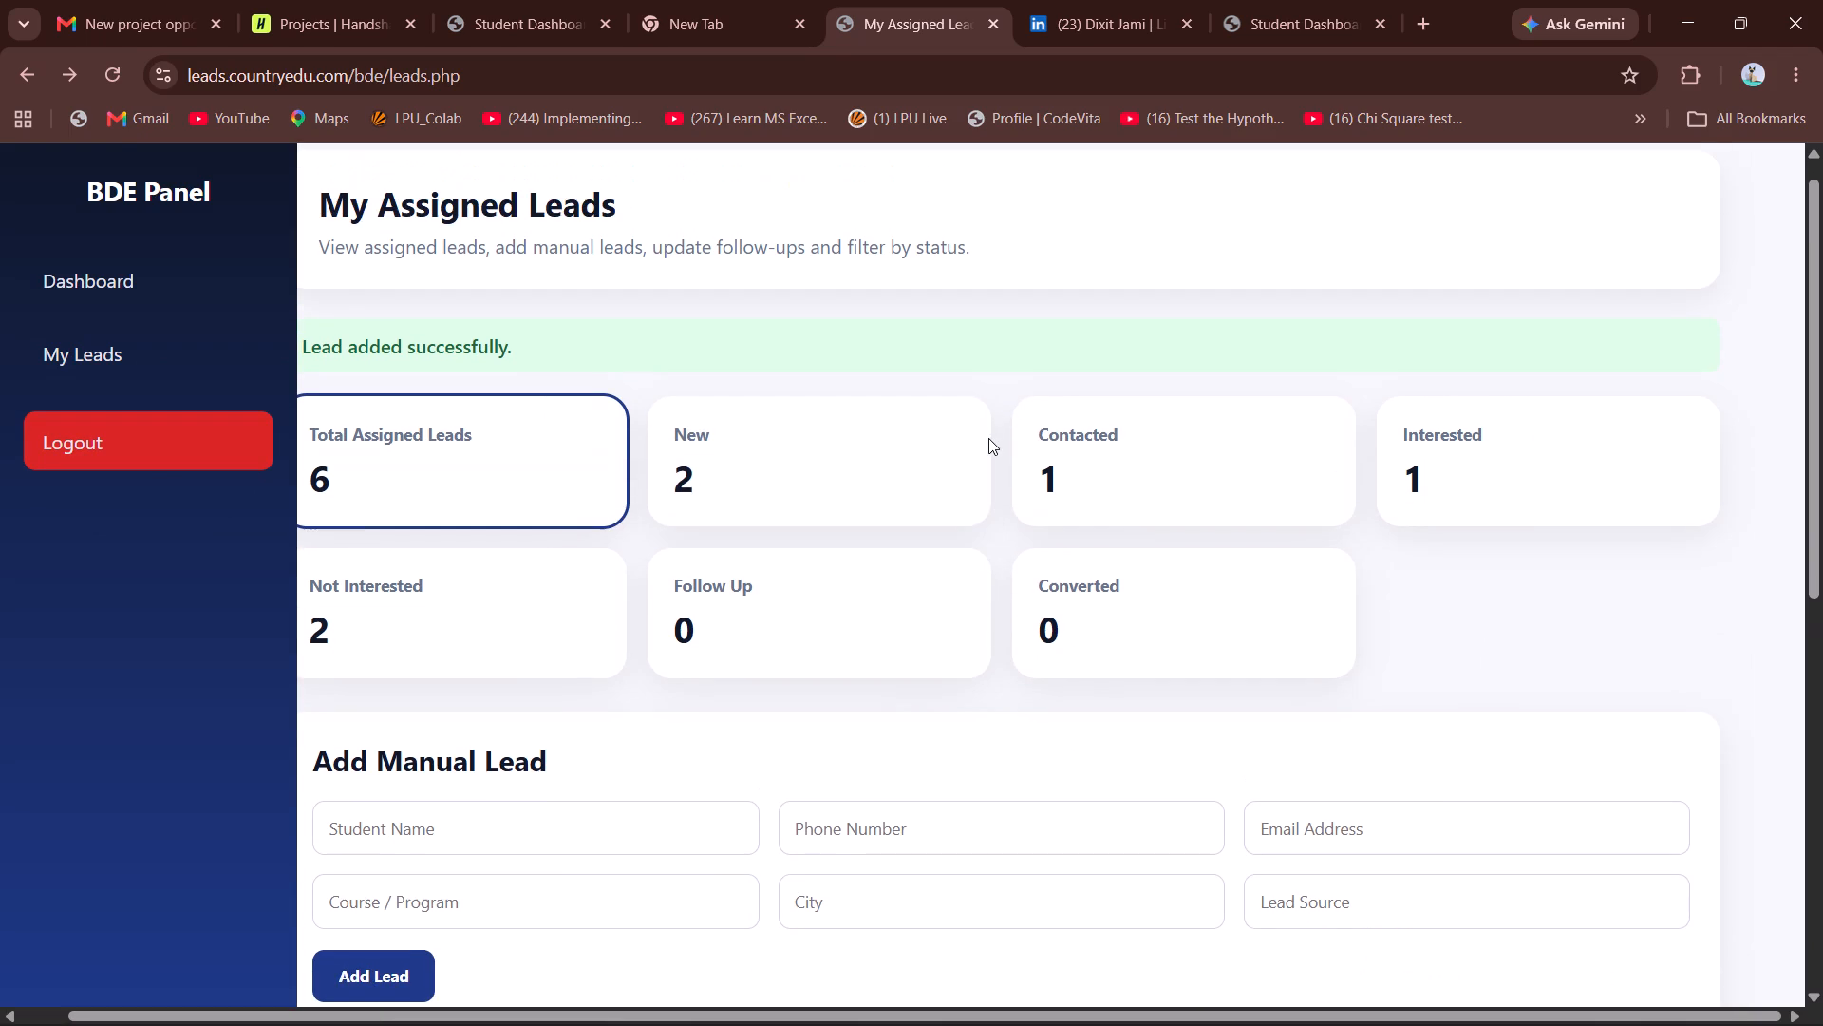
pyautogui.scroll(1, 988, 438)
pyautogui.scroll(-1, 988, 438)
pyautogui.scroll(2, 988, 438)
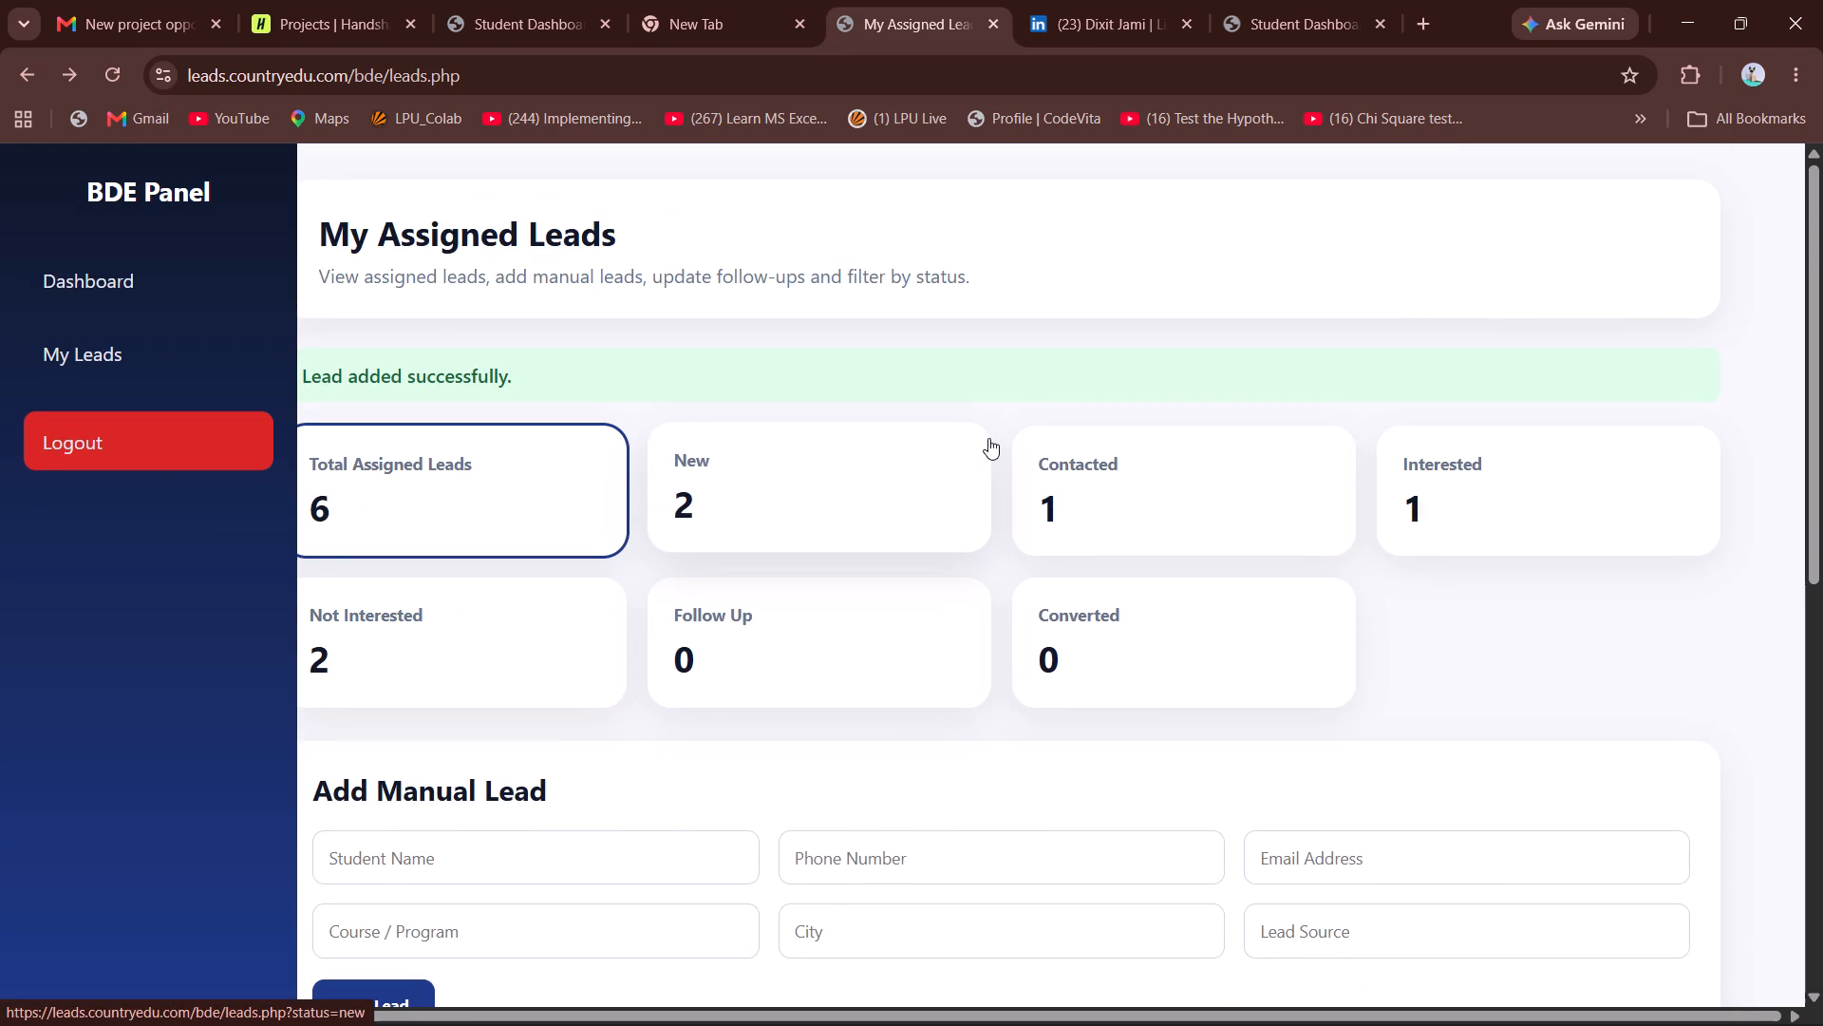
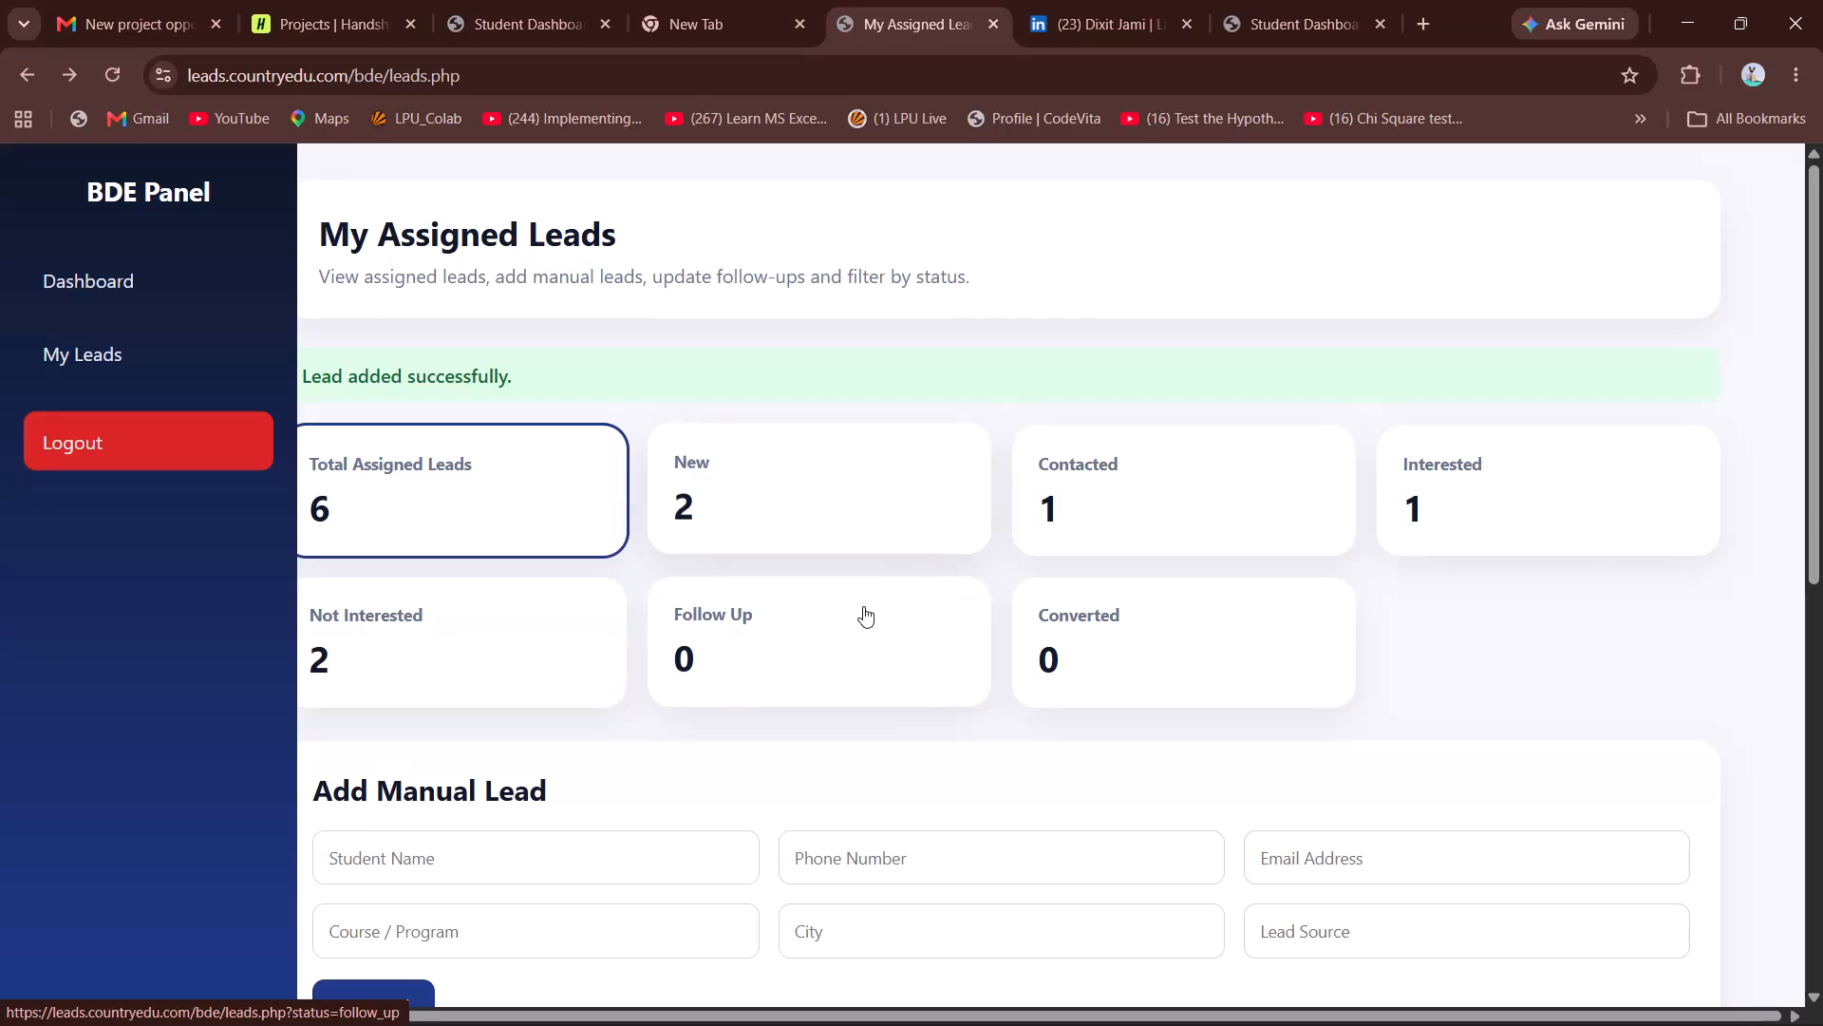
# Review the My Assigned Leads page again, checking the status summary cards, the Add Manual Lead form and all Lead List columns.
pyautogui.scroll(-3, 896, 753)
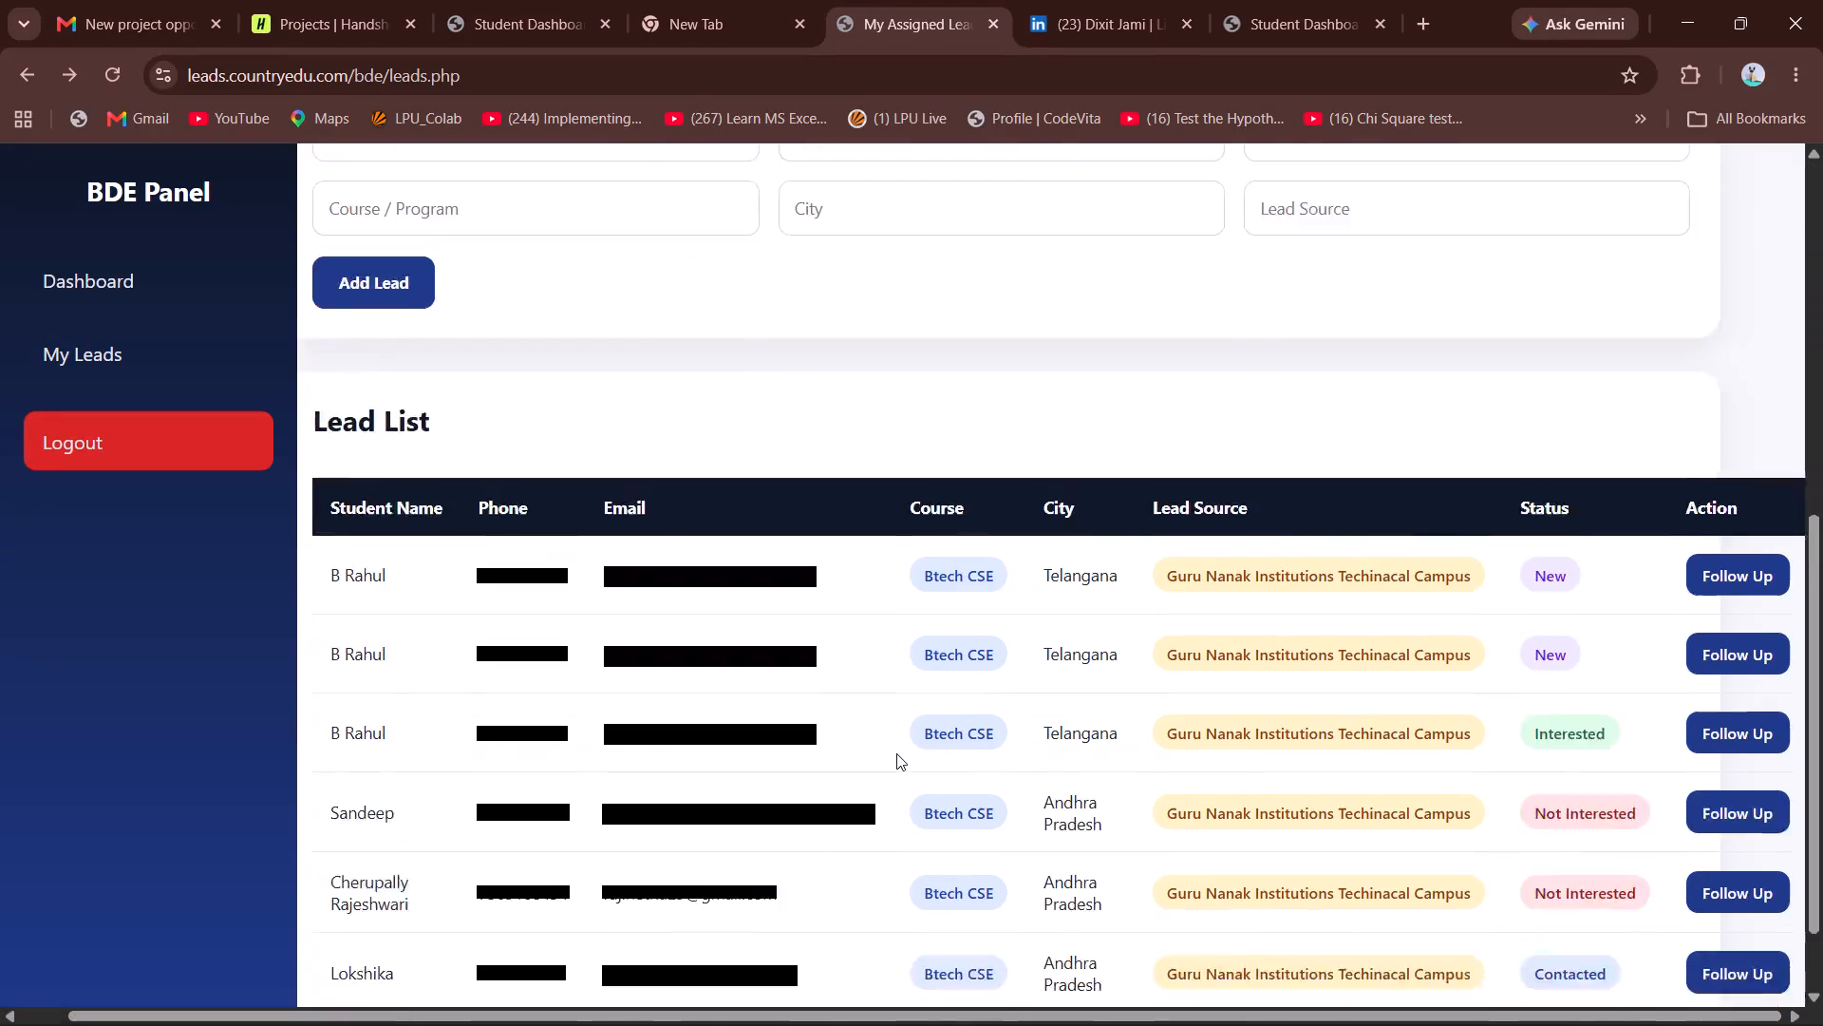
pyautogui.scroll(1, 896, 753)
pyautogui.scroll(-2, 896, 753)
pyautogui.scroll(5, 896, 753)
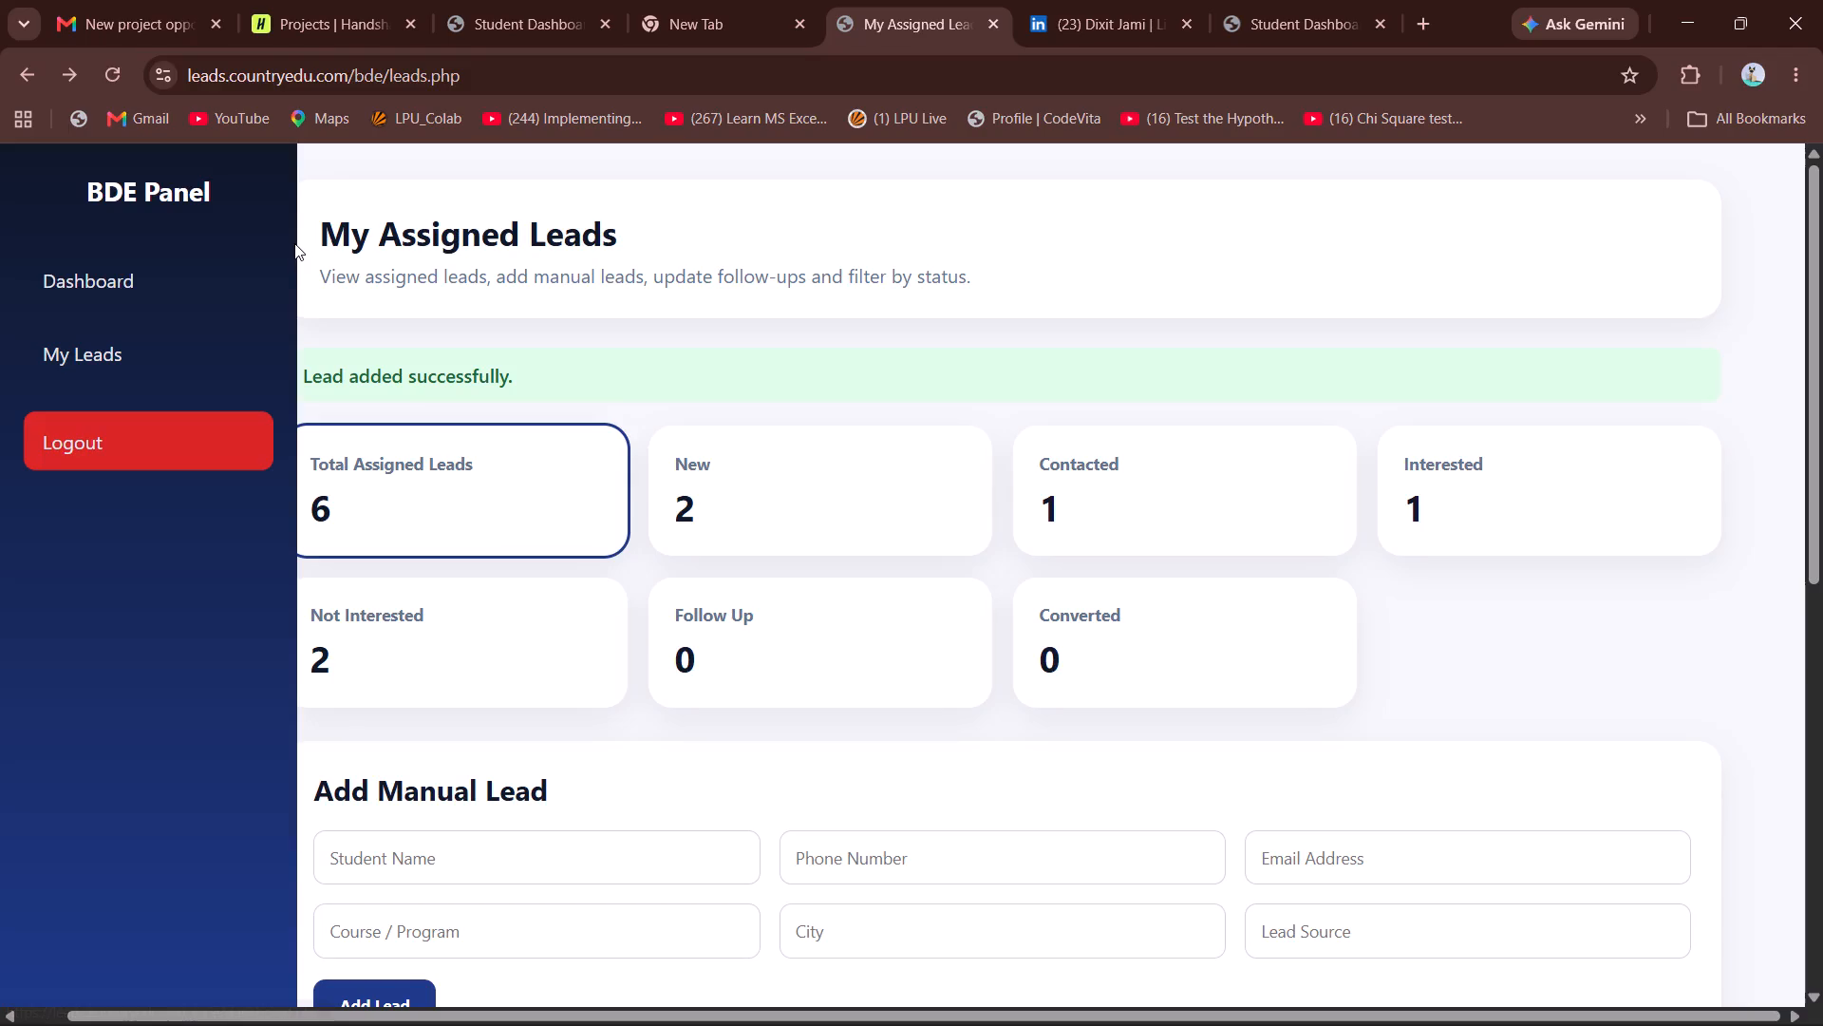
pyautogui.scroll(-3, 606, 170)
pyautogui.hscroll(-1, 815, 589)
pyautogui.hscroll(5, 815, 589)
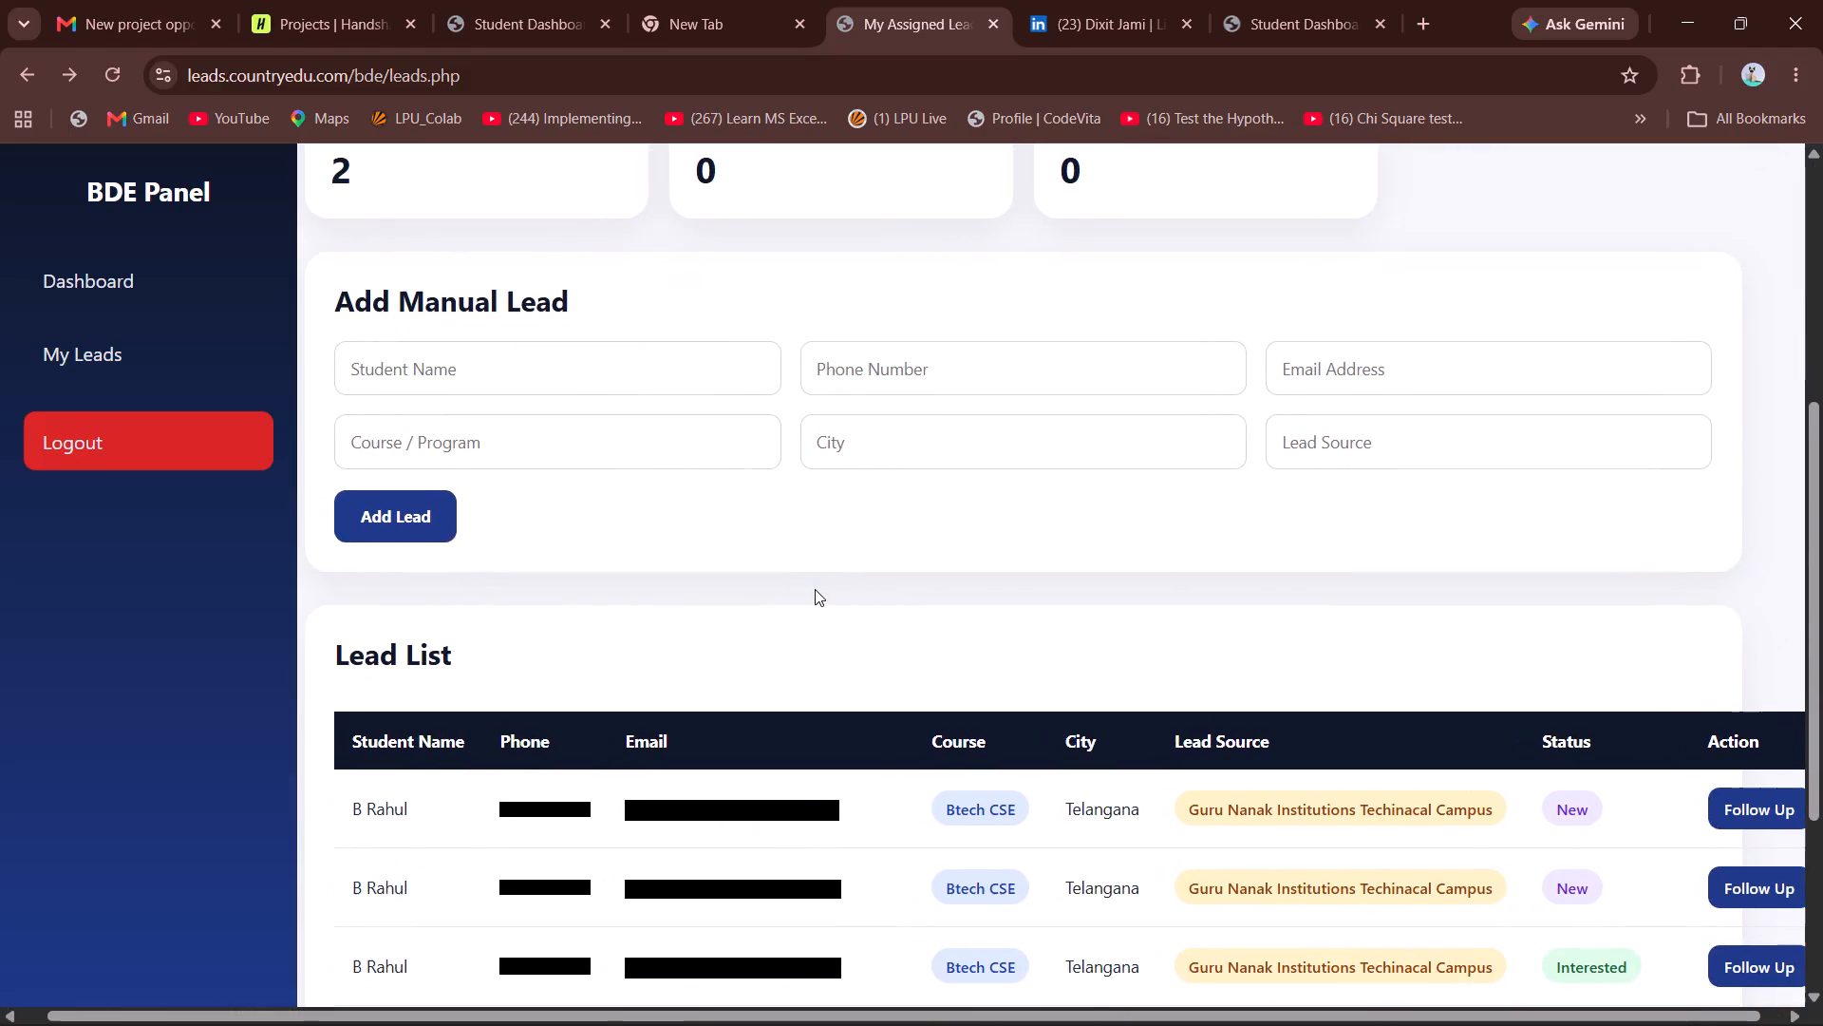
pyautogui.hscroll(-3, 815, 589)
pyautogui.scroll(-5, 815, 589)
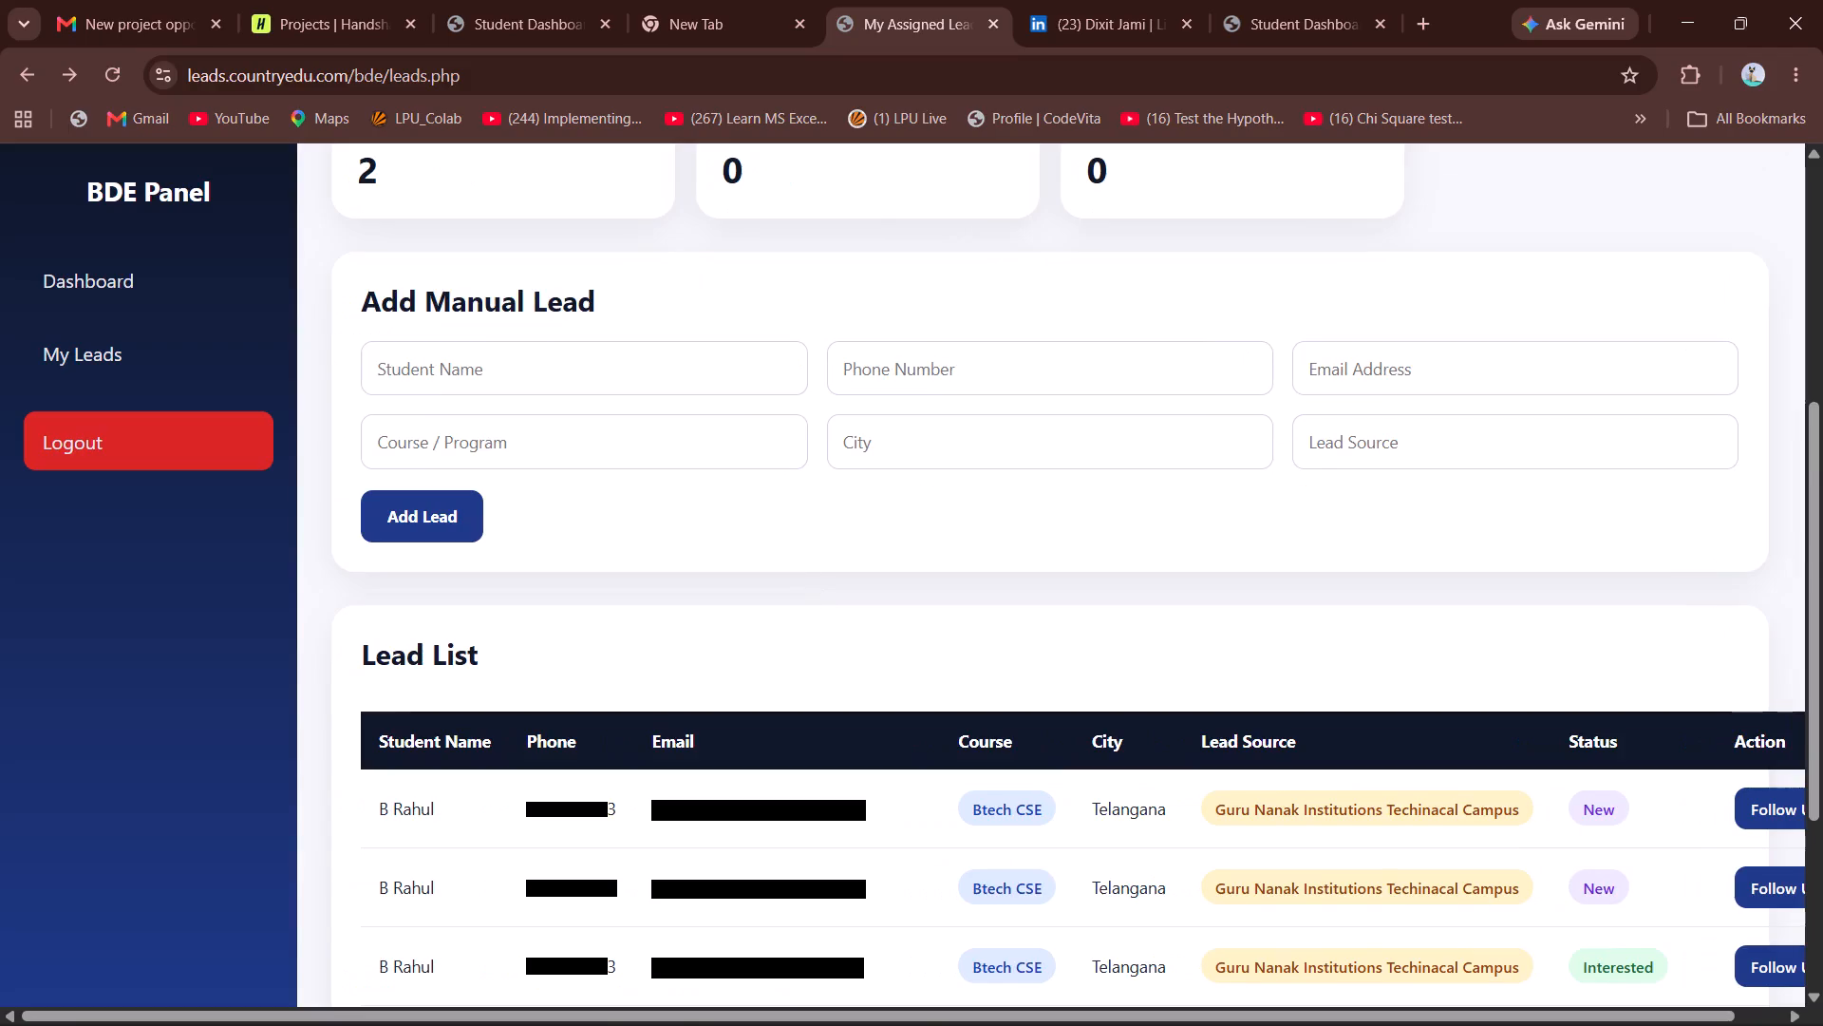
pyautogui.scroll(-3, 926, 467)
pyautogui.scroll(3, 926, 467)
pyautogui.hotkey('ctrl', '-')
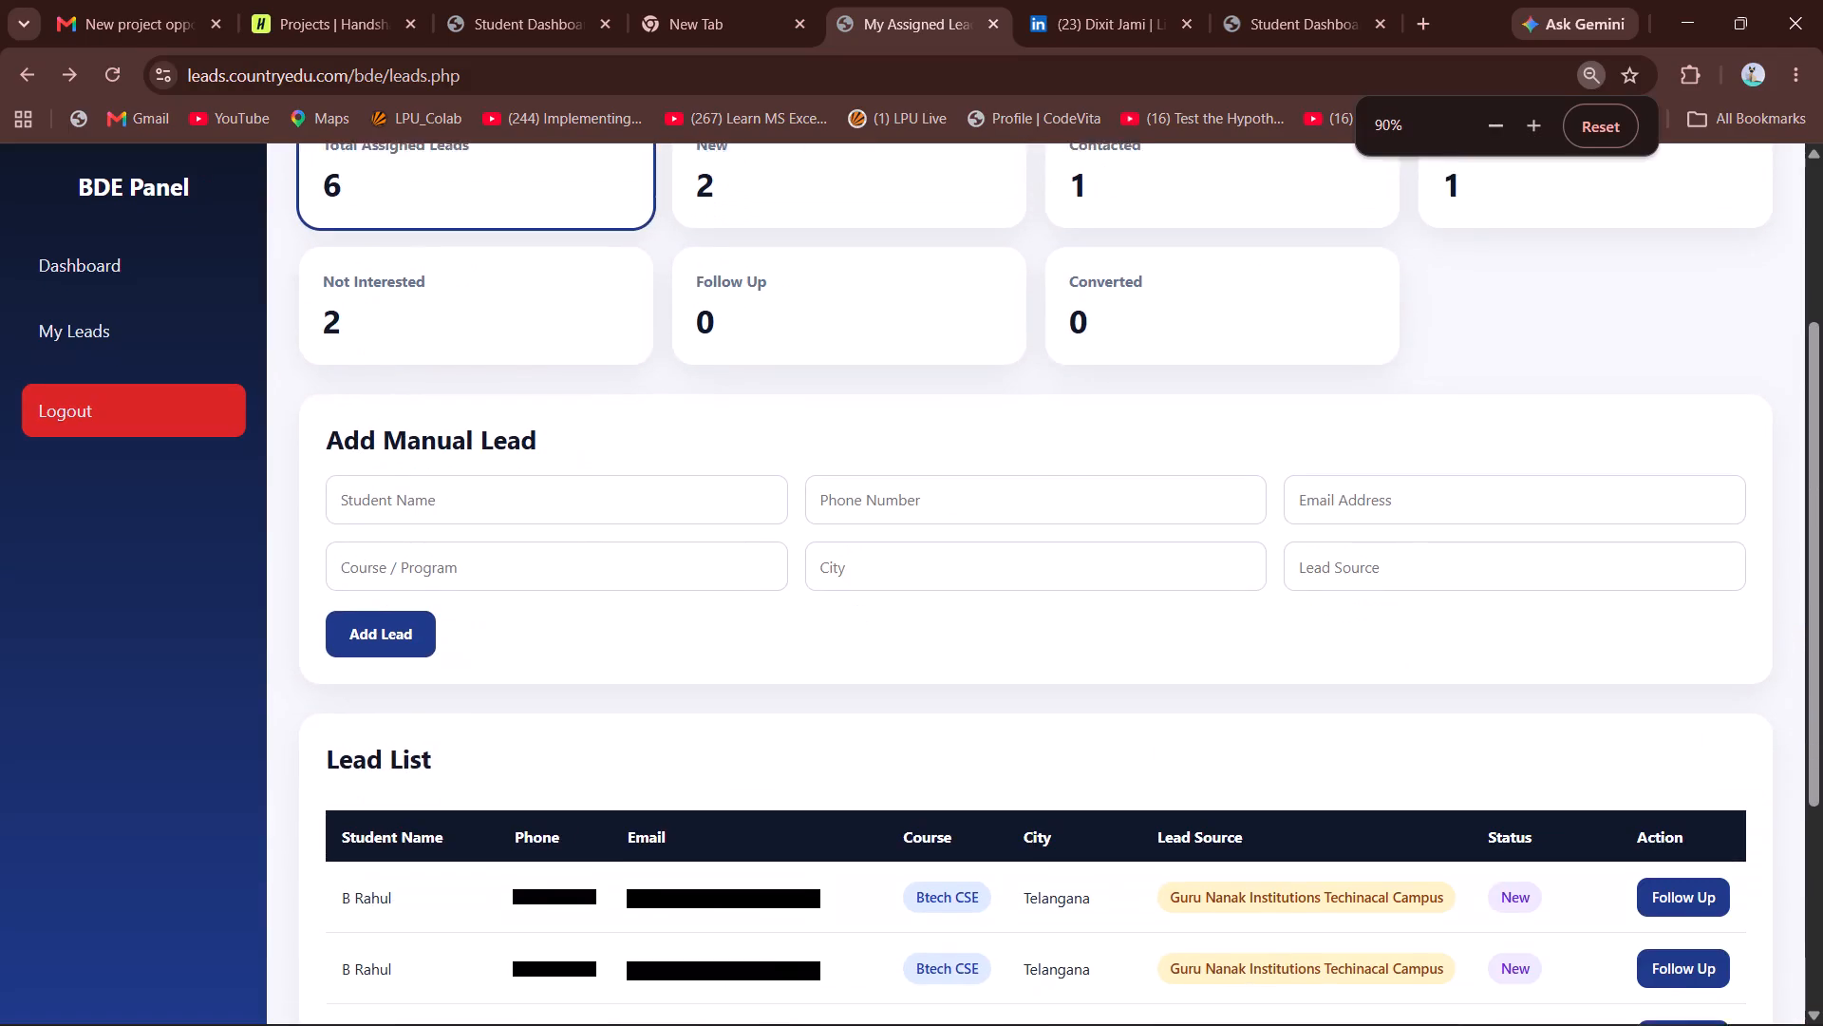
pyautogui.scroll(5, 926, 467)
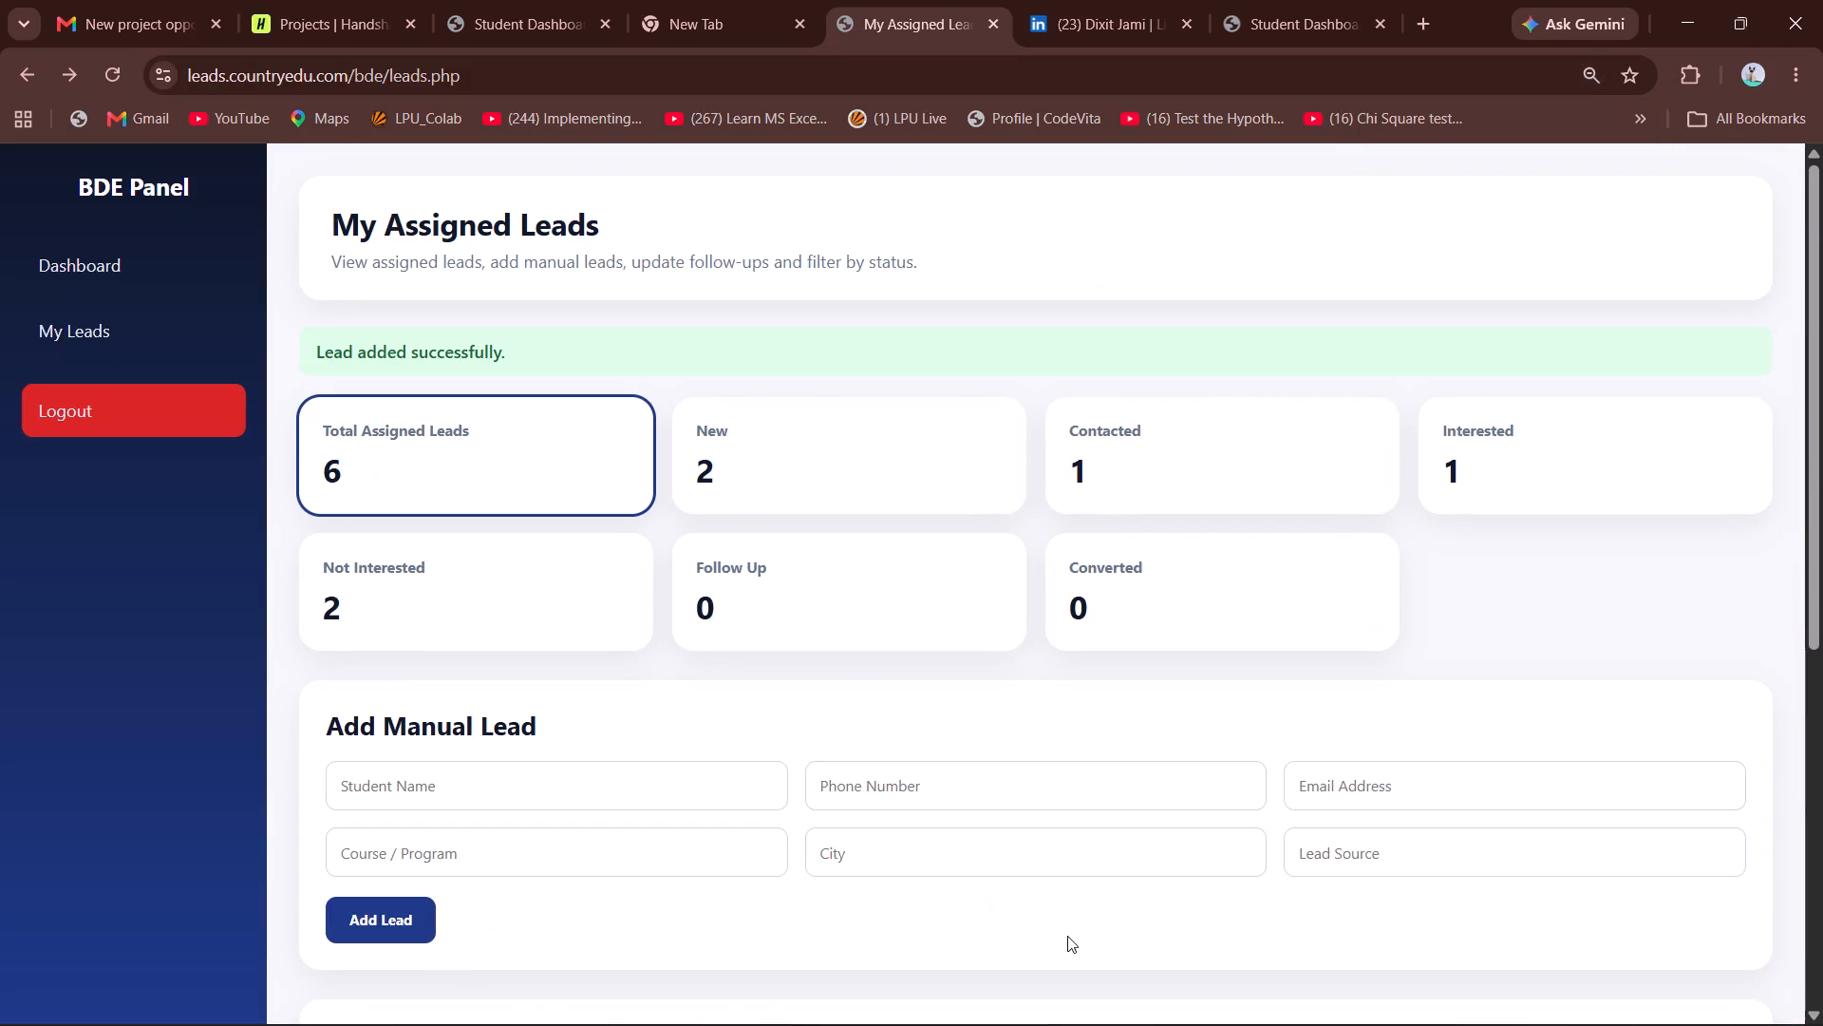
pyautogui.scroll(-5, 741, 724)
pyautogui.scroll(1, 549, 541)
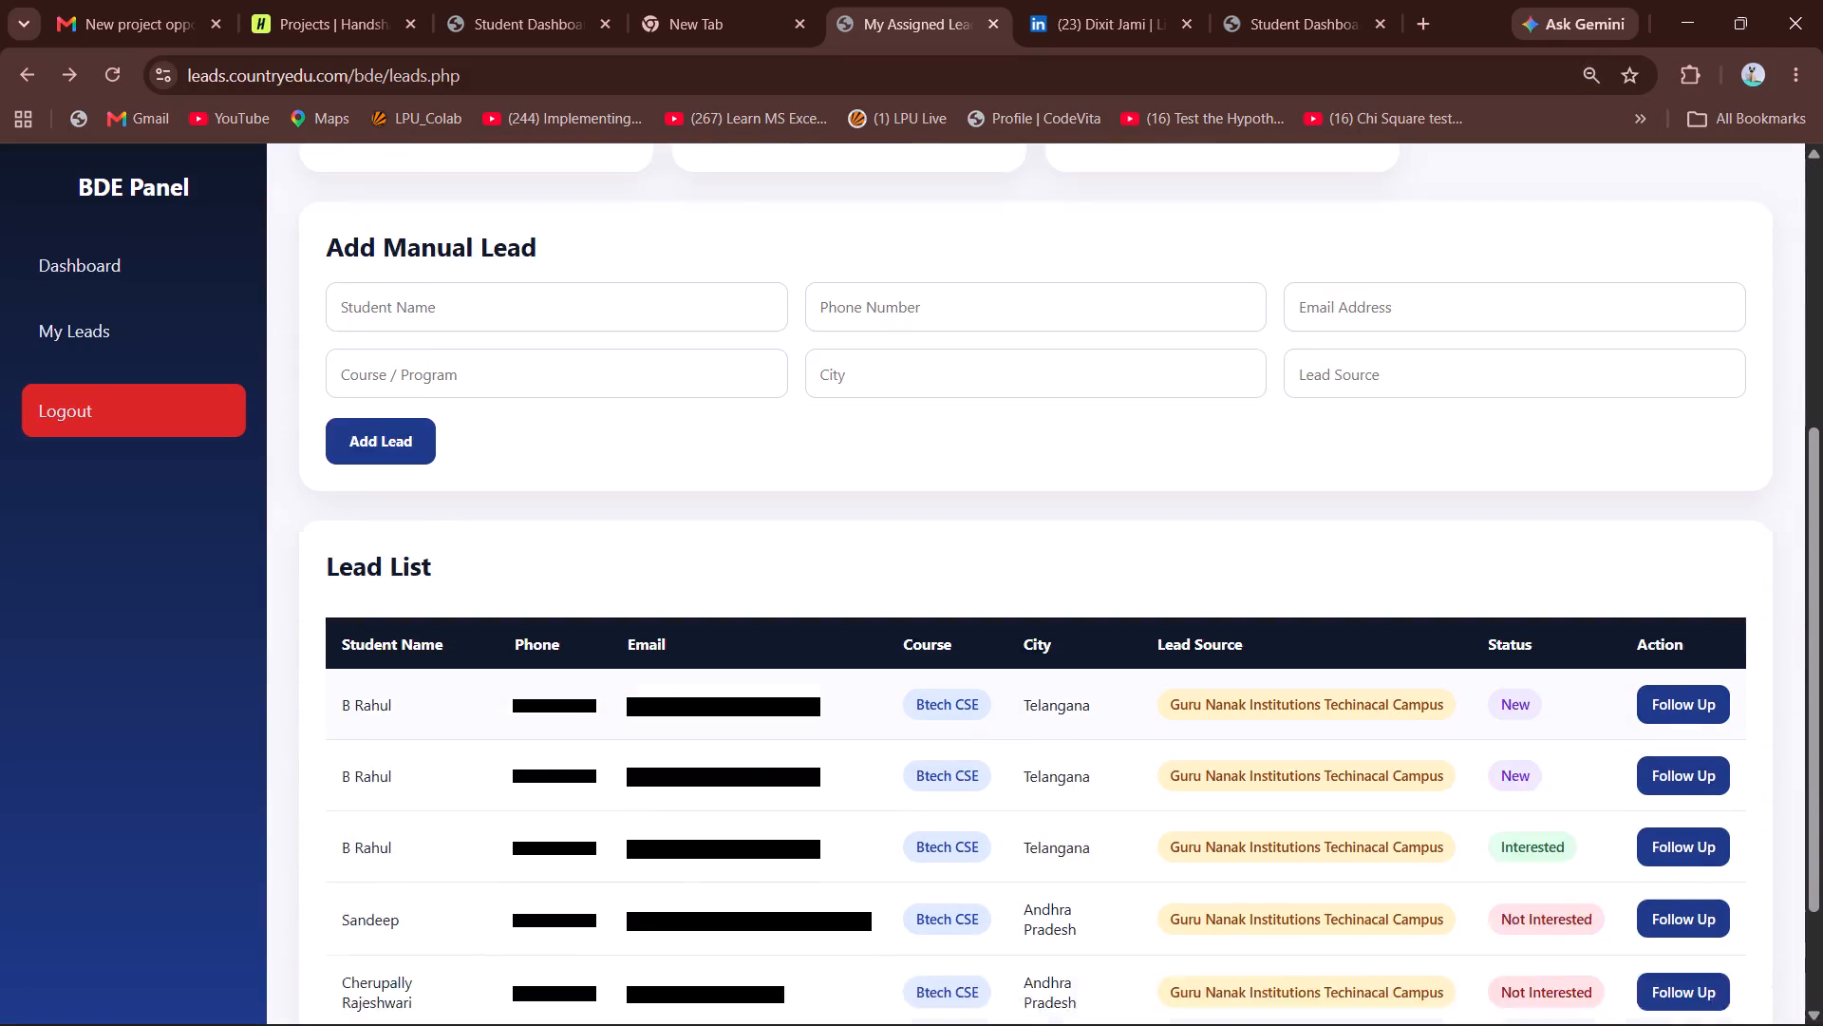
# Enter the new student's name in the Add Manual Lead form.
pyautogui.scroll(1, 549, 541)
pyautogui.click(463, 389)
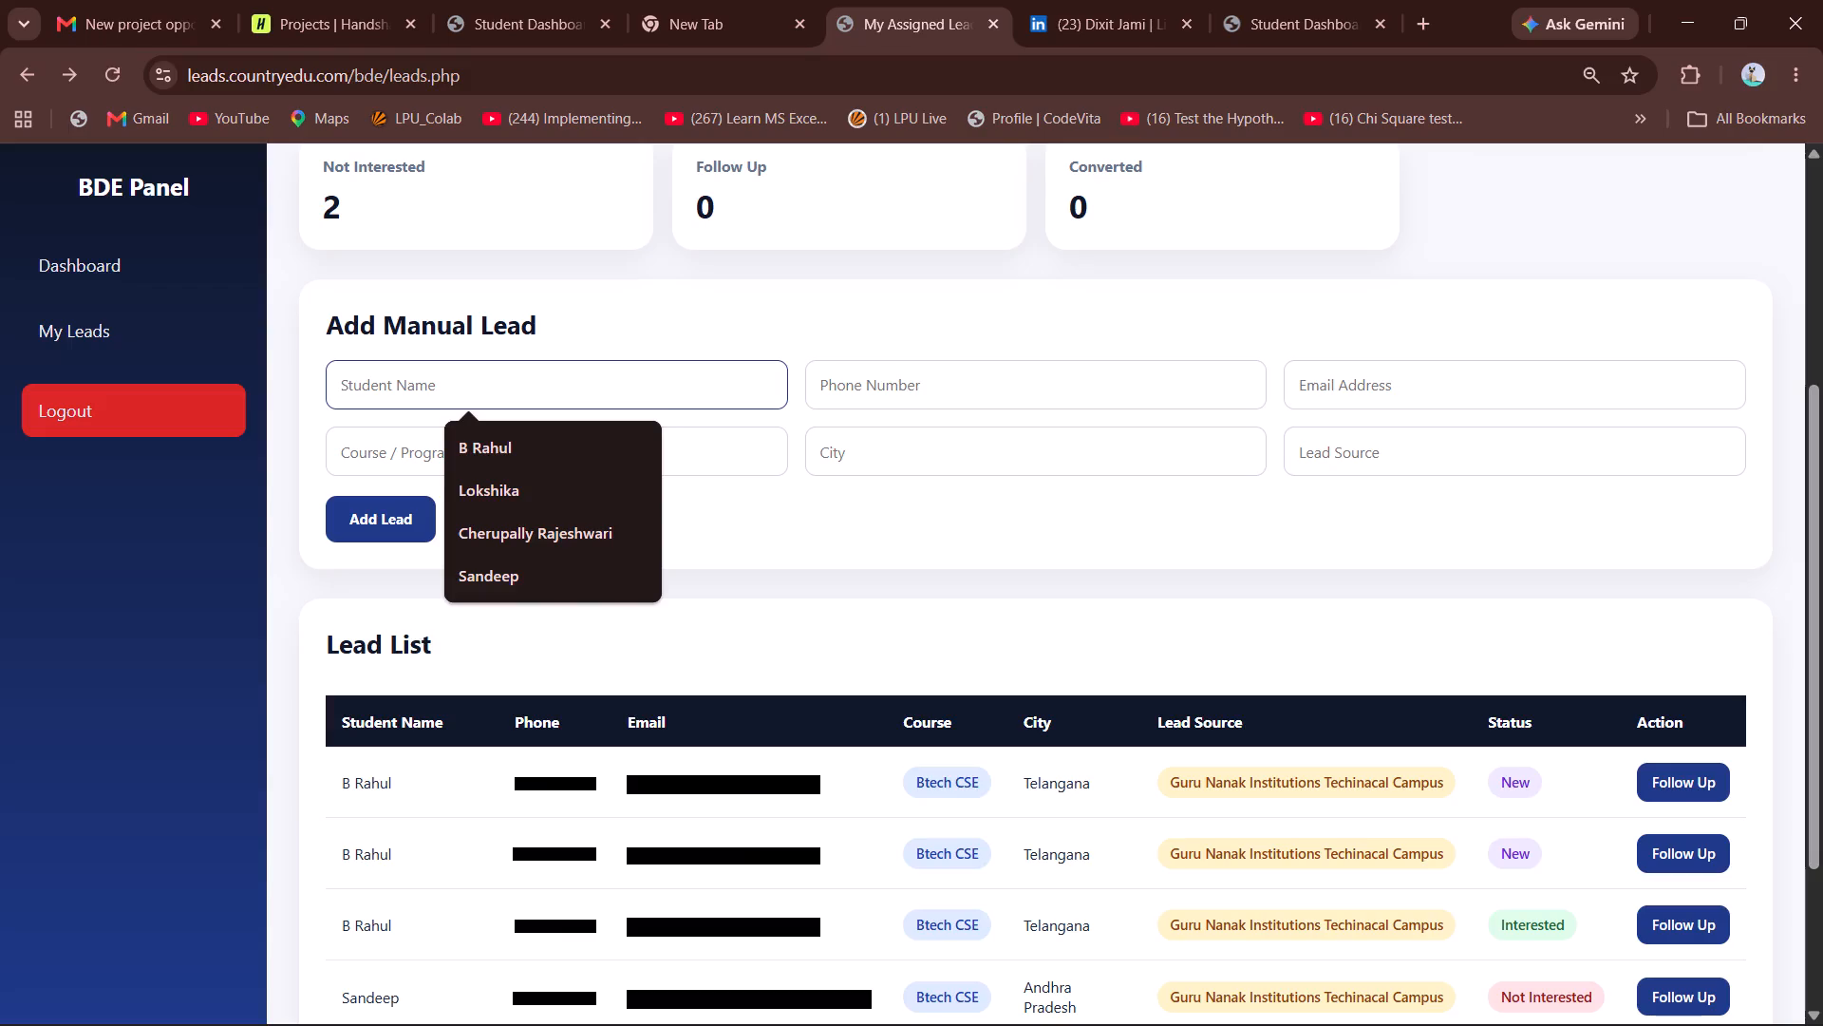
pyautogui.write('Venkatesh')
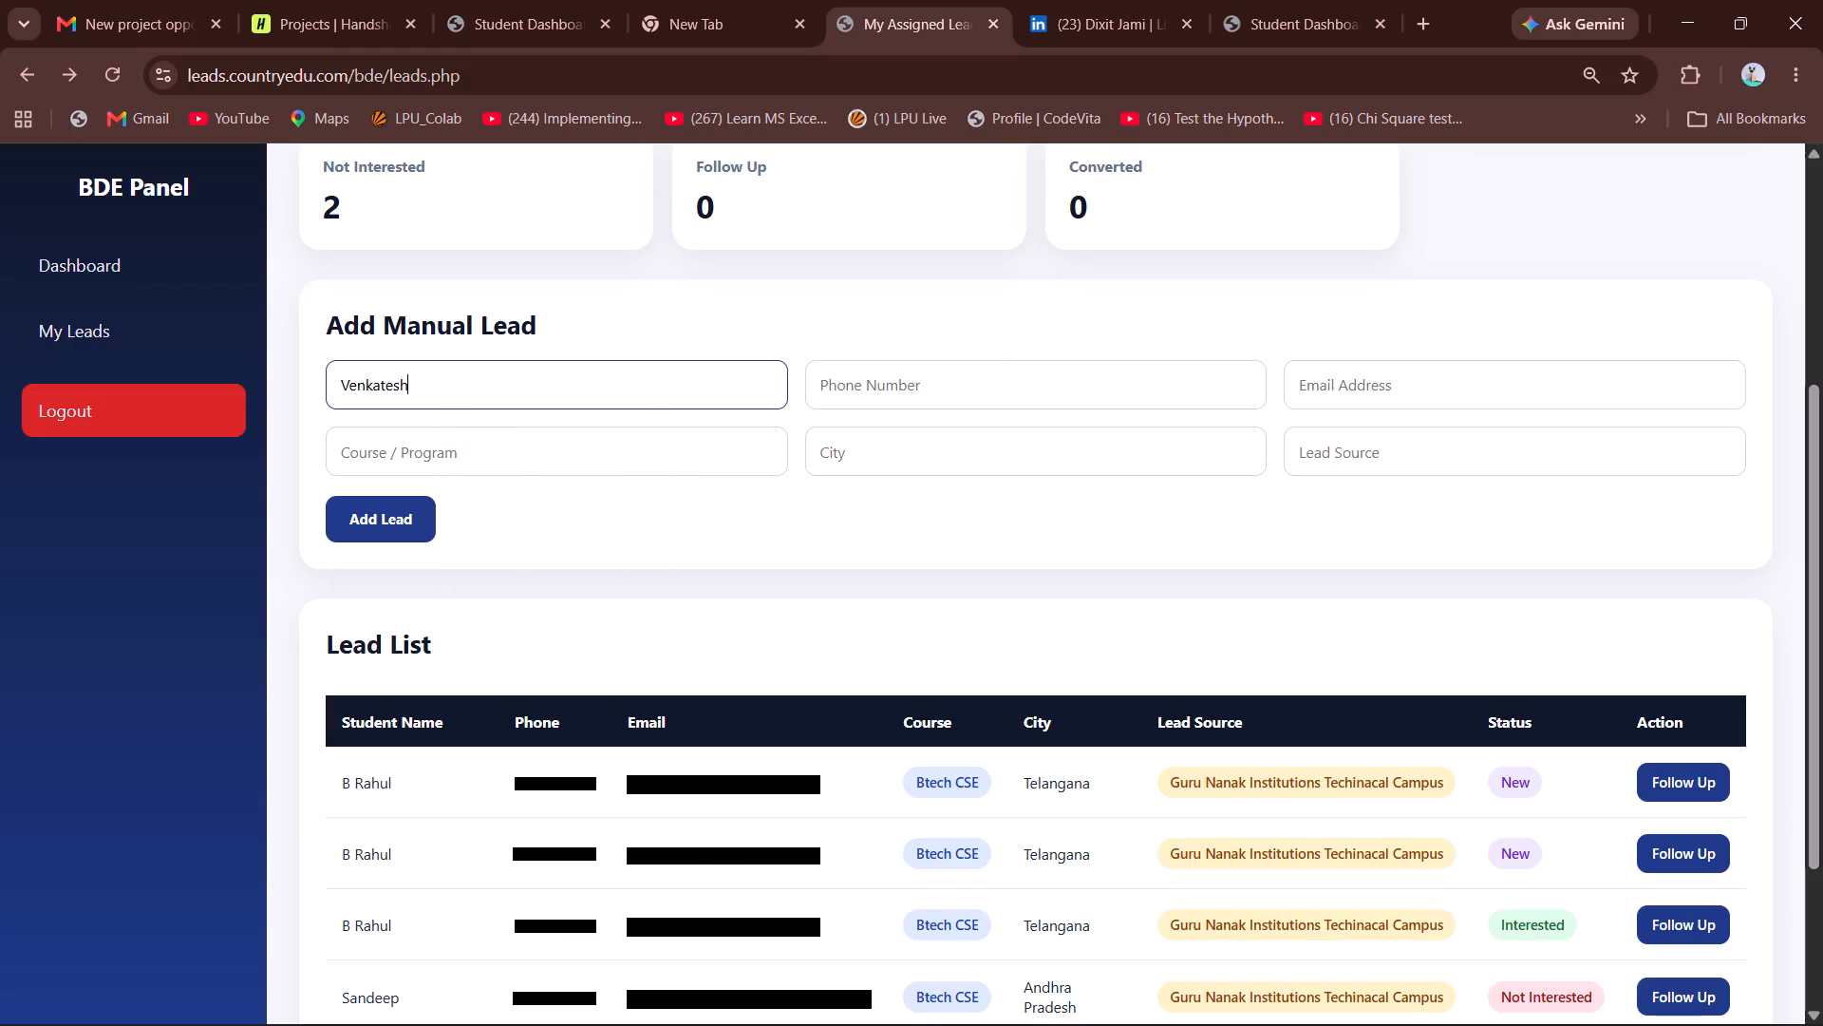
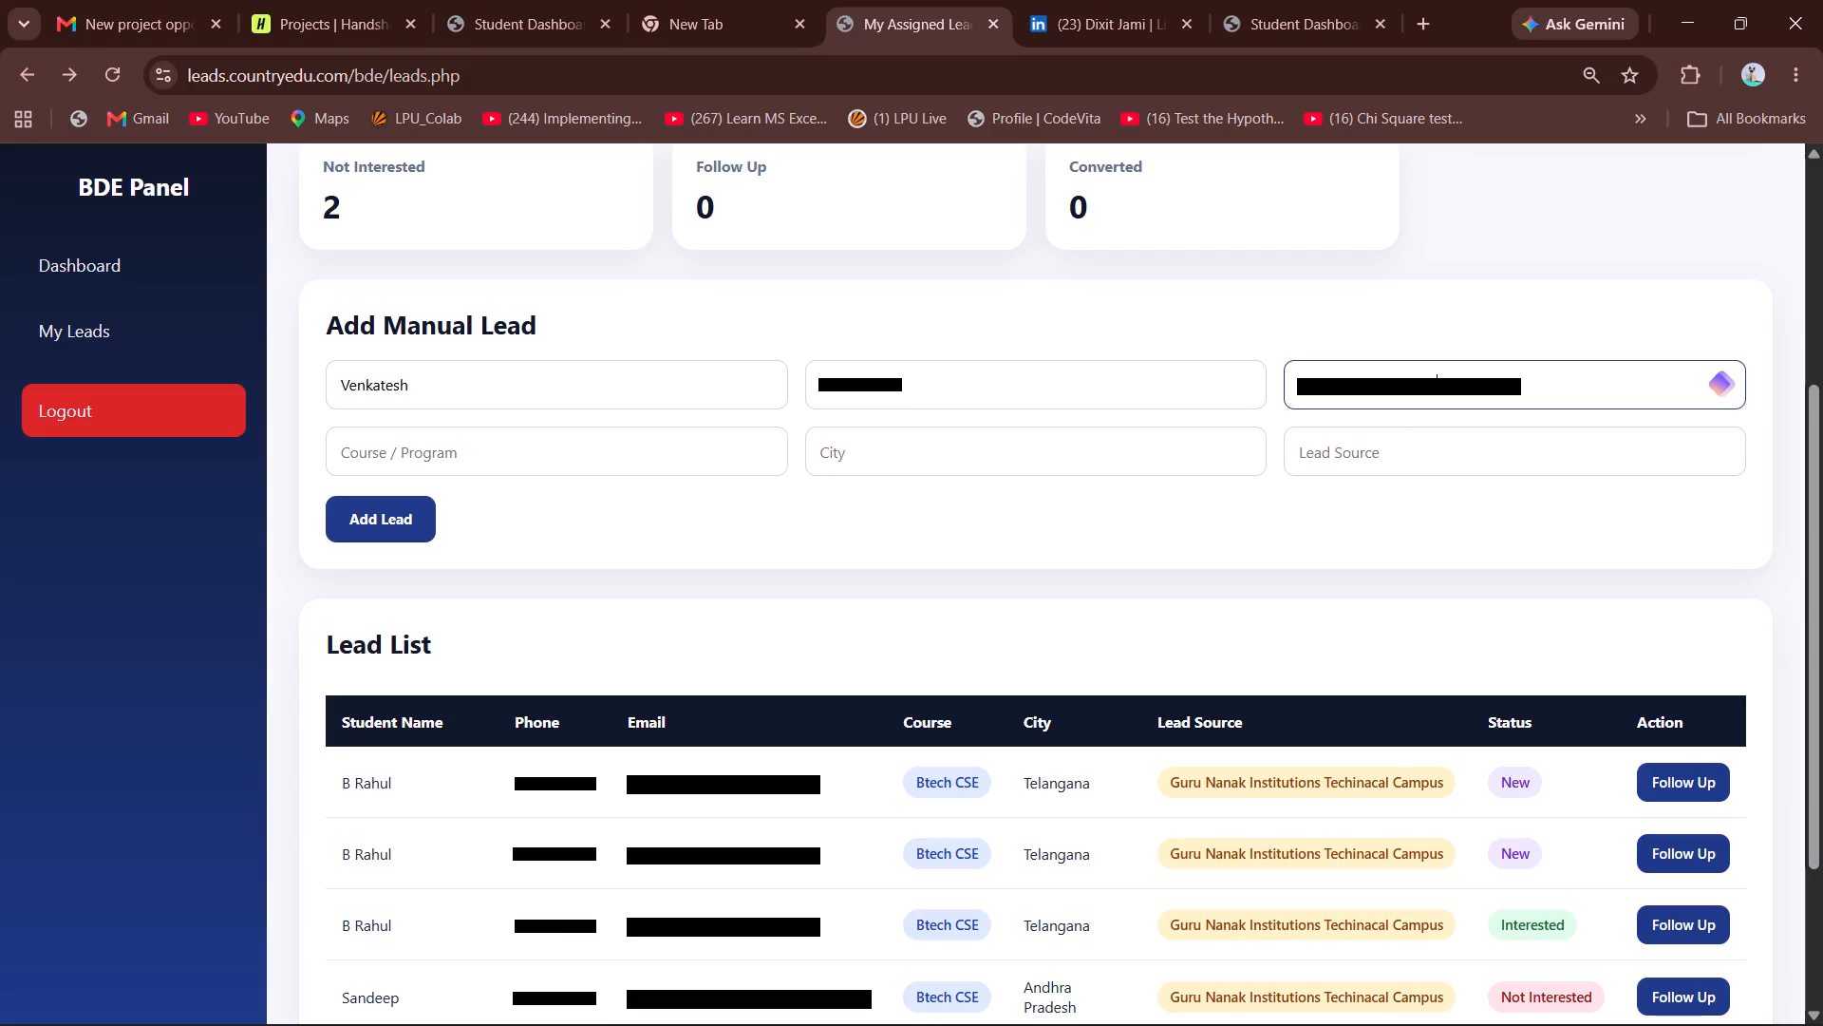
# Correct the last character entered in the student's email field of the Add Manual Lead form.
pyautogui.press('BackSpace')
pyautogui.press('4')
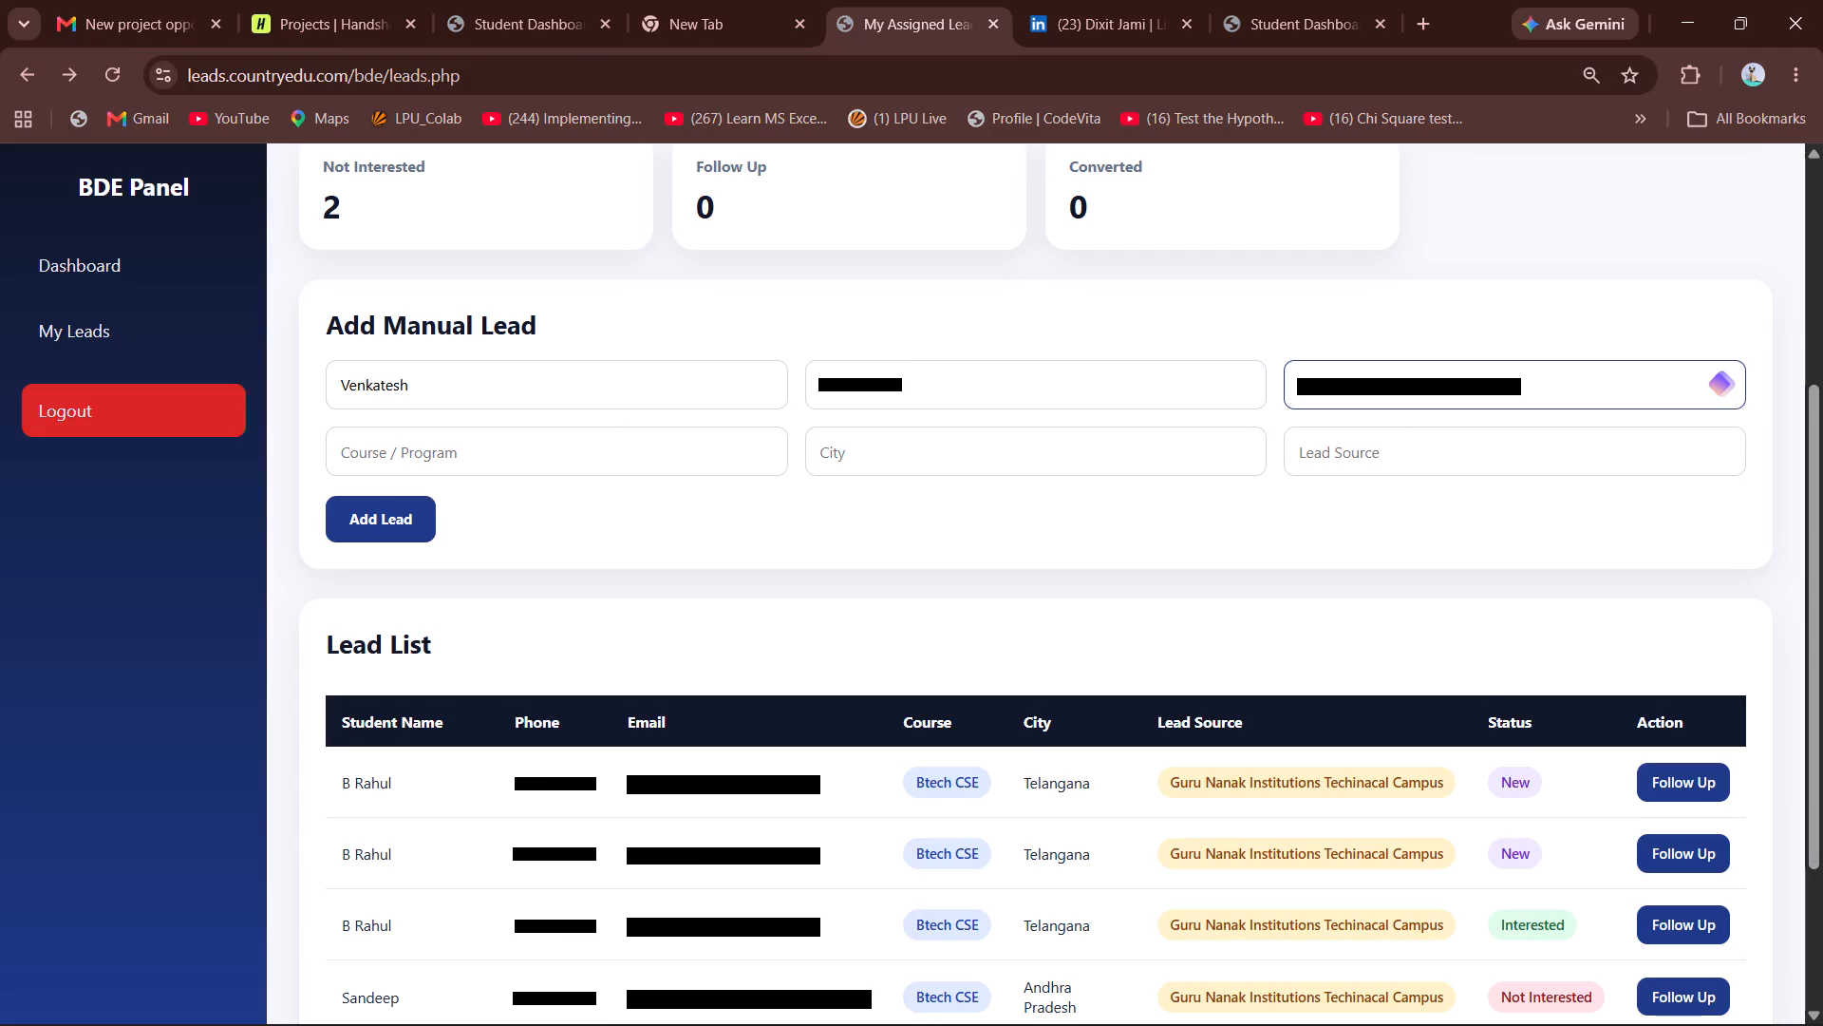
# Fill in the lead's course as Btech CSE, city as Telangana and lead source as Guru Nanak Institutions Techinacal Campus.
pyautogui.click(495, 456)
pyautogui.click(533, 528)
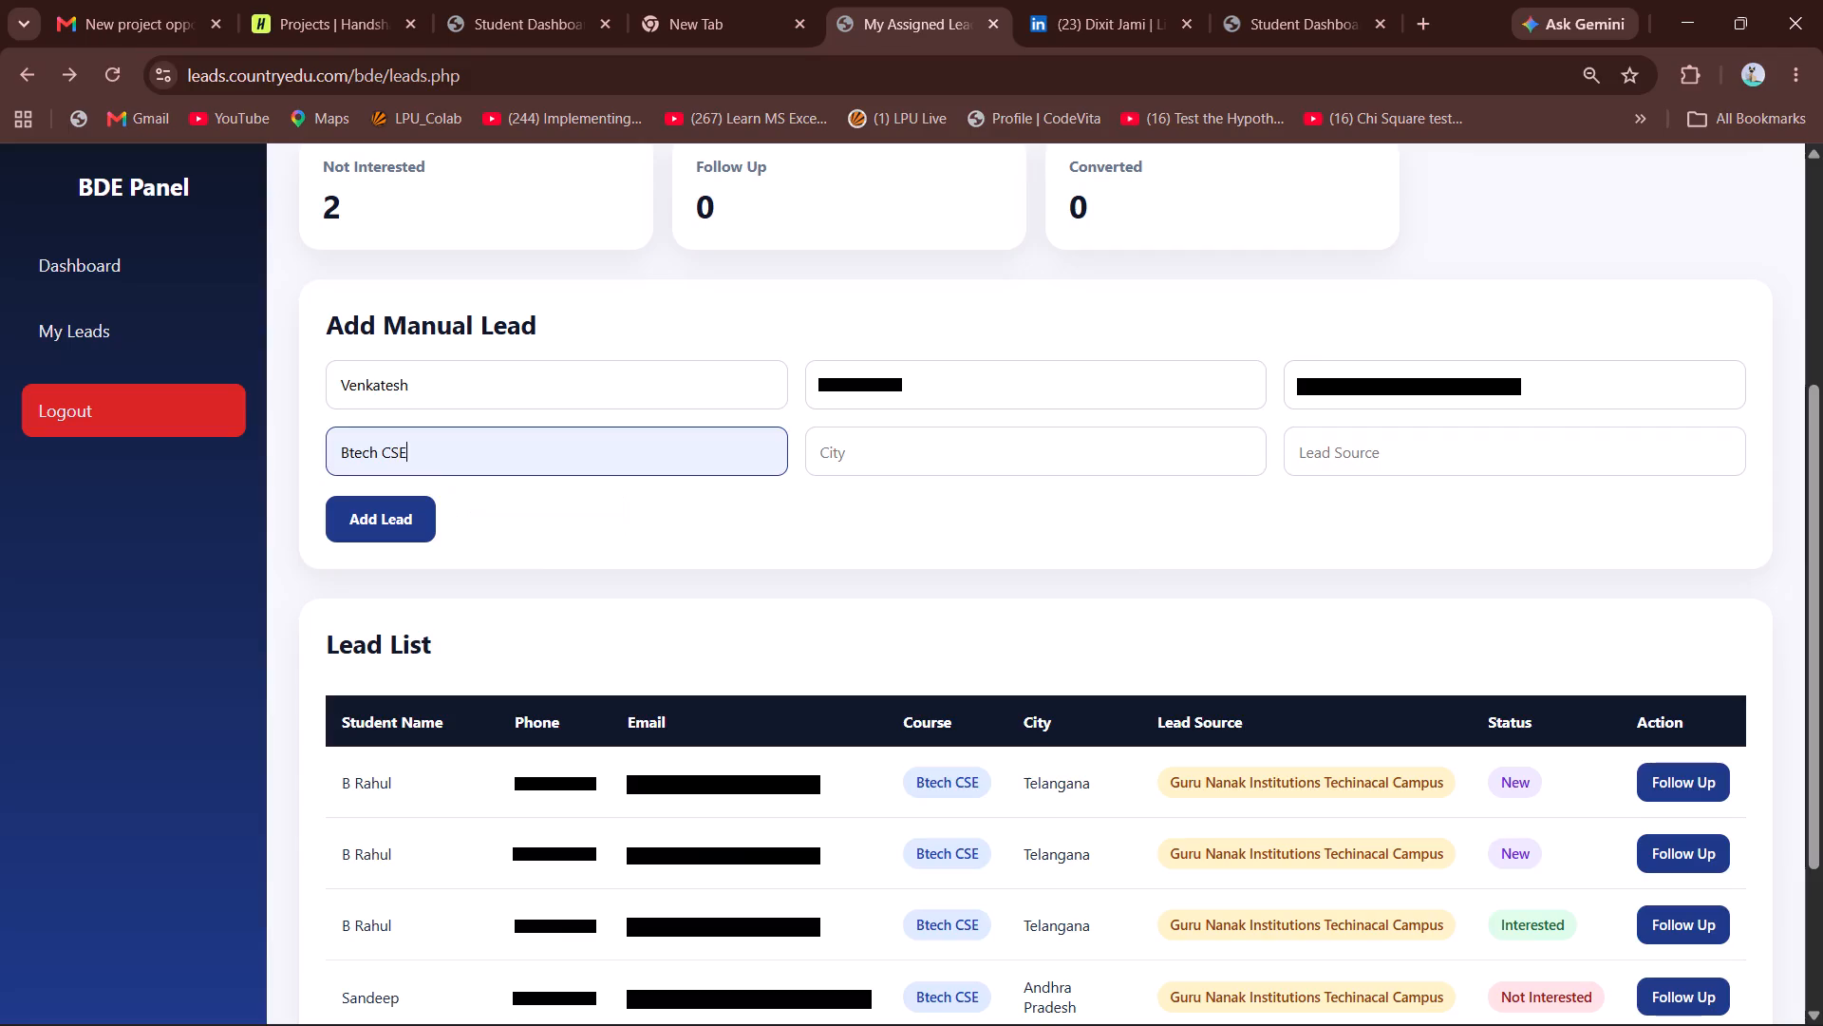
pyautogui.click(846, 443)
pyautogui.click(931, 439)
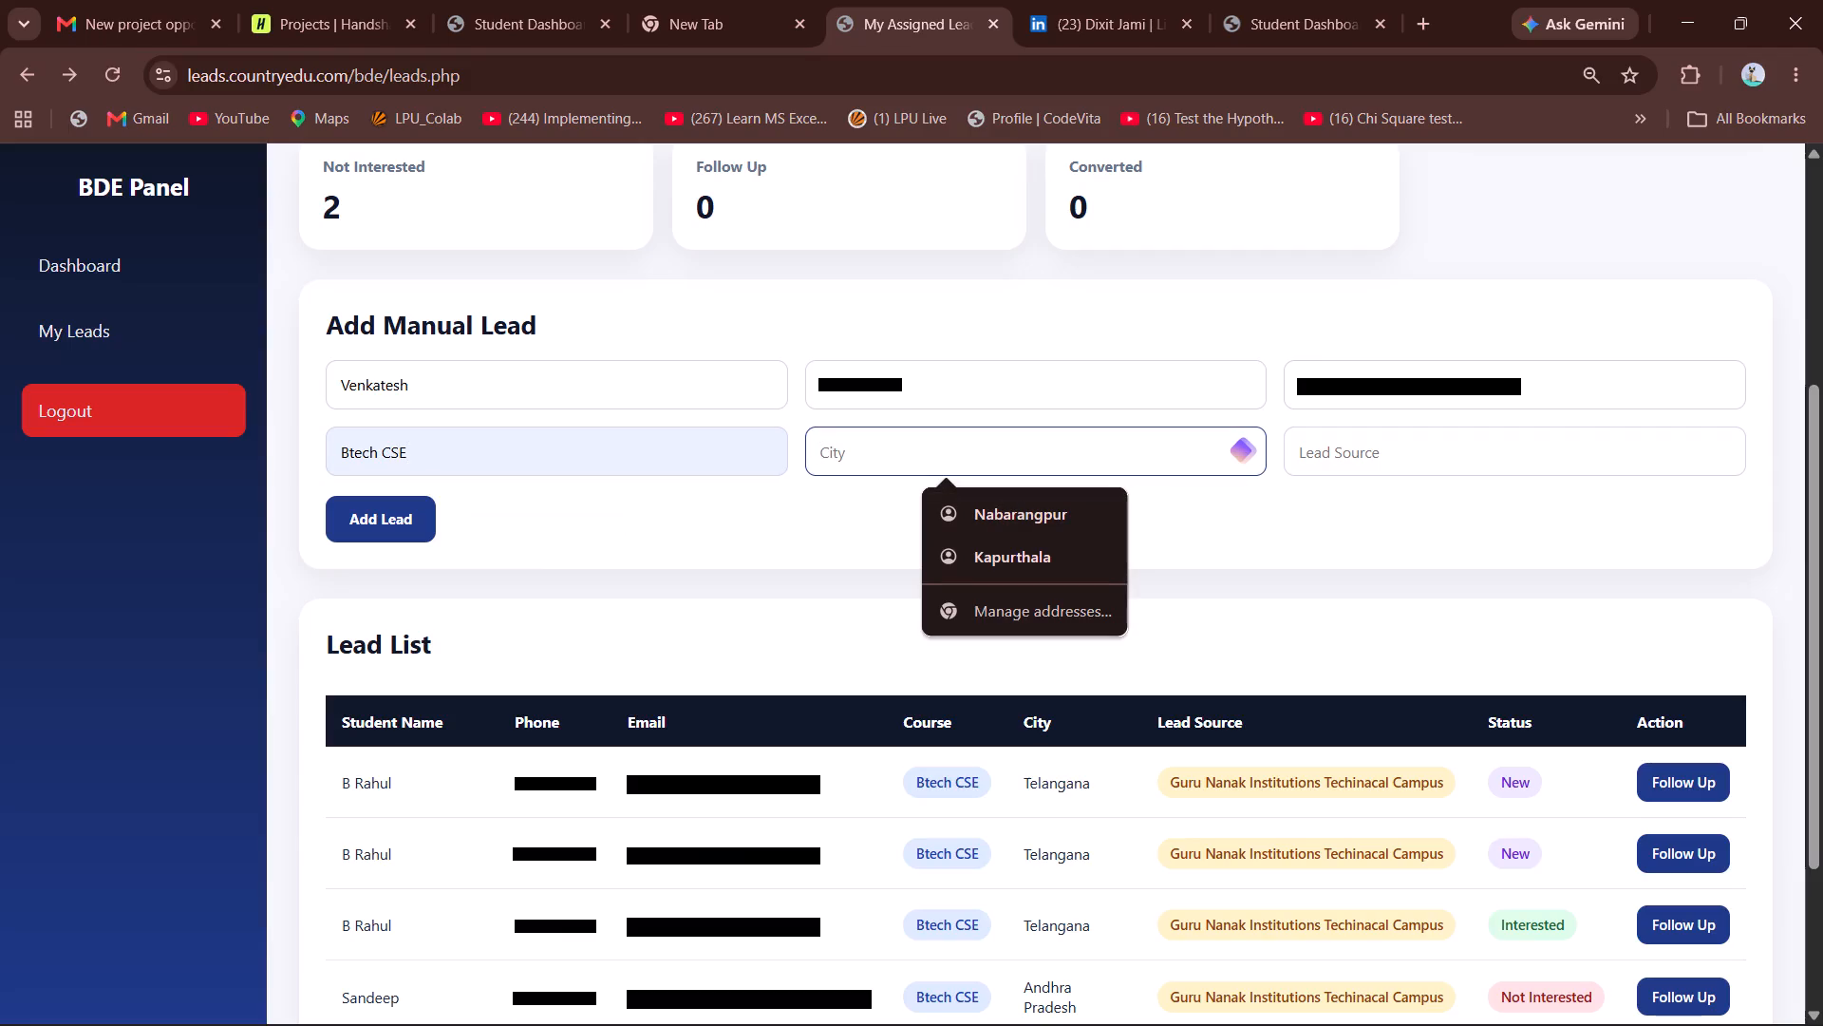
pyautogui.write('Andh')
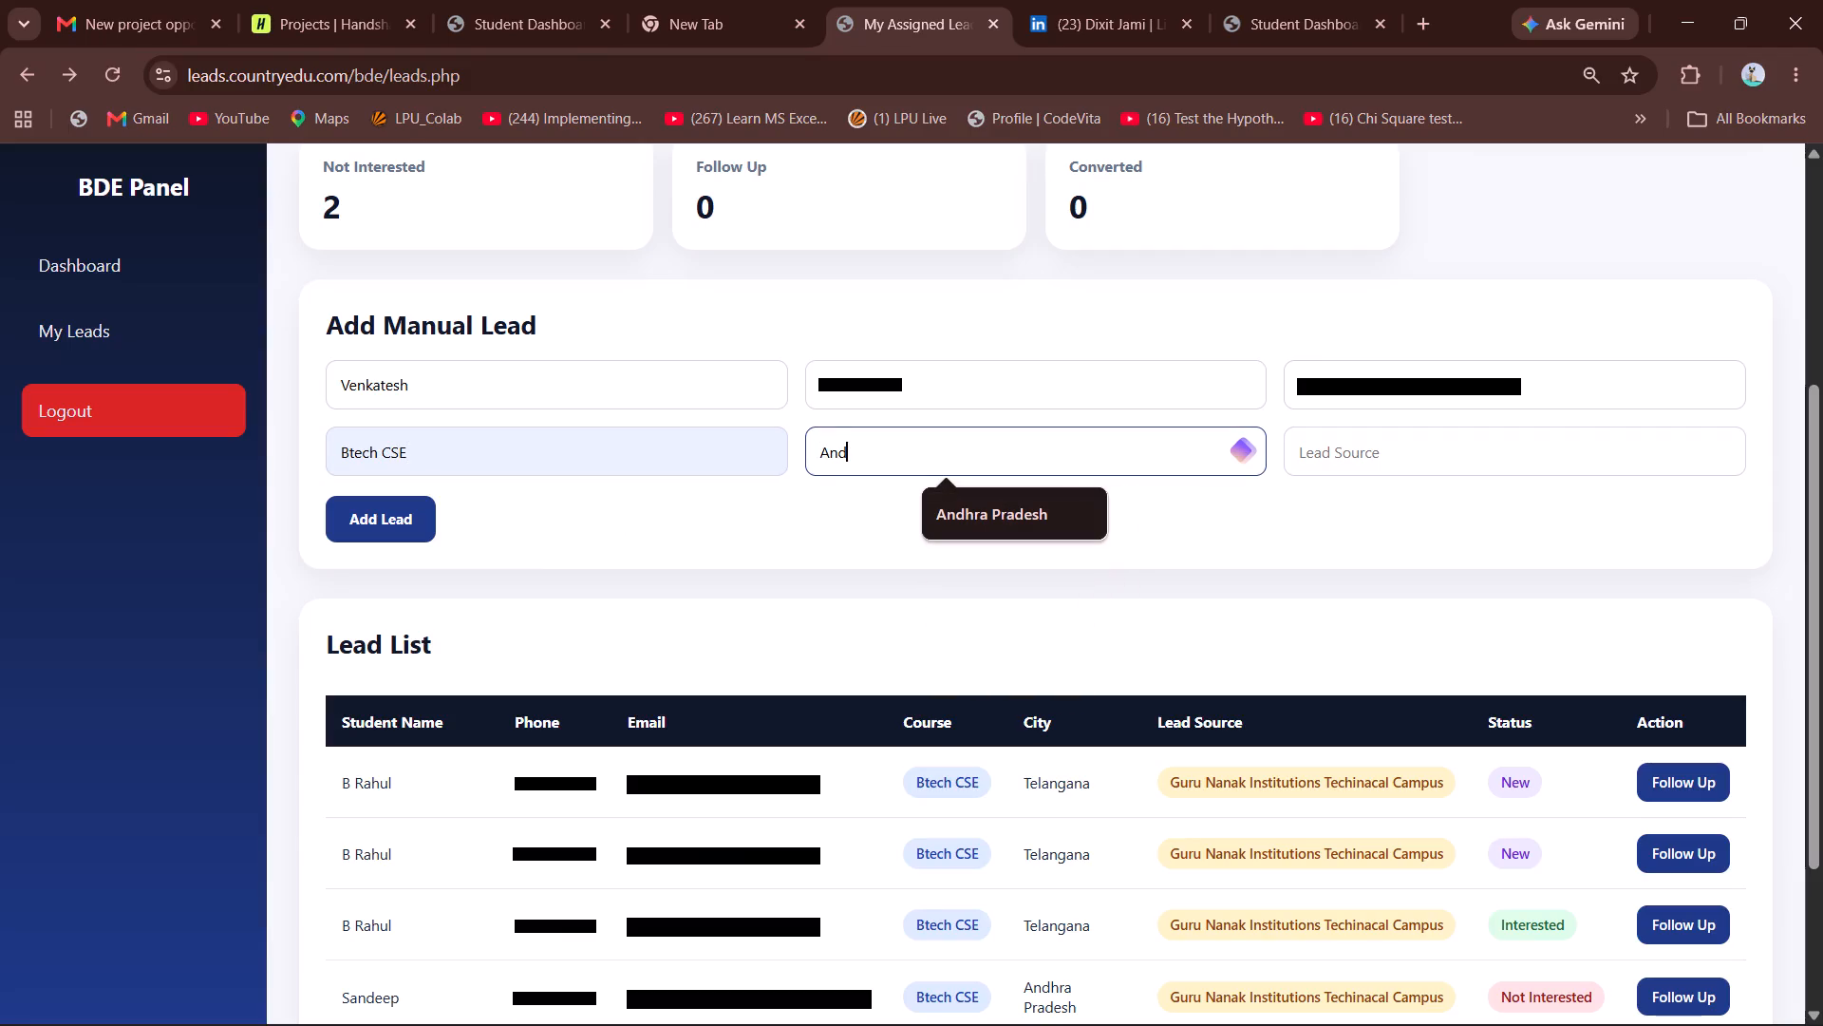
pyautogui.press('BackSpace')
pyautogui.press('BackSpace')
pyautogui.press('BackSpace')
pyautogui.press('BackSpace')
pyautogui.press('BackSpace')
pyautogui.write('Te;a')
pyautogui.press('BackSpace')
pyautogui.press('BackSpace')
pyautogui.write('lana')
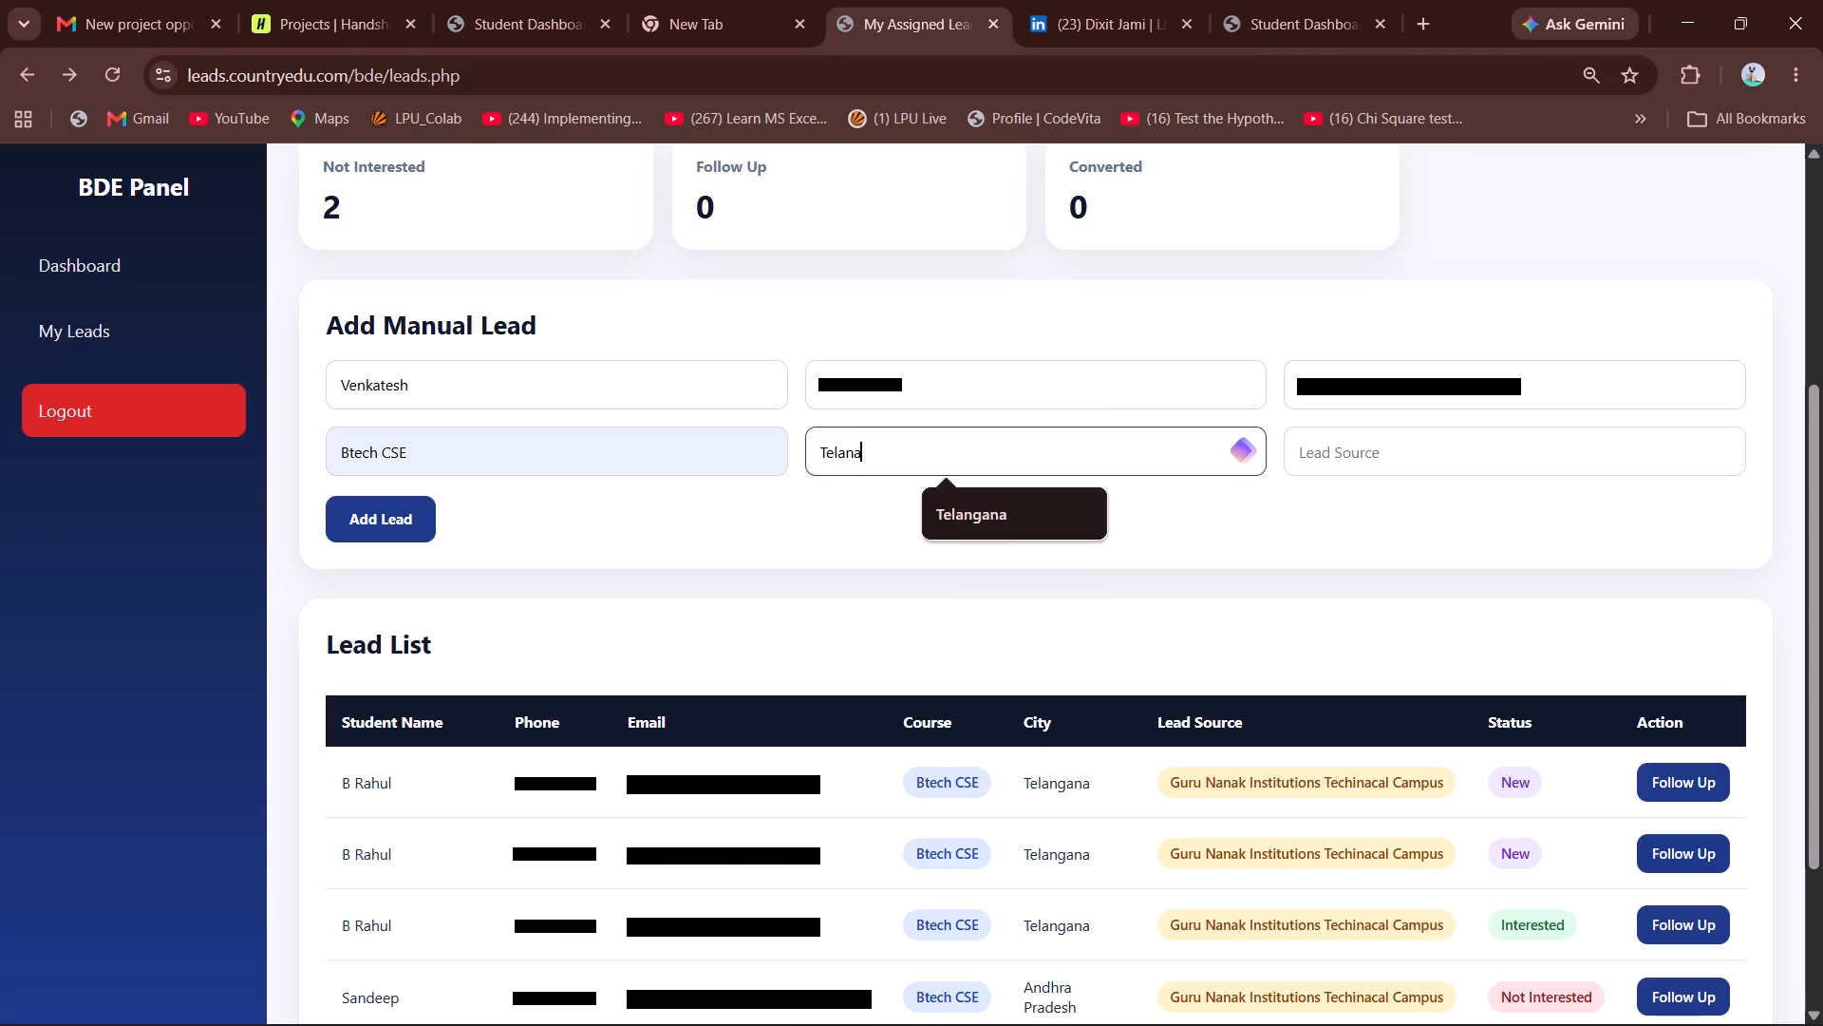
pyautogui.click(1005, 520)
pyautogui.click(1358, 452)
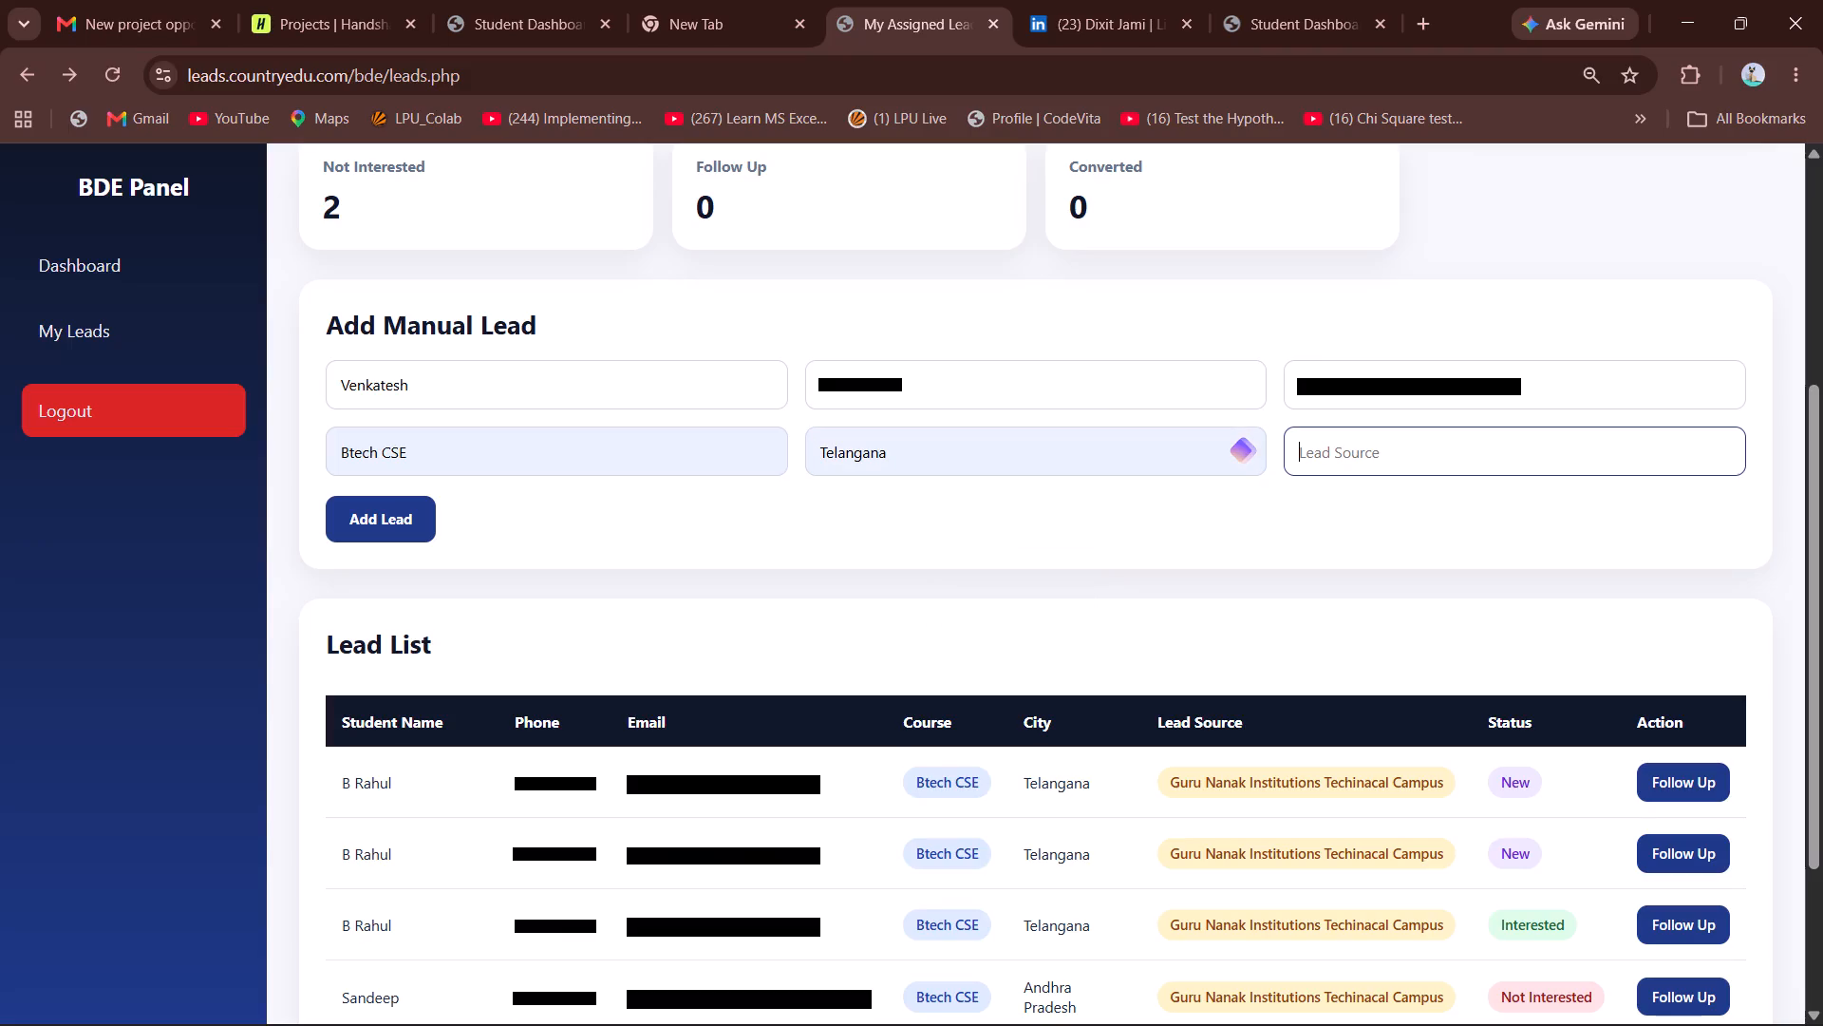
pyautogui.click(1501, 500)
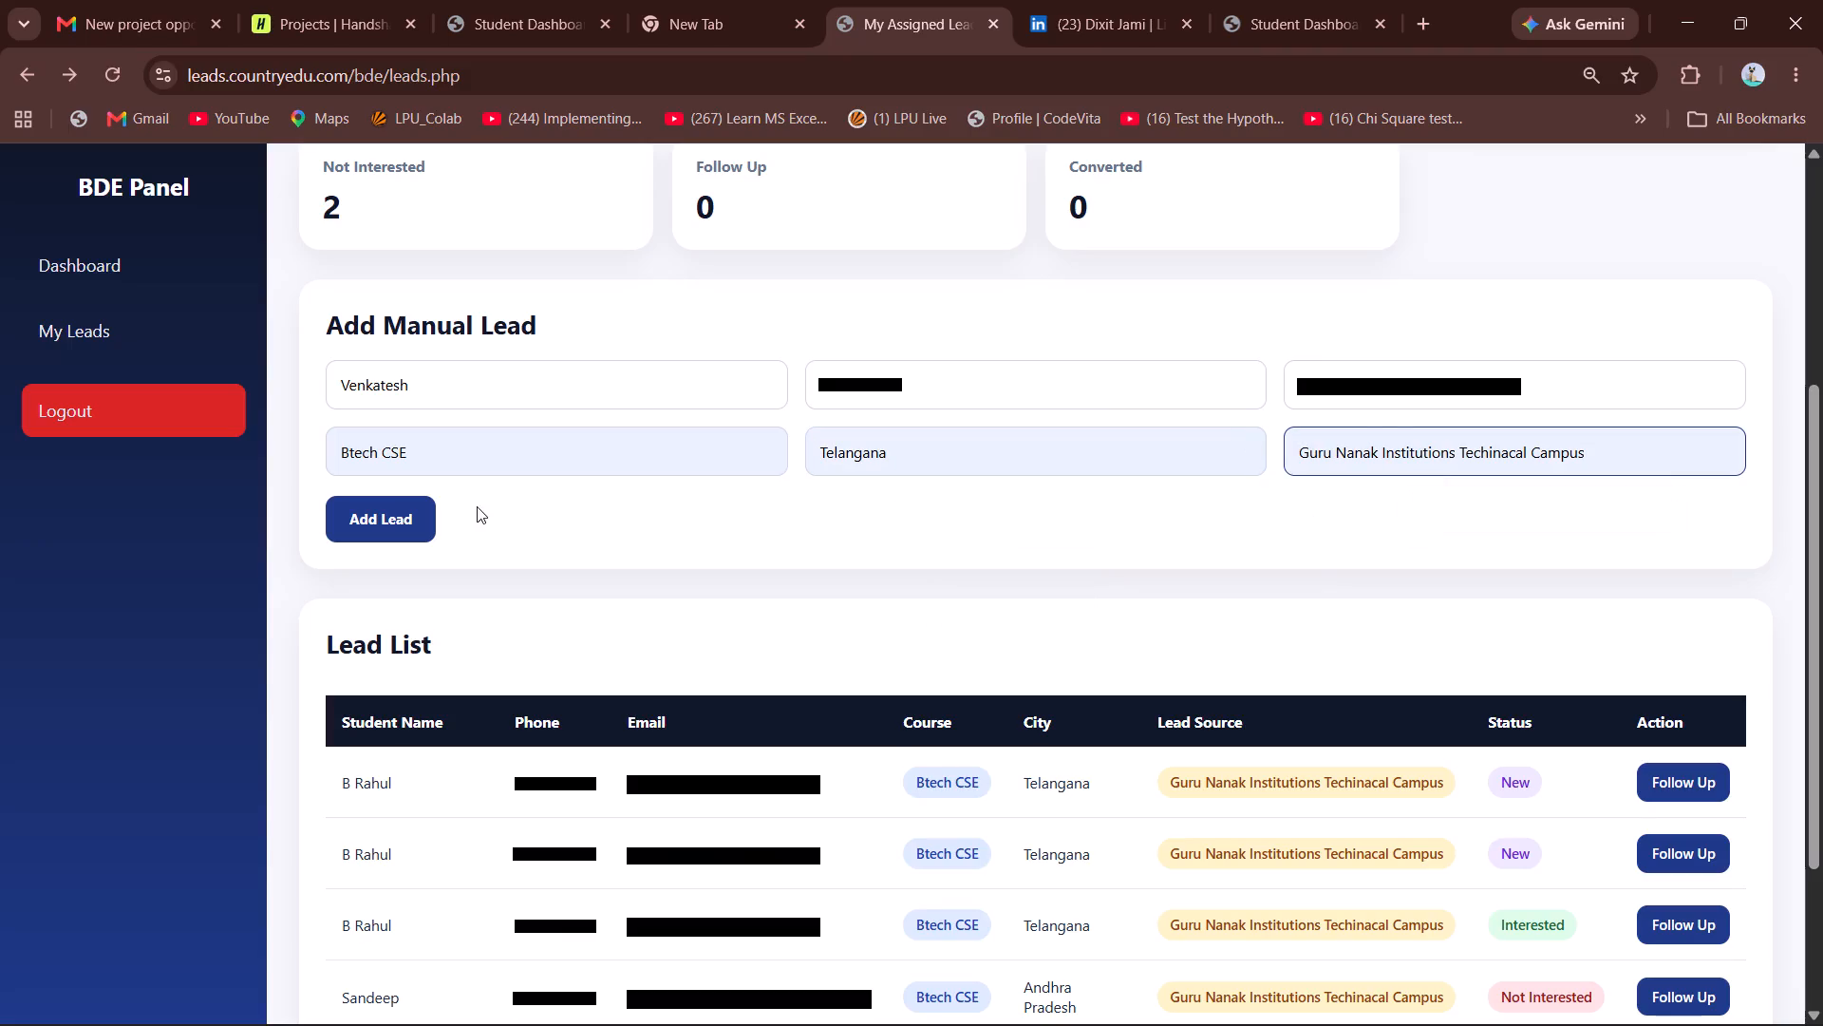
# Add the completed manual lead and check its entry in the Lead List.
pyautogui.click(413, 513)
pyautogui.scroll(-4, 960, 554)
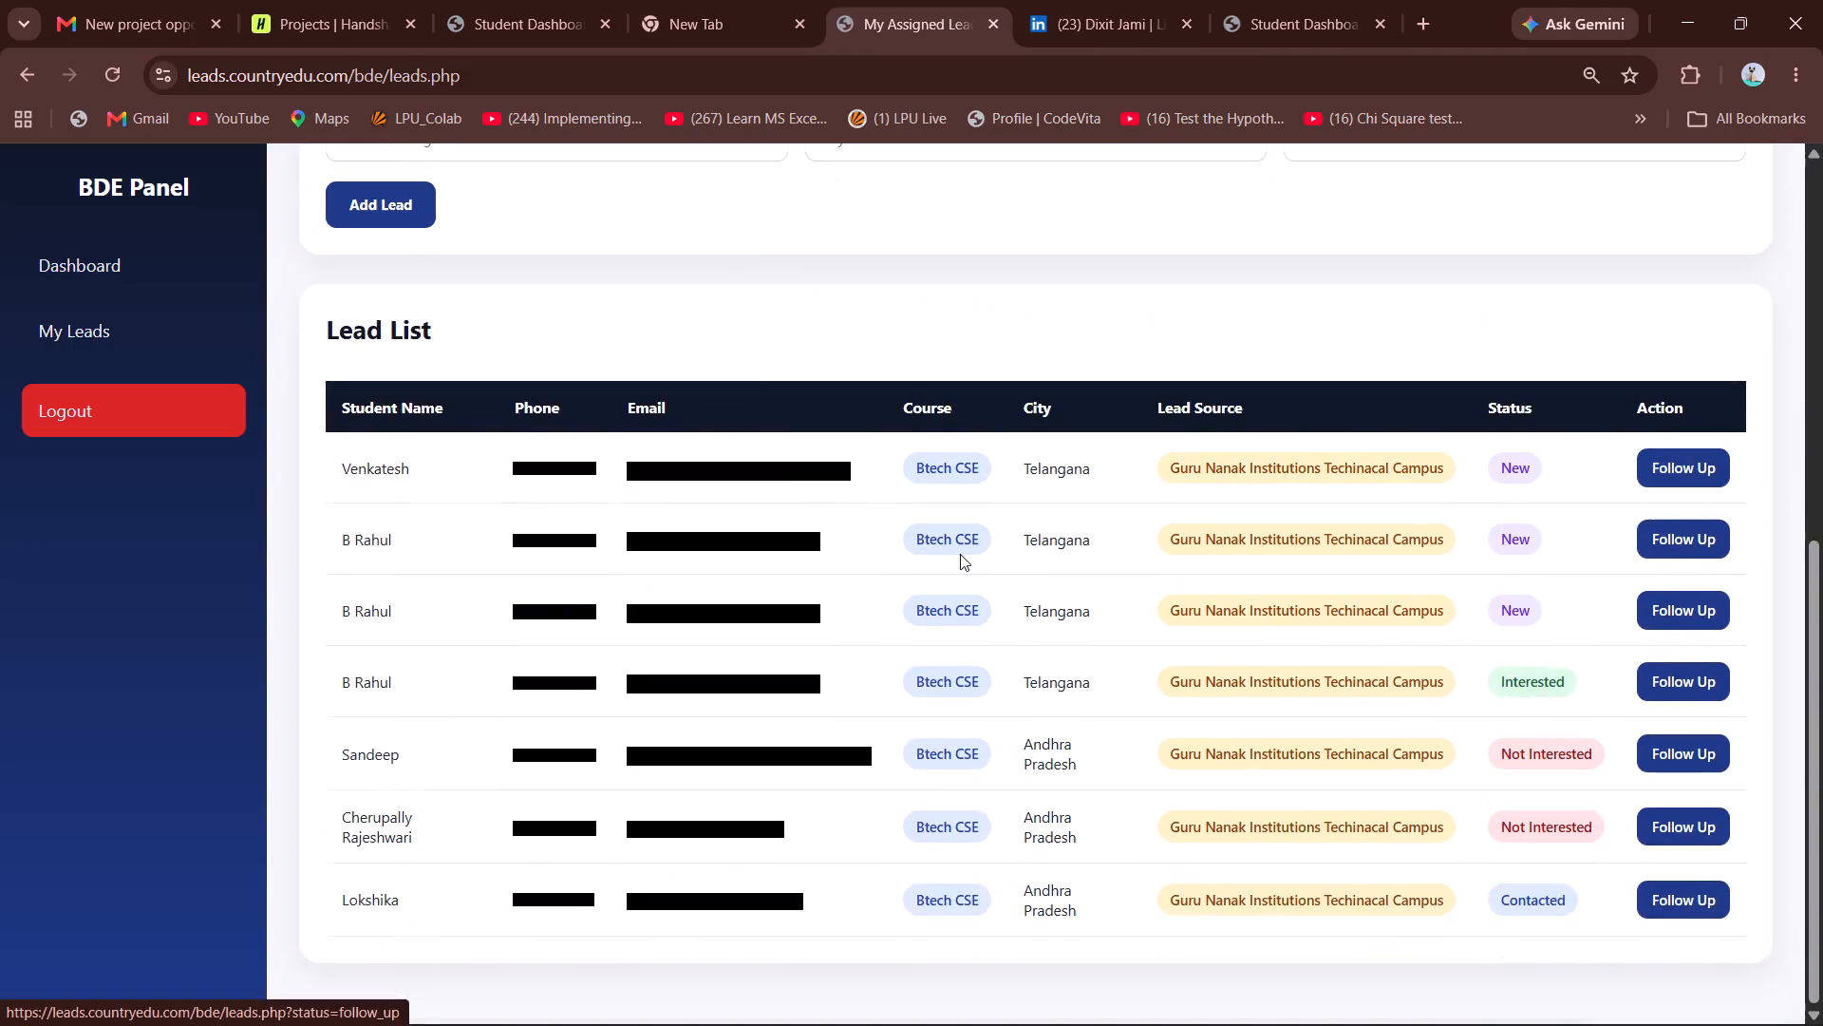
pyautogui.scroll(-1, 960, 554)
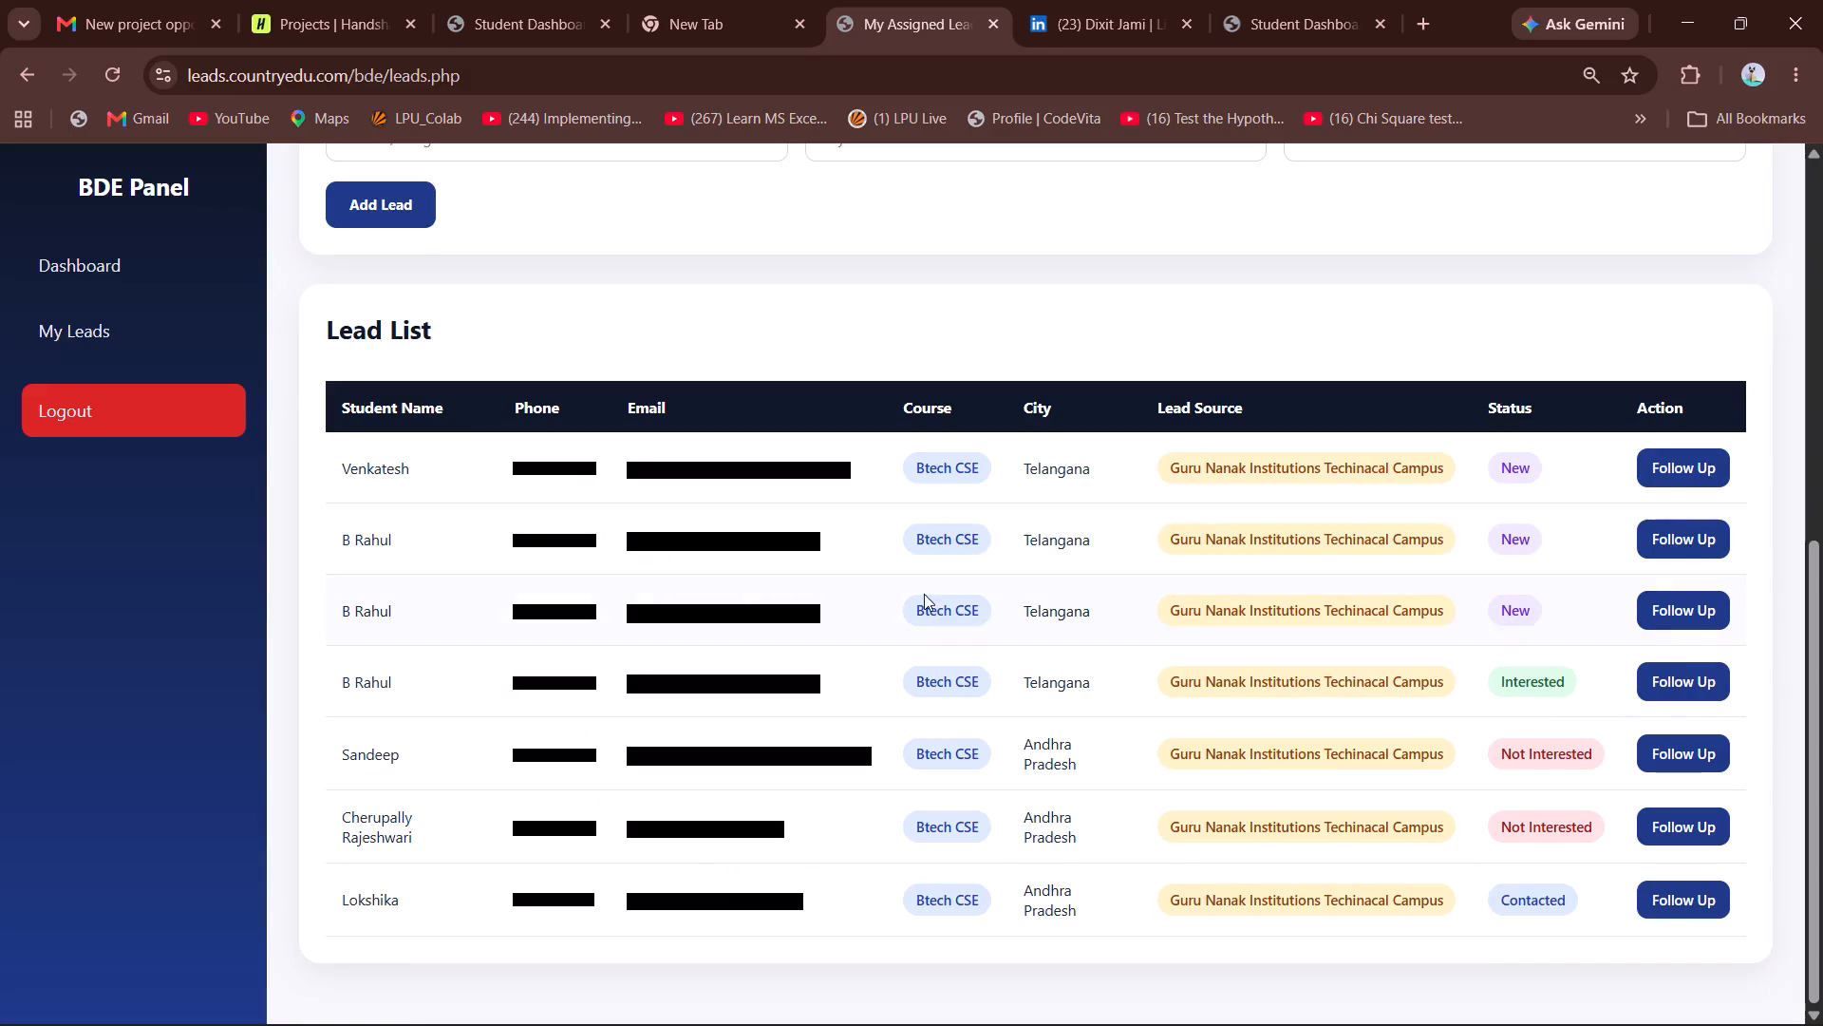
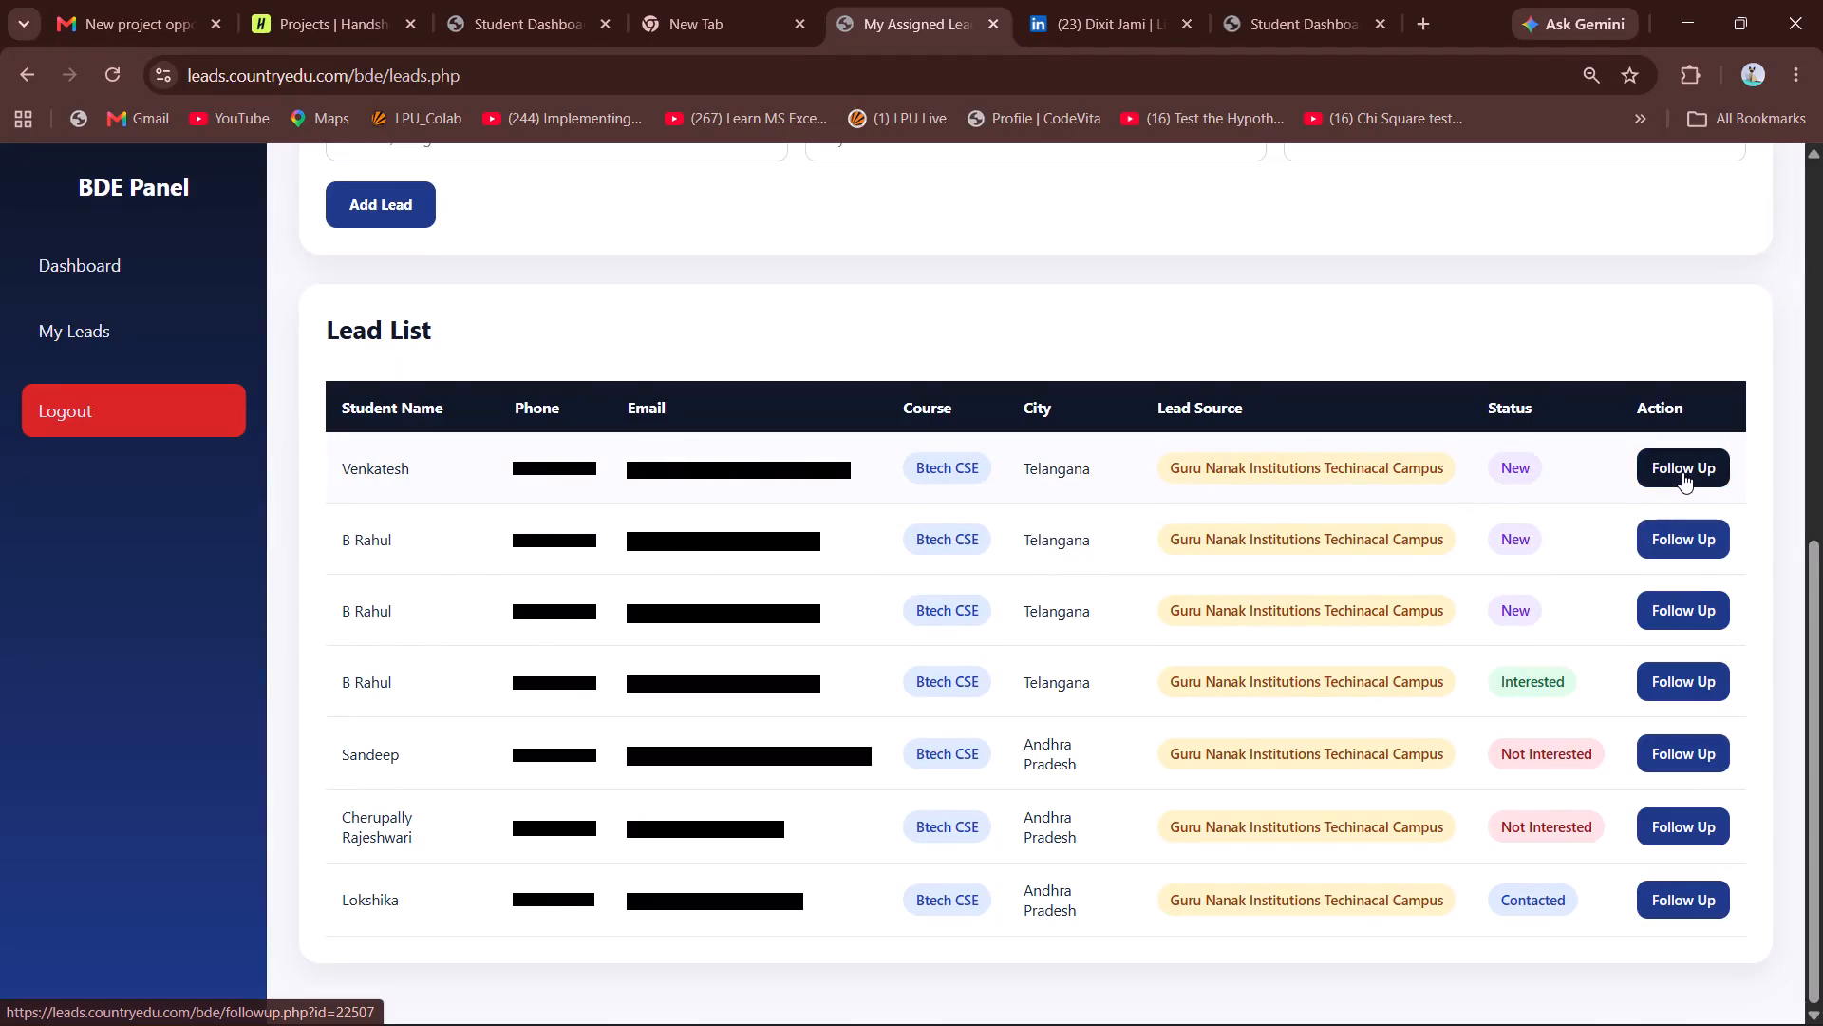
# Open the follow-up for the newest Venkatesh lead and write the remark "He is intrested i need to contact him after 2 hours".
pyautogui.click(1682, 472)
pyautogui.click(1072, 478)
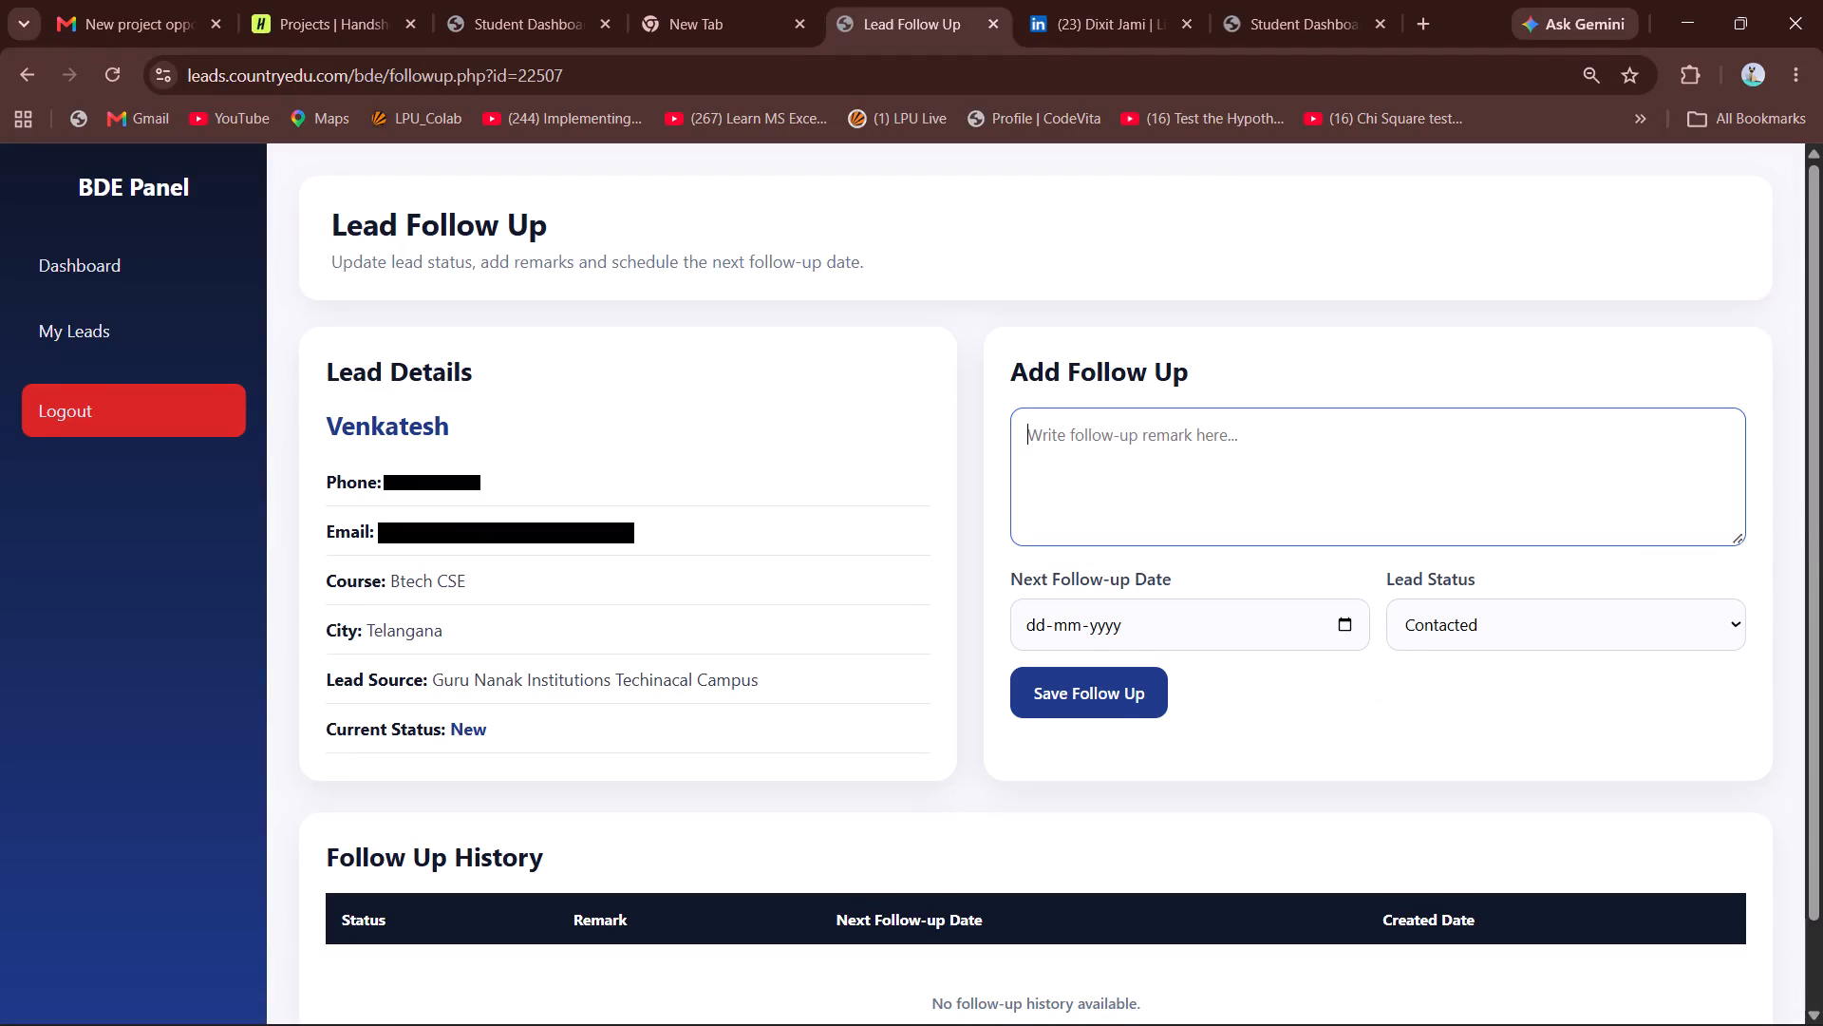
pyautogui.press('h')
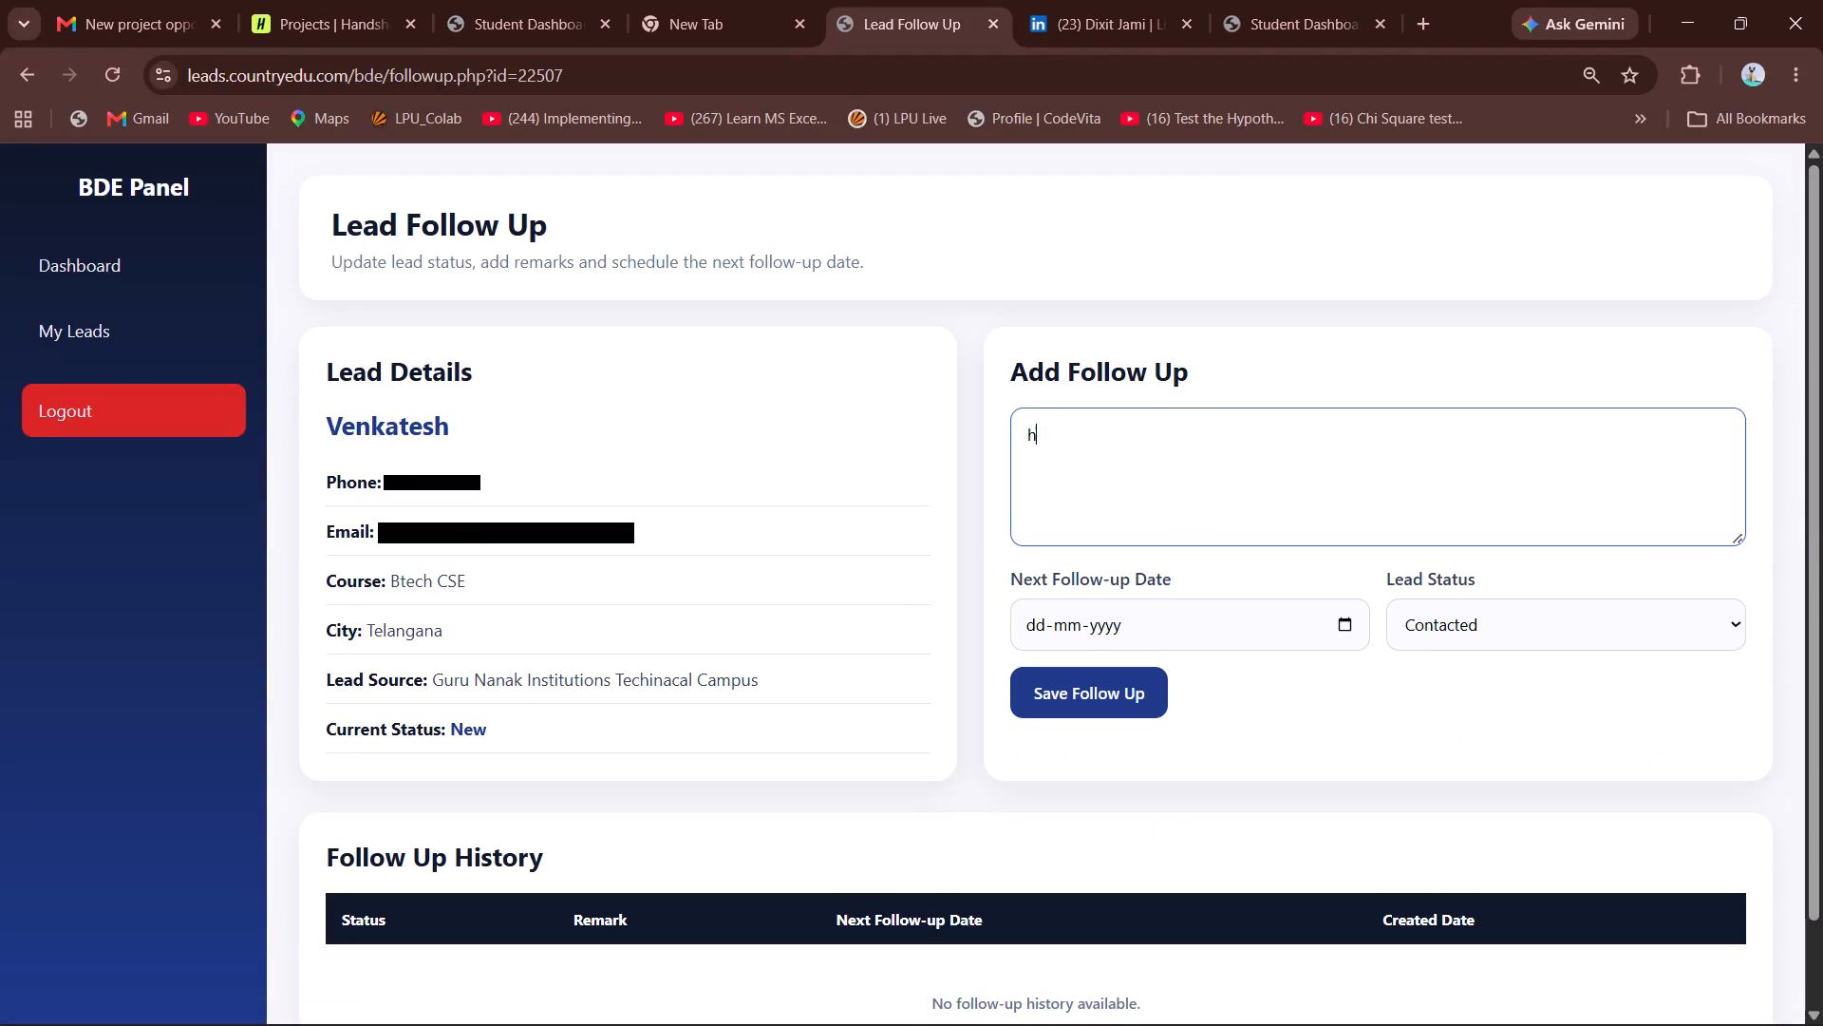
pyautogui.press('BackSpace')
pyautogui.write('He is intrested')
pyautogui.press('space')
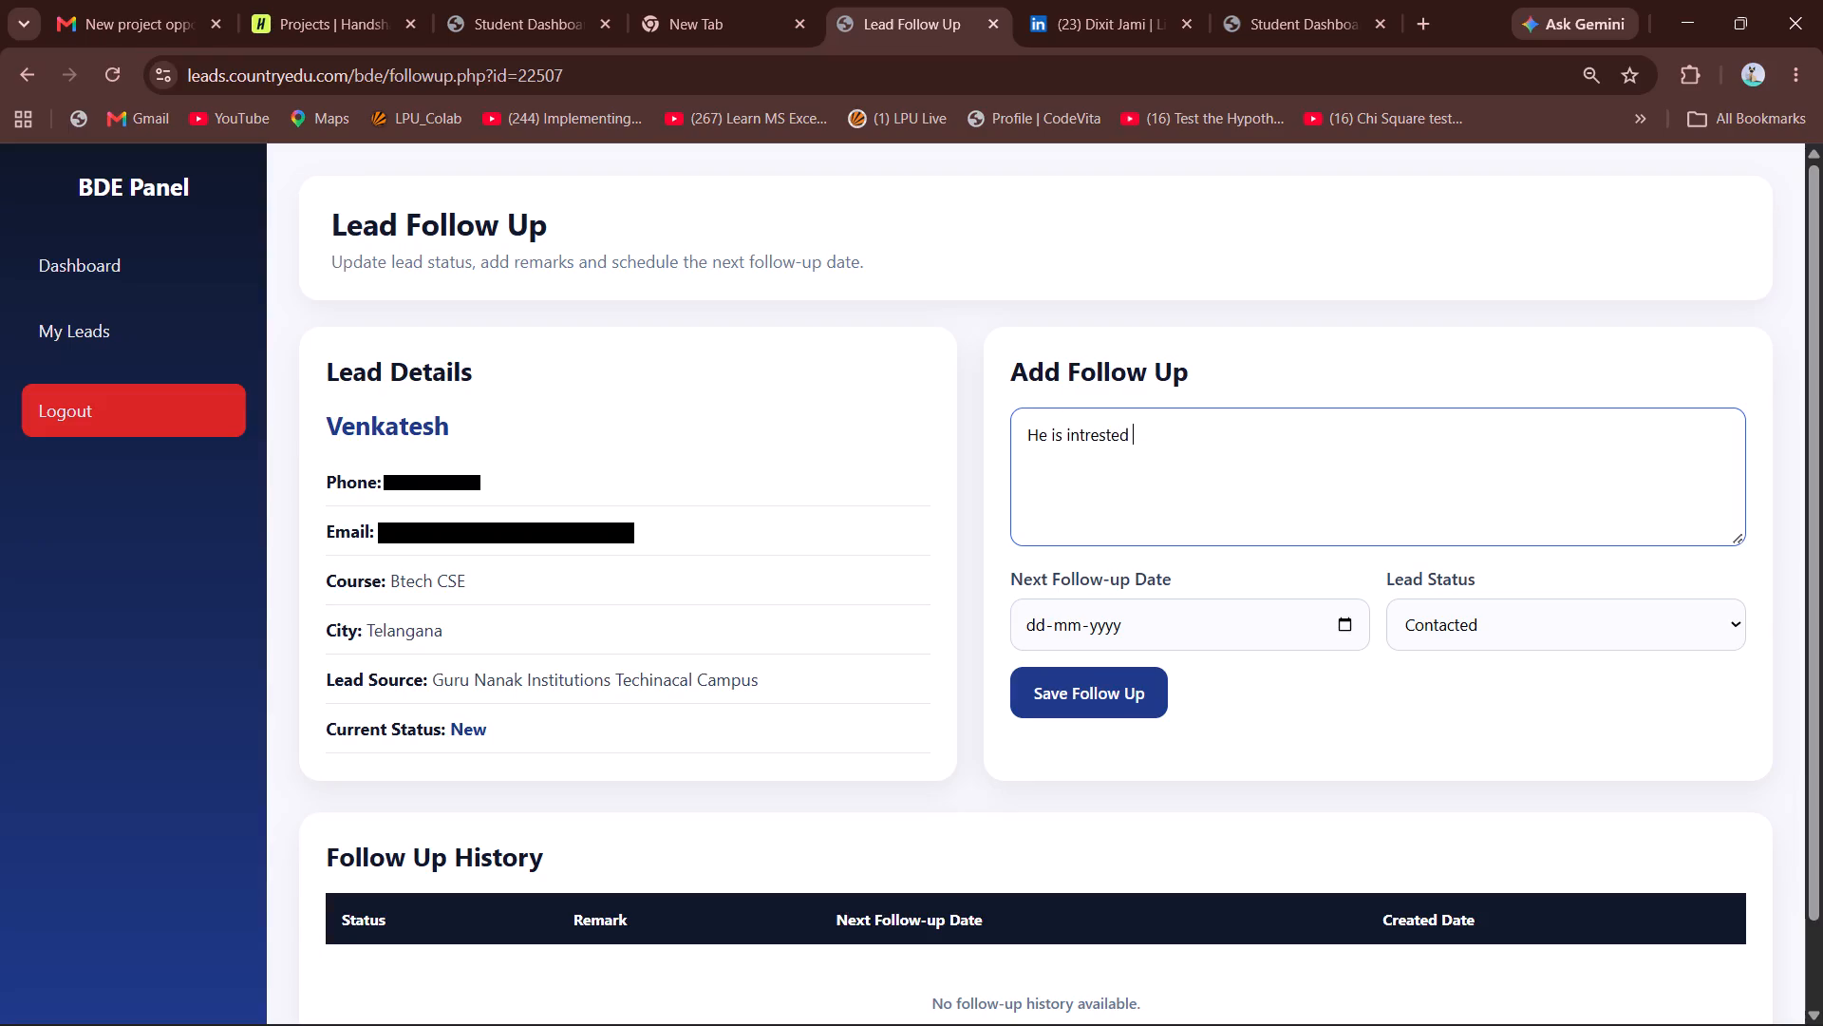
pyautogui.write('i ned')
pyautogui.press('BackSpace')
pyautogui.press('d')
pyautogui.press('BackSpace')
pyautogui.write('ed to contach')
pyautogui.press('BackSpace')
pyautogui.write('t')
pyautogui.press('space')
pyautogui.write('him')
pyautogui.press('space')
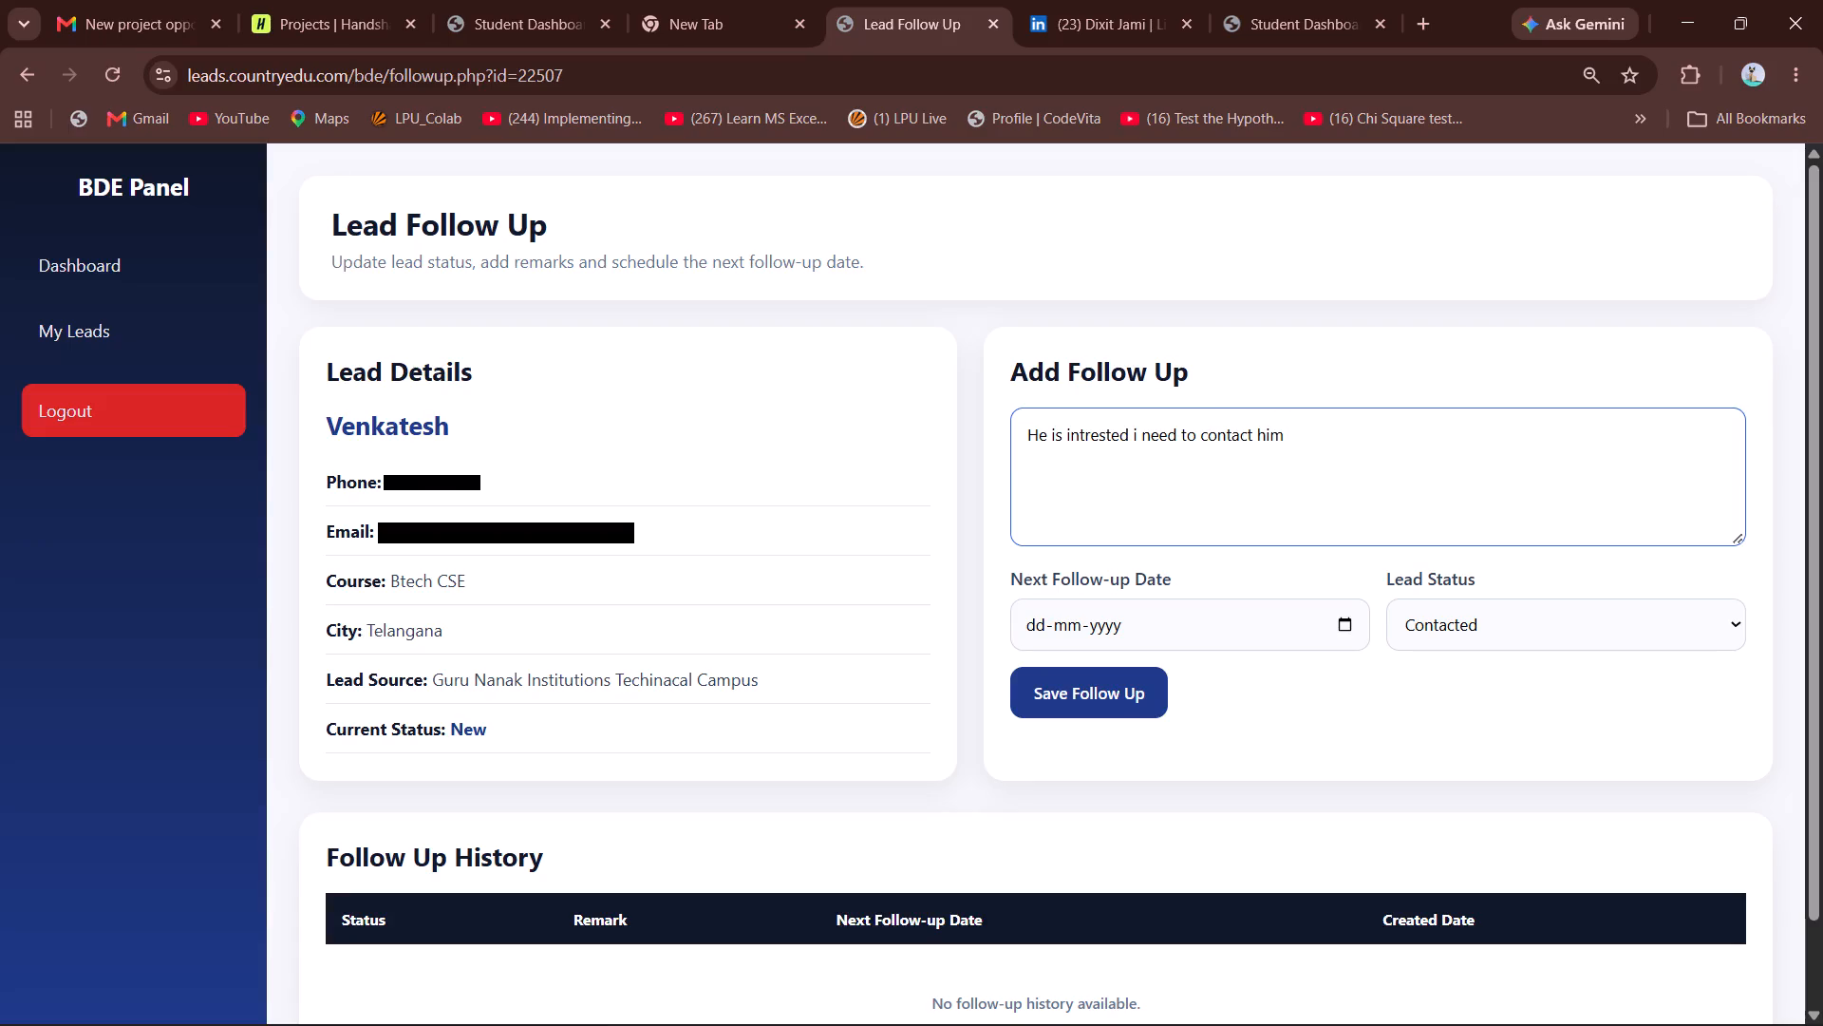
pyautogui.write('after')
pyautogui.press('space')
pyautogui.write('2 hours')
# Set the next follow-up date to 31-10-2026 and the lead status to Interested, and save the follow-up.
pyautogui.click(1358, 627)
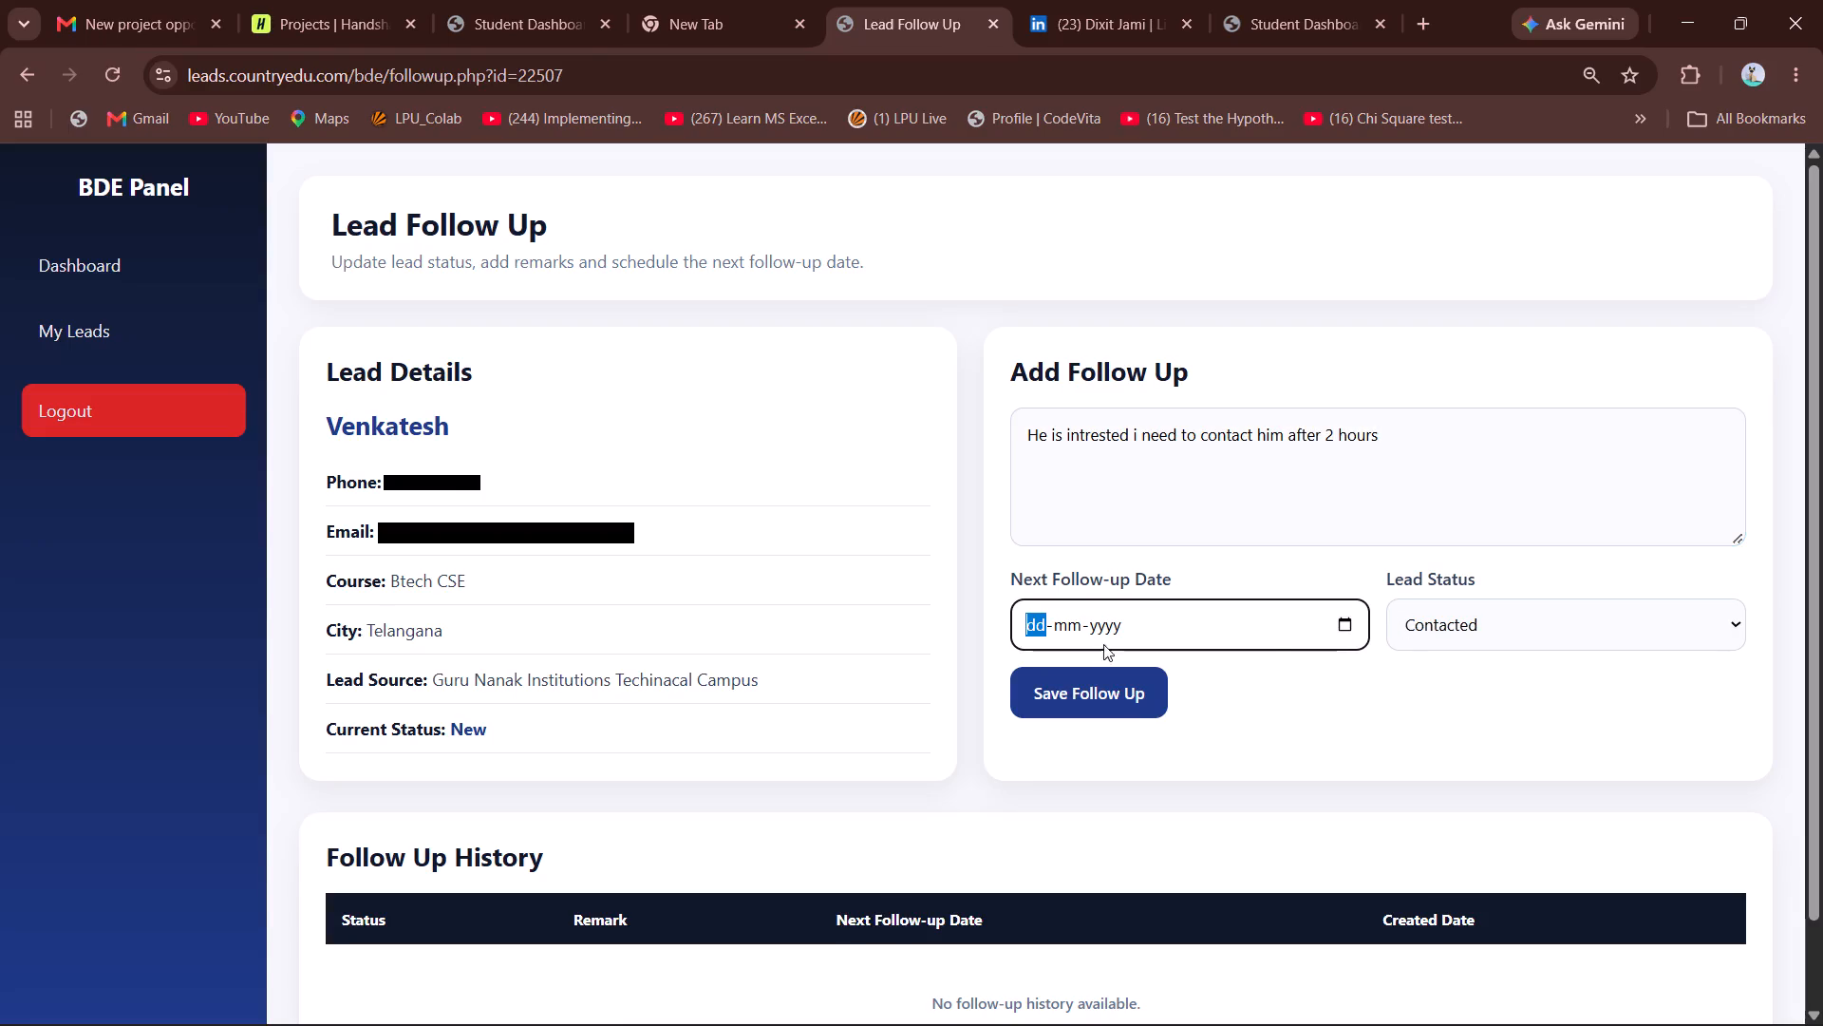
pyautogui.click(1356, 620)
pyautogui.click(1351, 623)
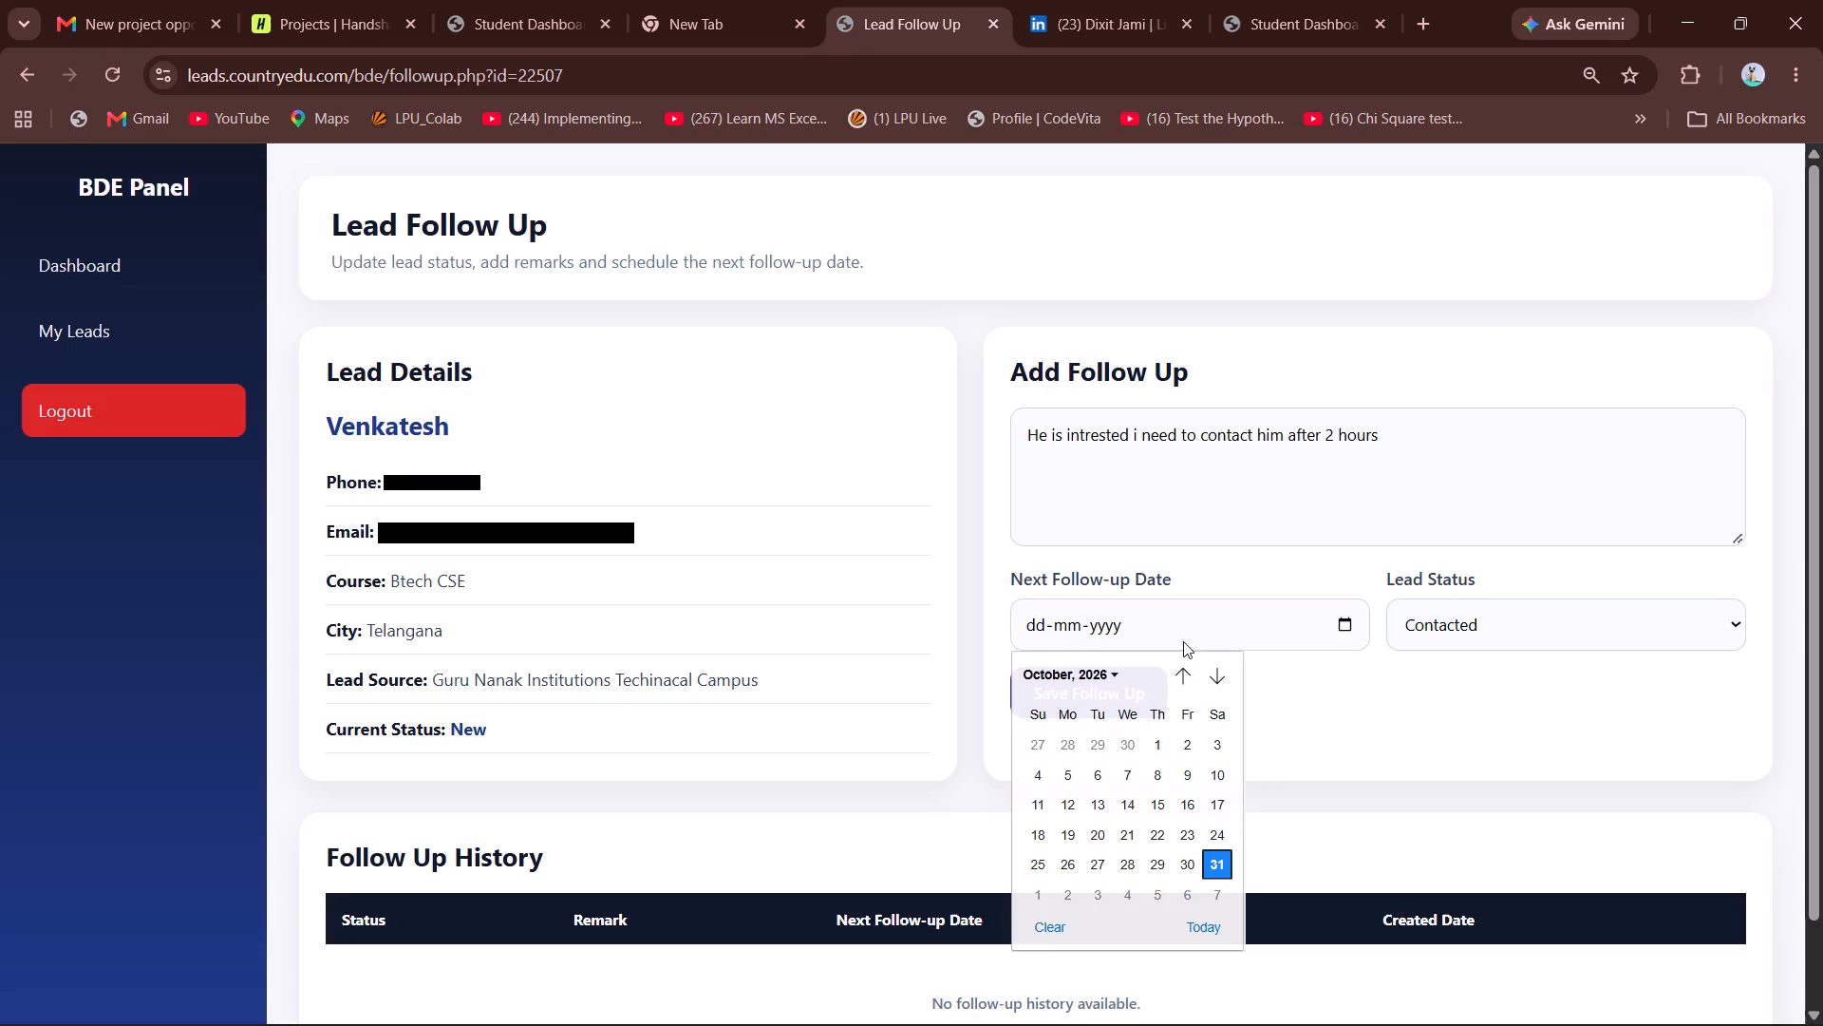
pyautogui.click(1212, 864)
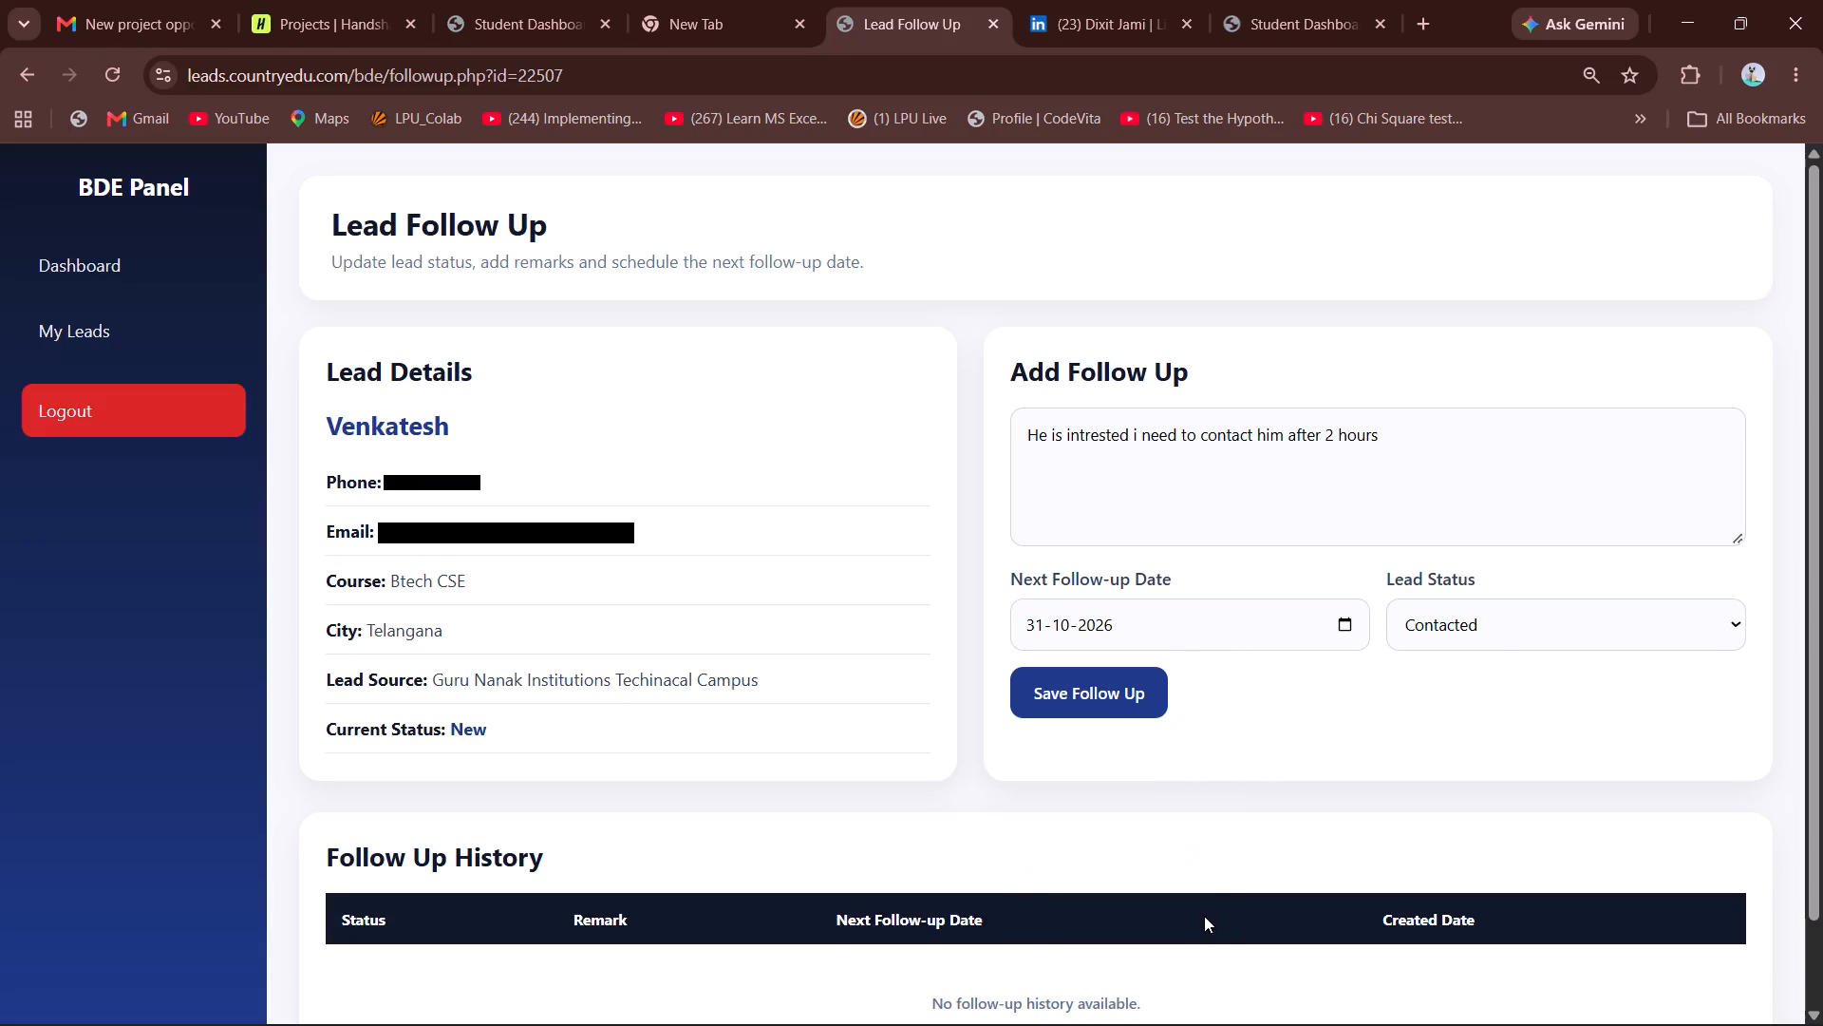
pyautogui.click(1457, 635)
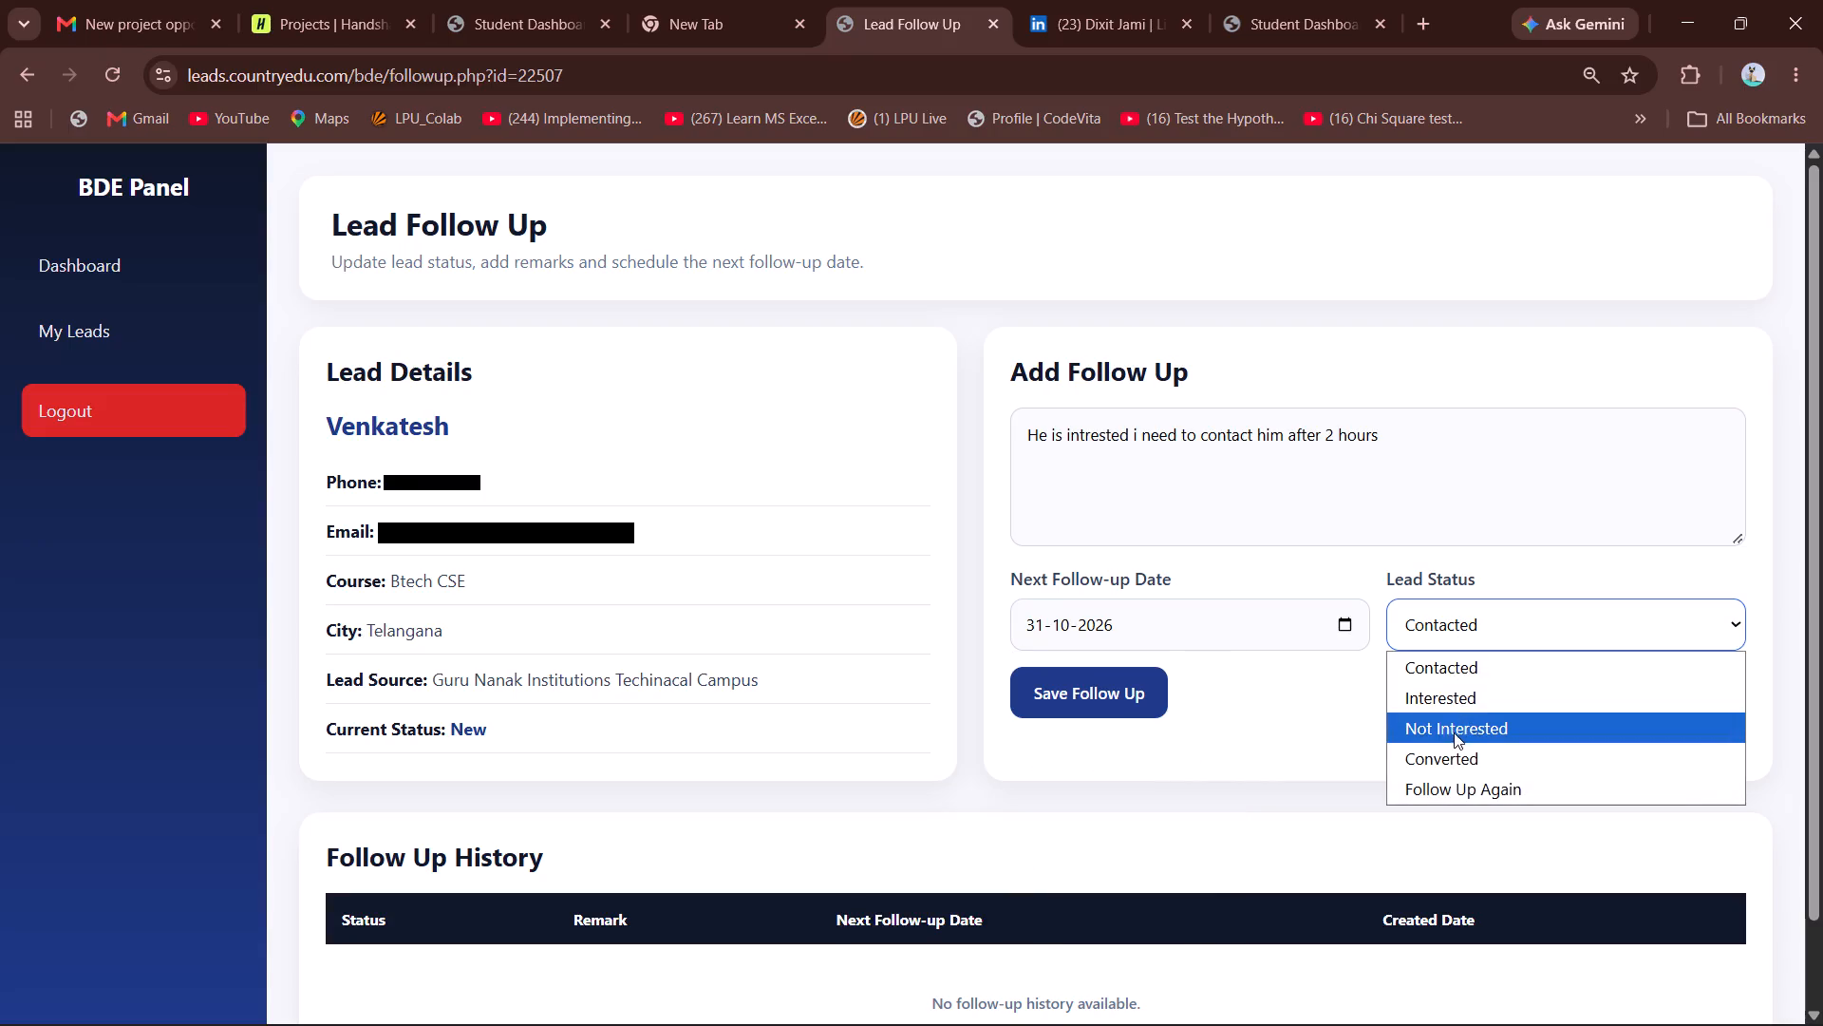
pyautogui.click(1454, 697)
pyautogui.click(1096, 694)
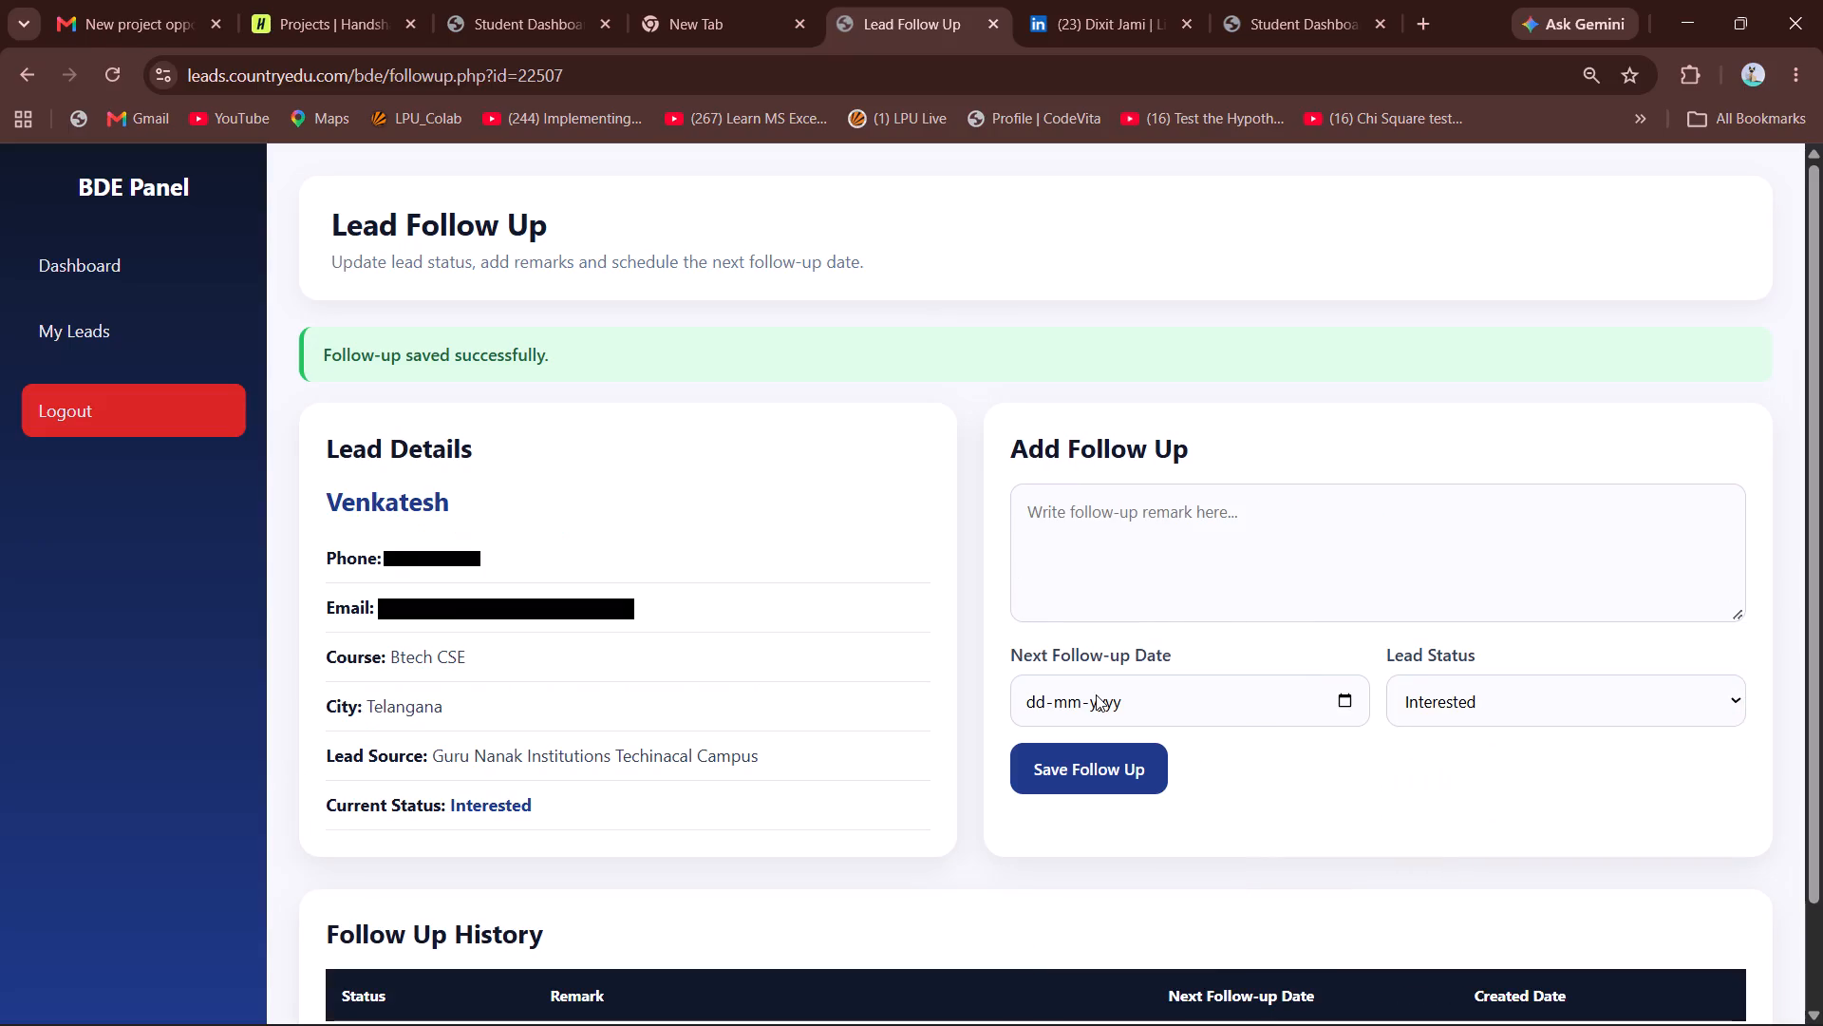
# Go back to the assigned leads page and reload it, resubmitting the manual lead form data.
pyautogui.hscroll(8, 603, 581)
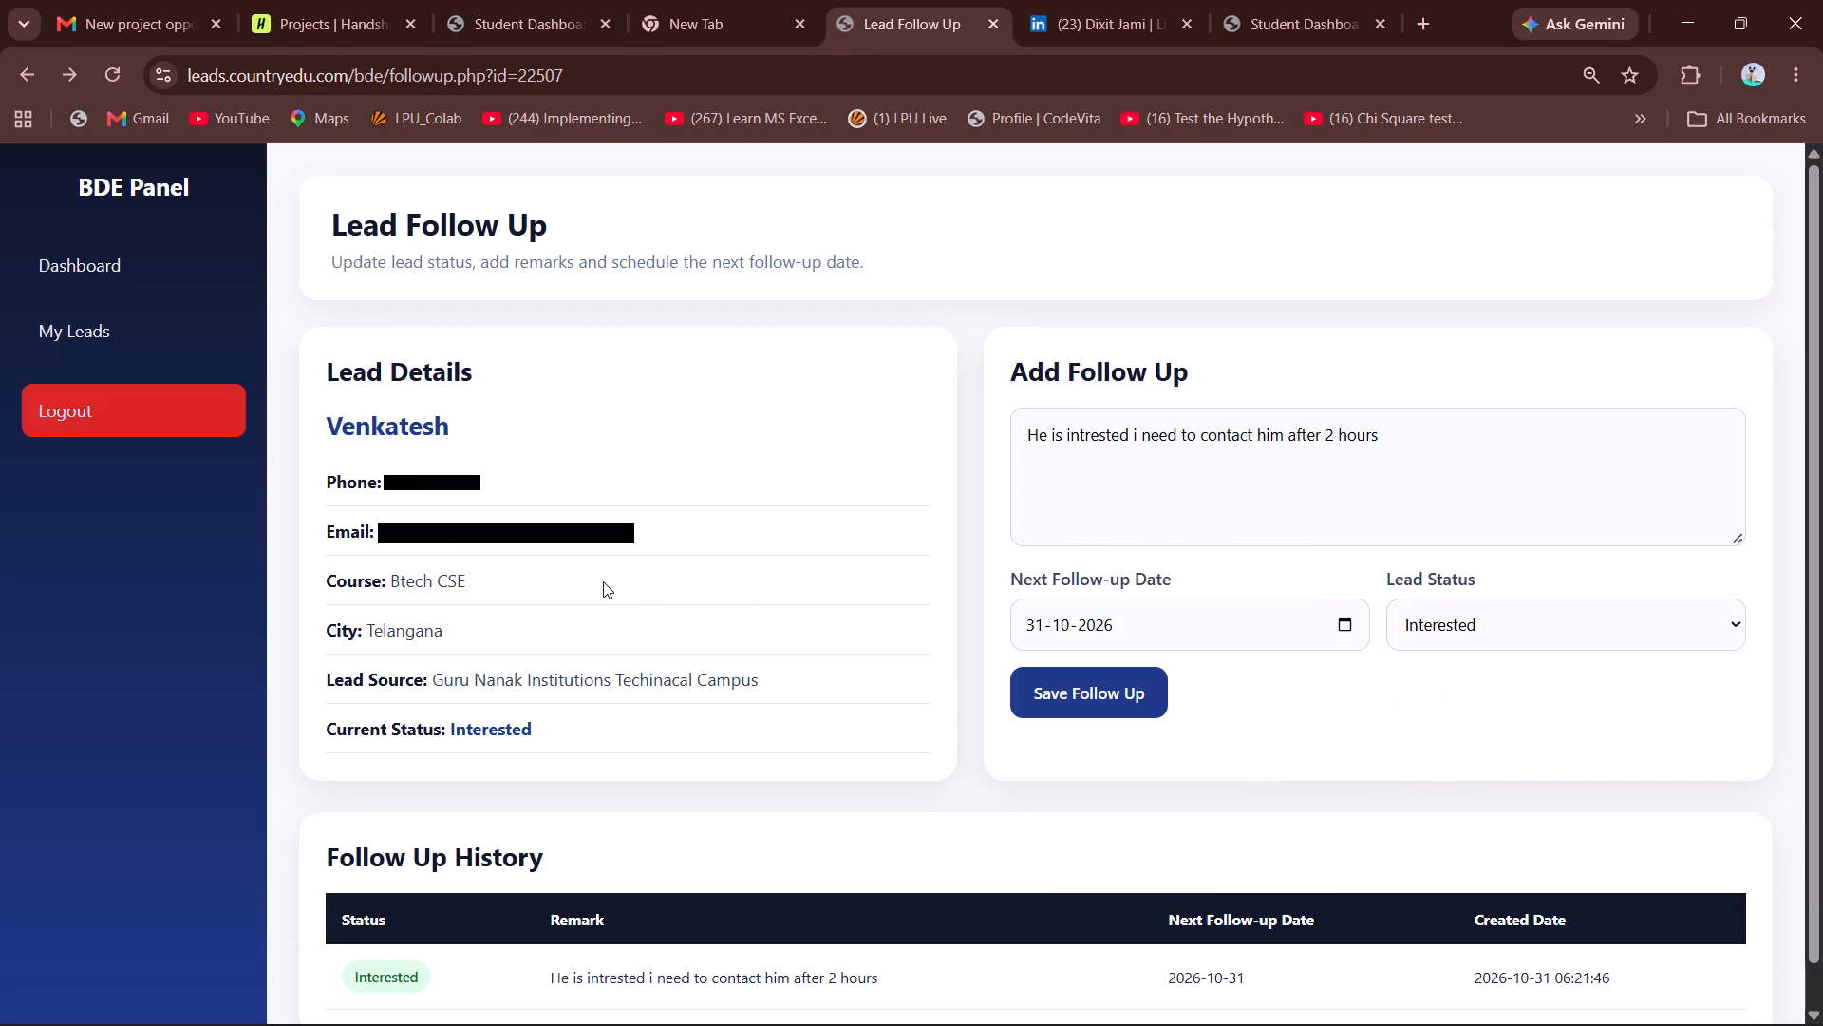
pyautogui.hscroll(8, 1048, 585)
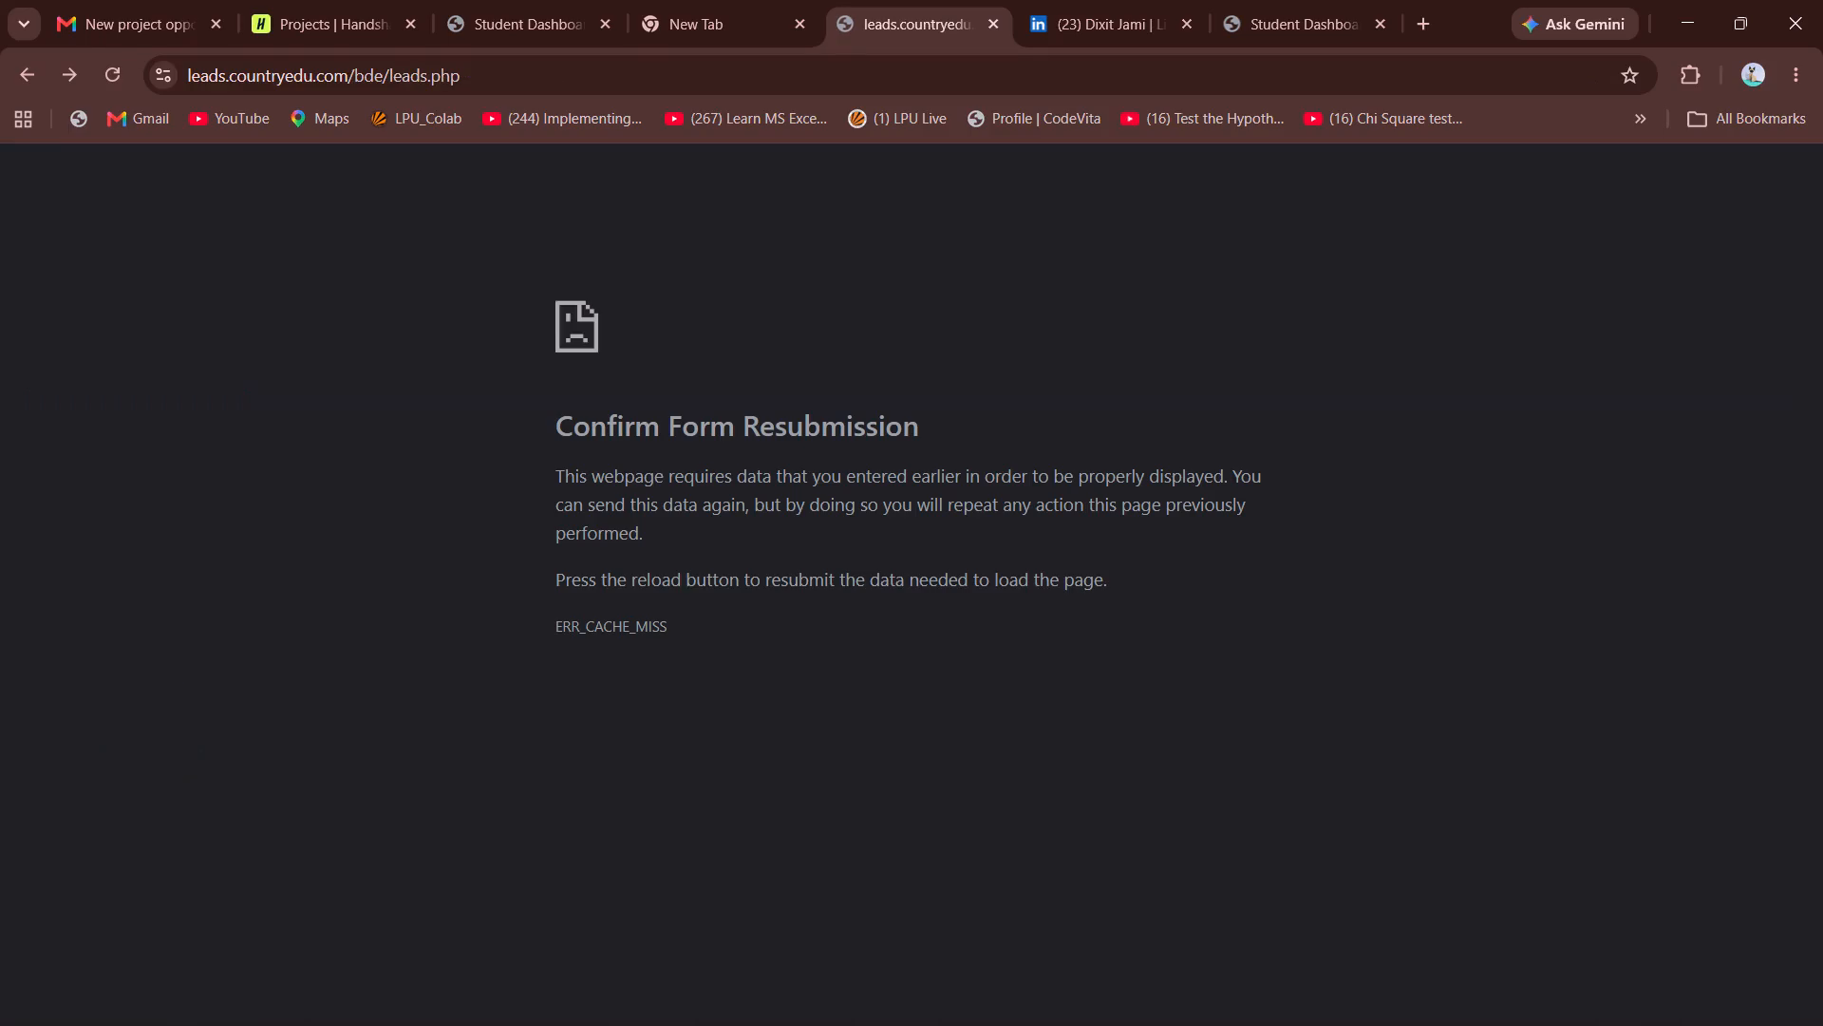
pyautogui.hotkey('ctrl', 'r')
pyautogui.press('Return')
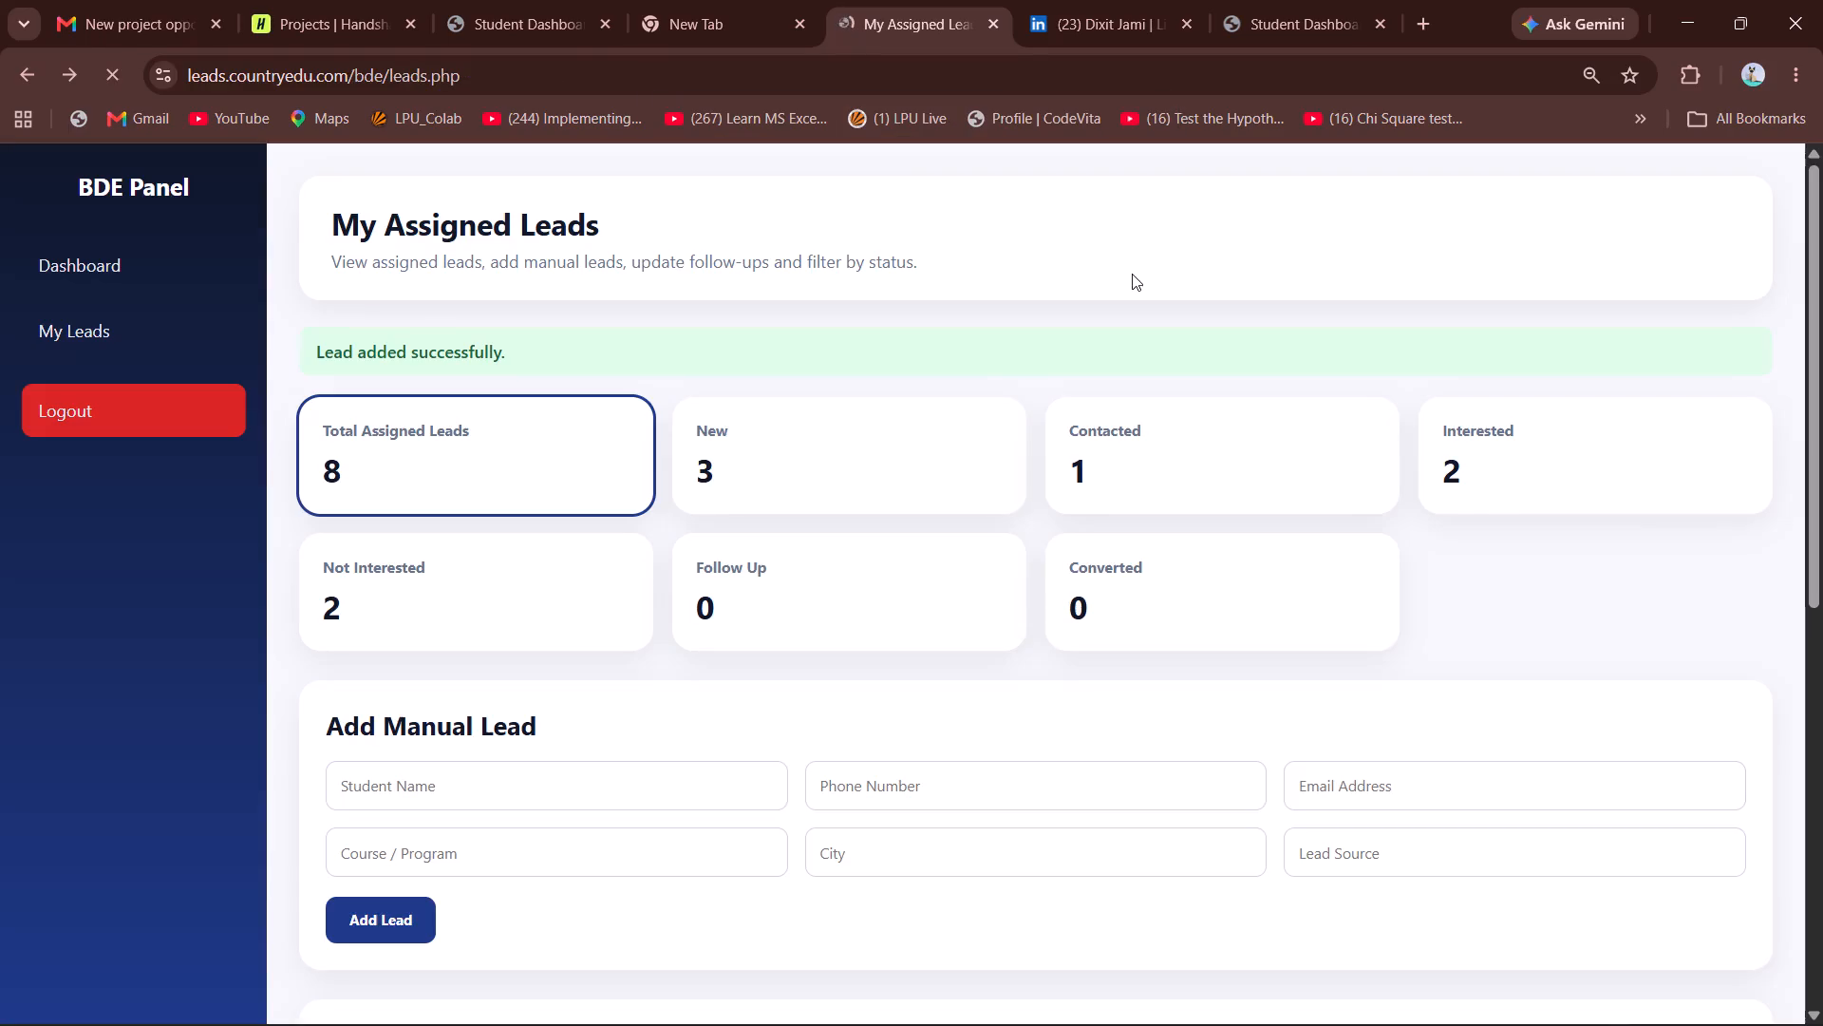
# Examine the Lead List entries with their statuses and the lead summary cards on the assigned leads page.
pyautogui.scroll(-3, 982, 505)
pyautogui.scroll(1, 982, 505)
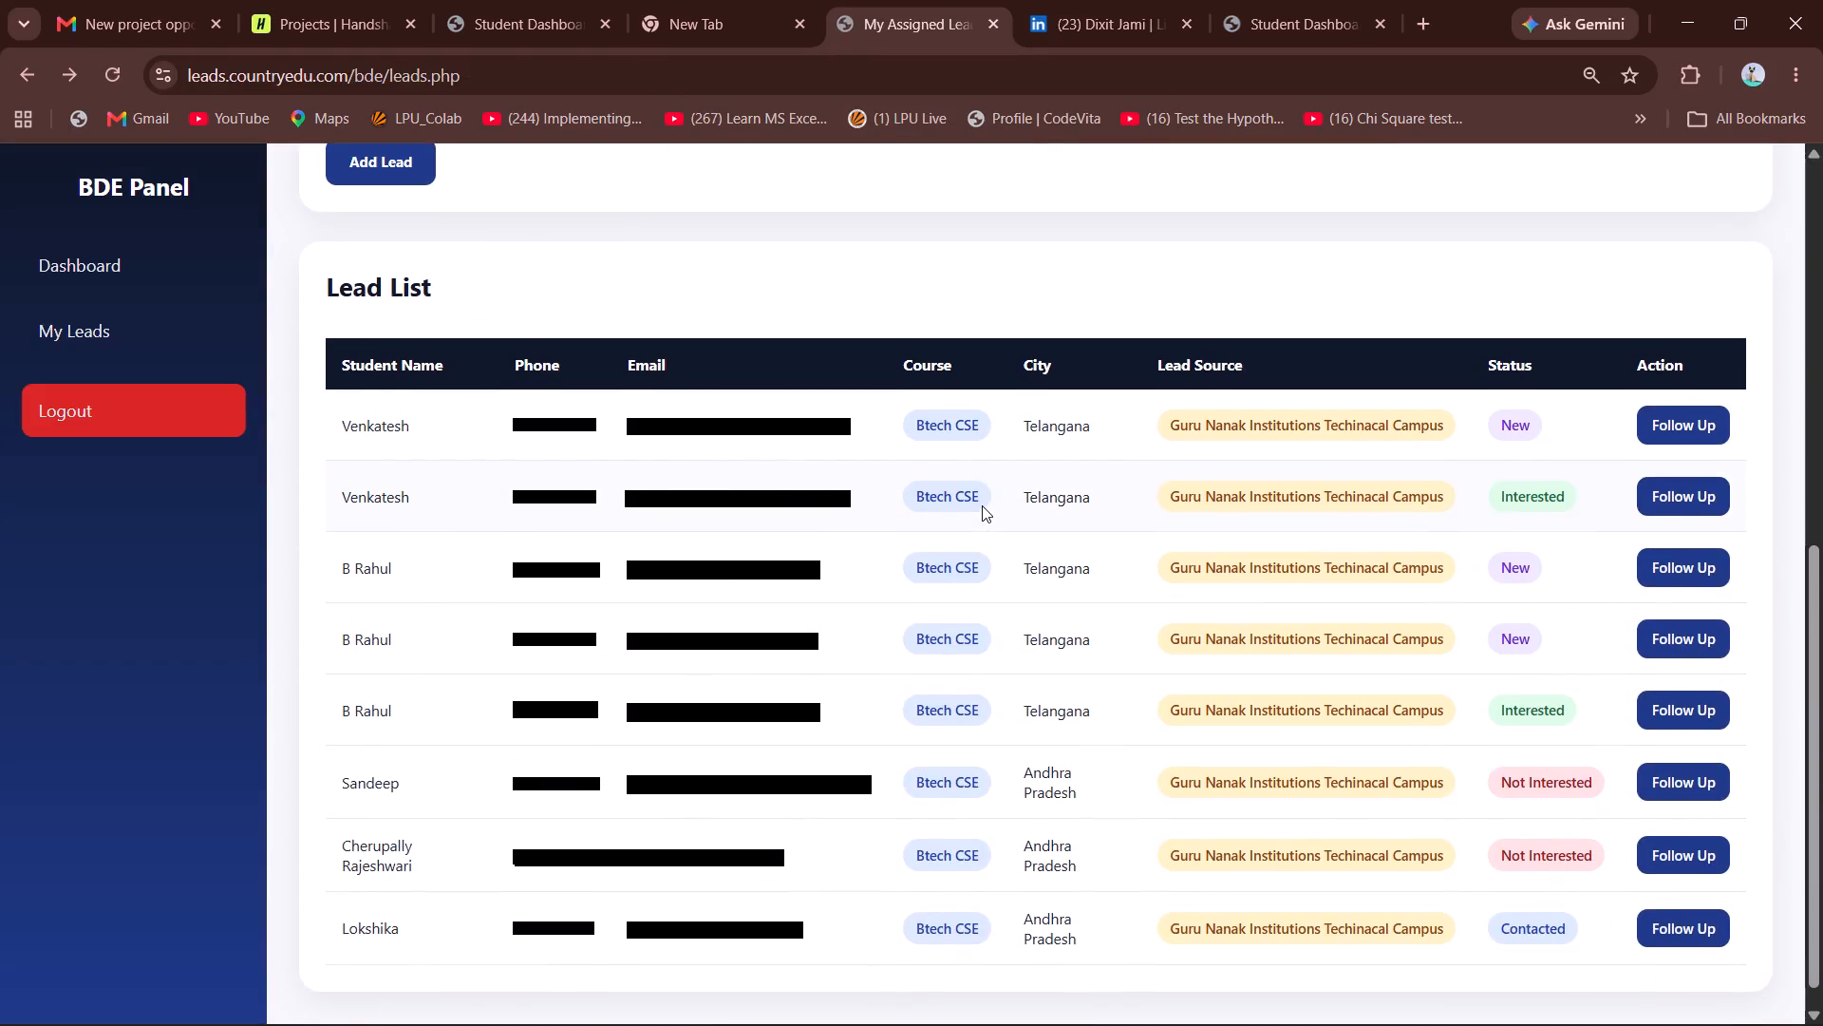
pyautogui.hscroll(-3, 982, 505)
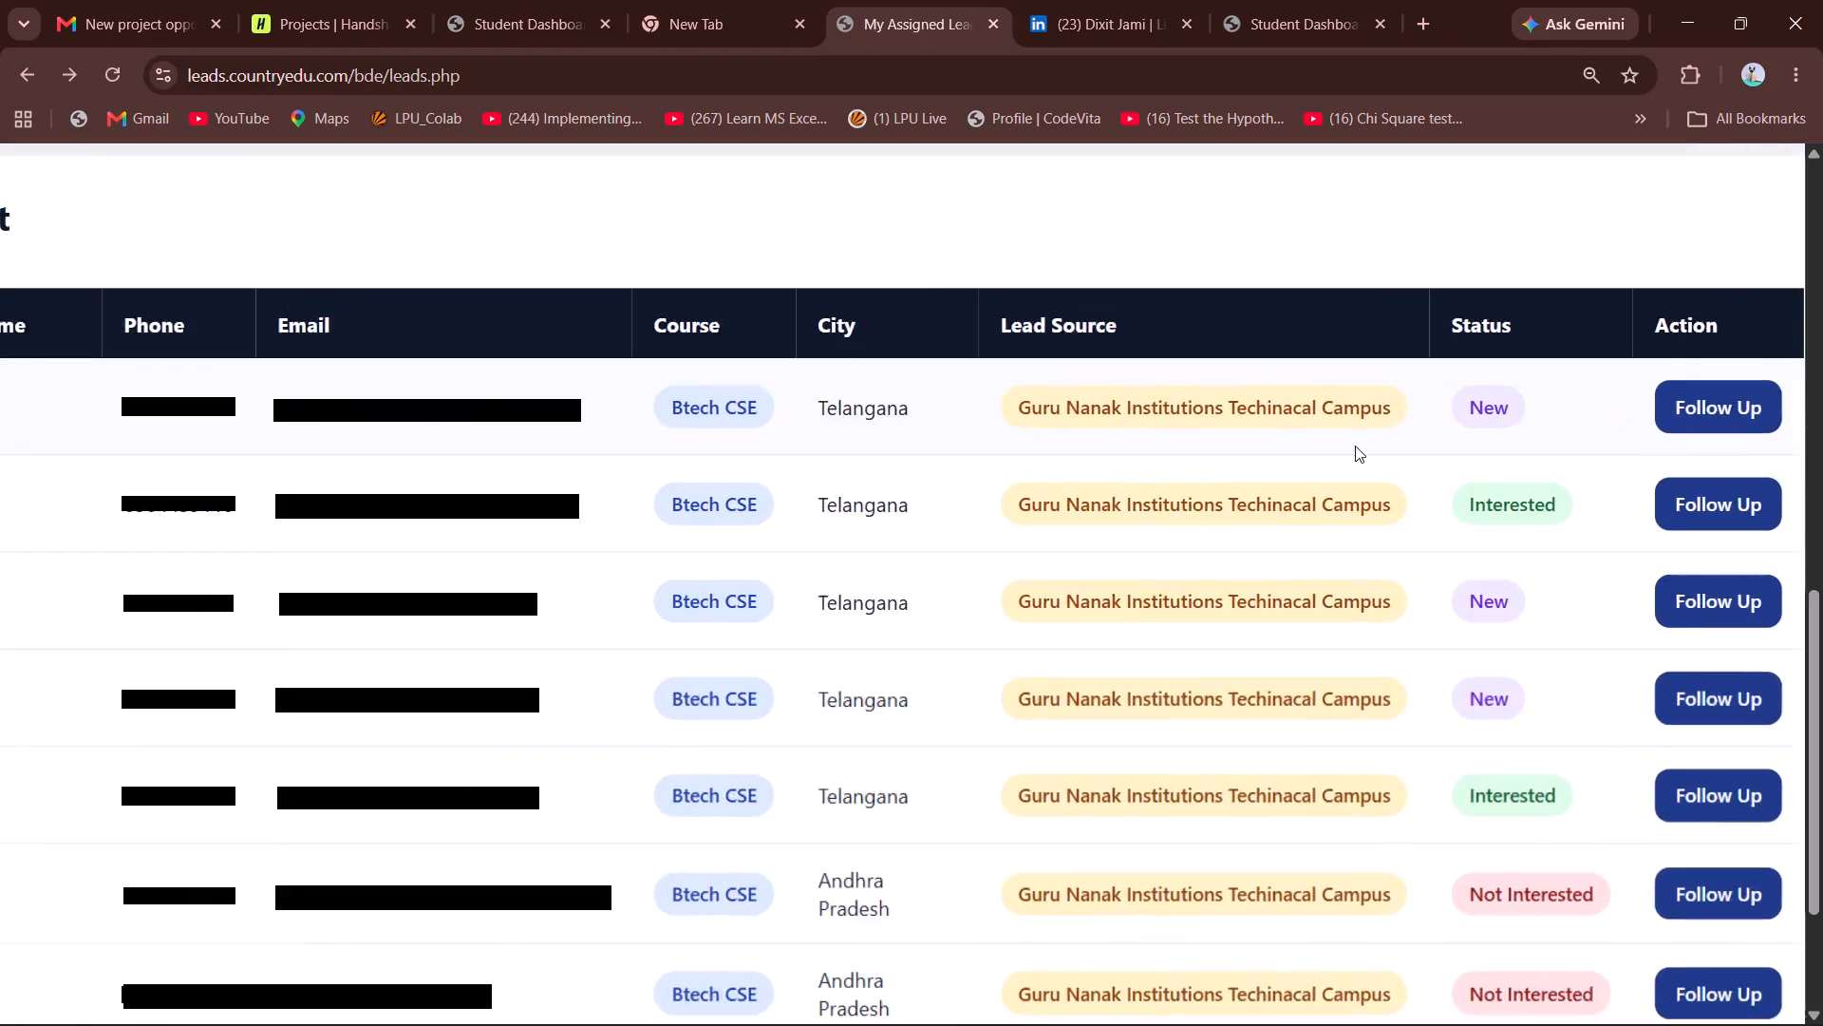
pyautogui.scroll(1, 1355, 446)
pyautogui.scroll(-2, 1355, 446)
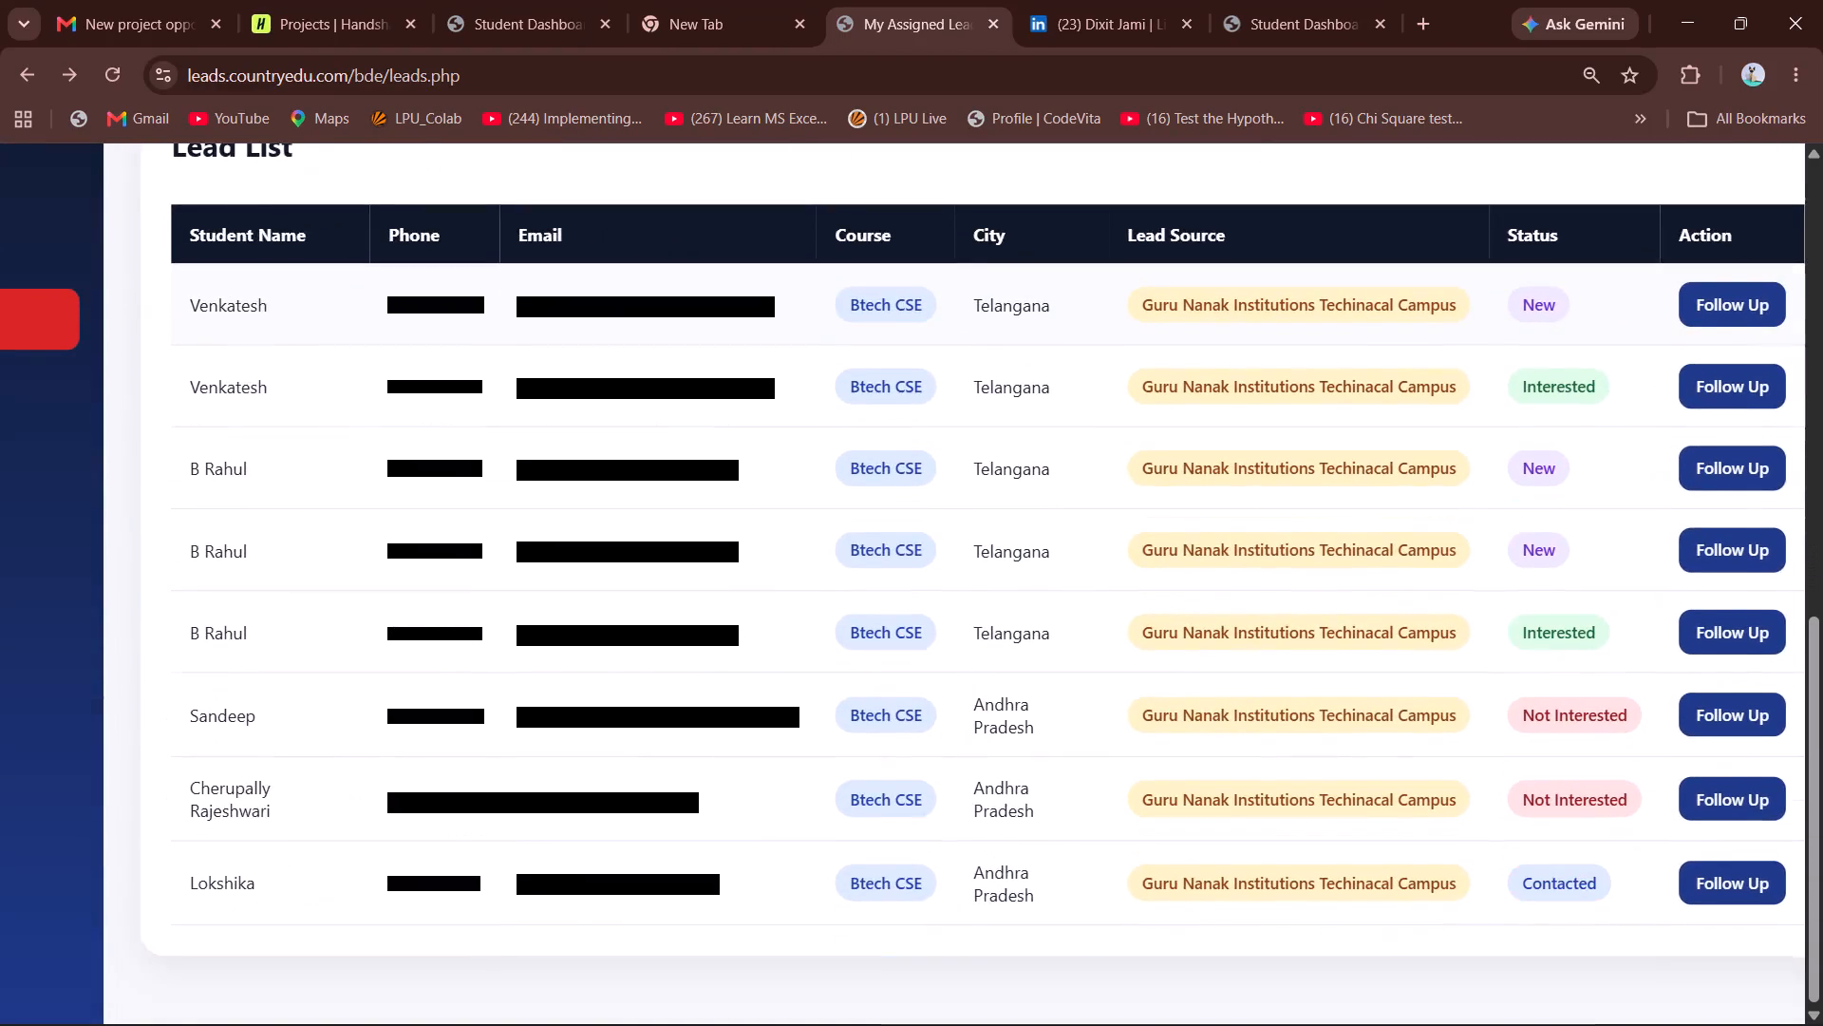
pyautogui.scroll(-3, 1355, 446)
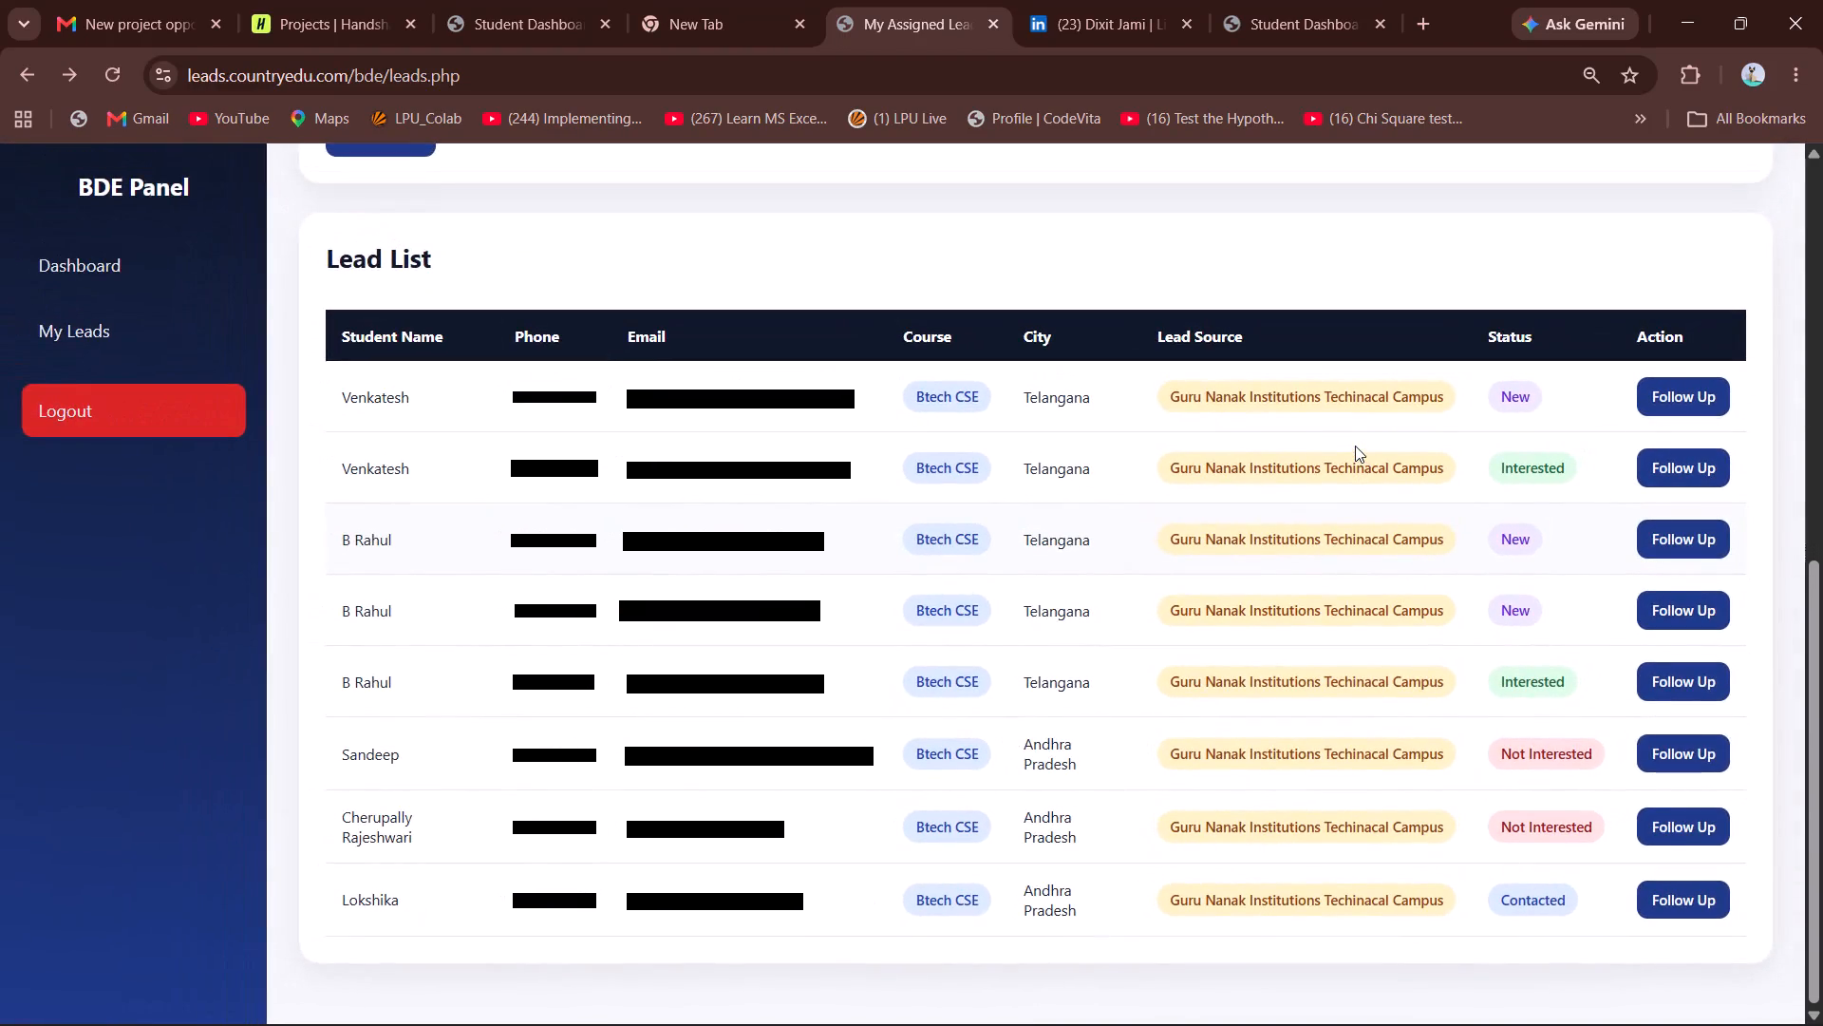
pyautogui.scroll(5, 1355, 446)
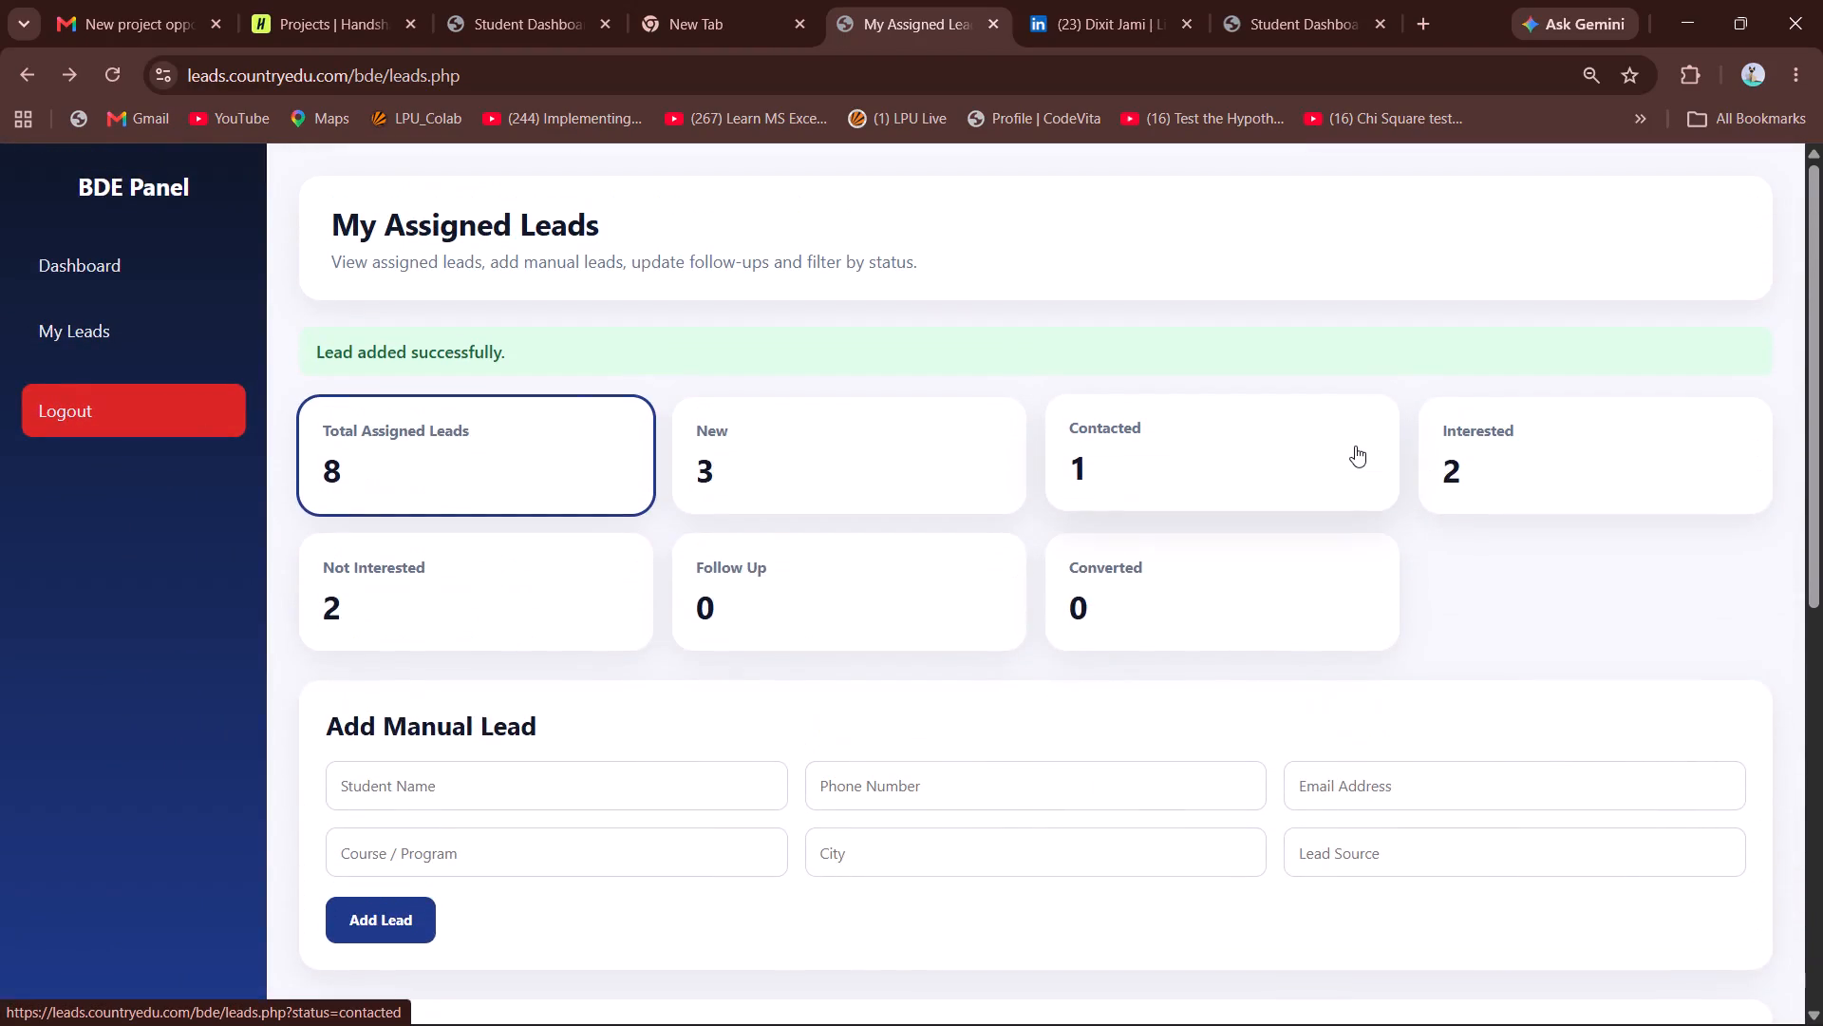
pyautogui.scroll(3, 1355, 446)
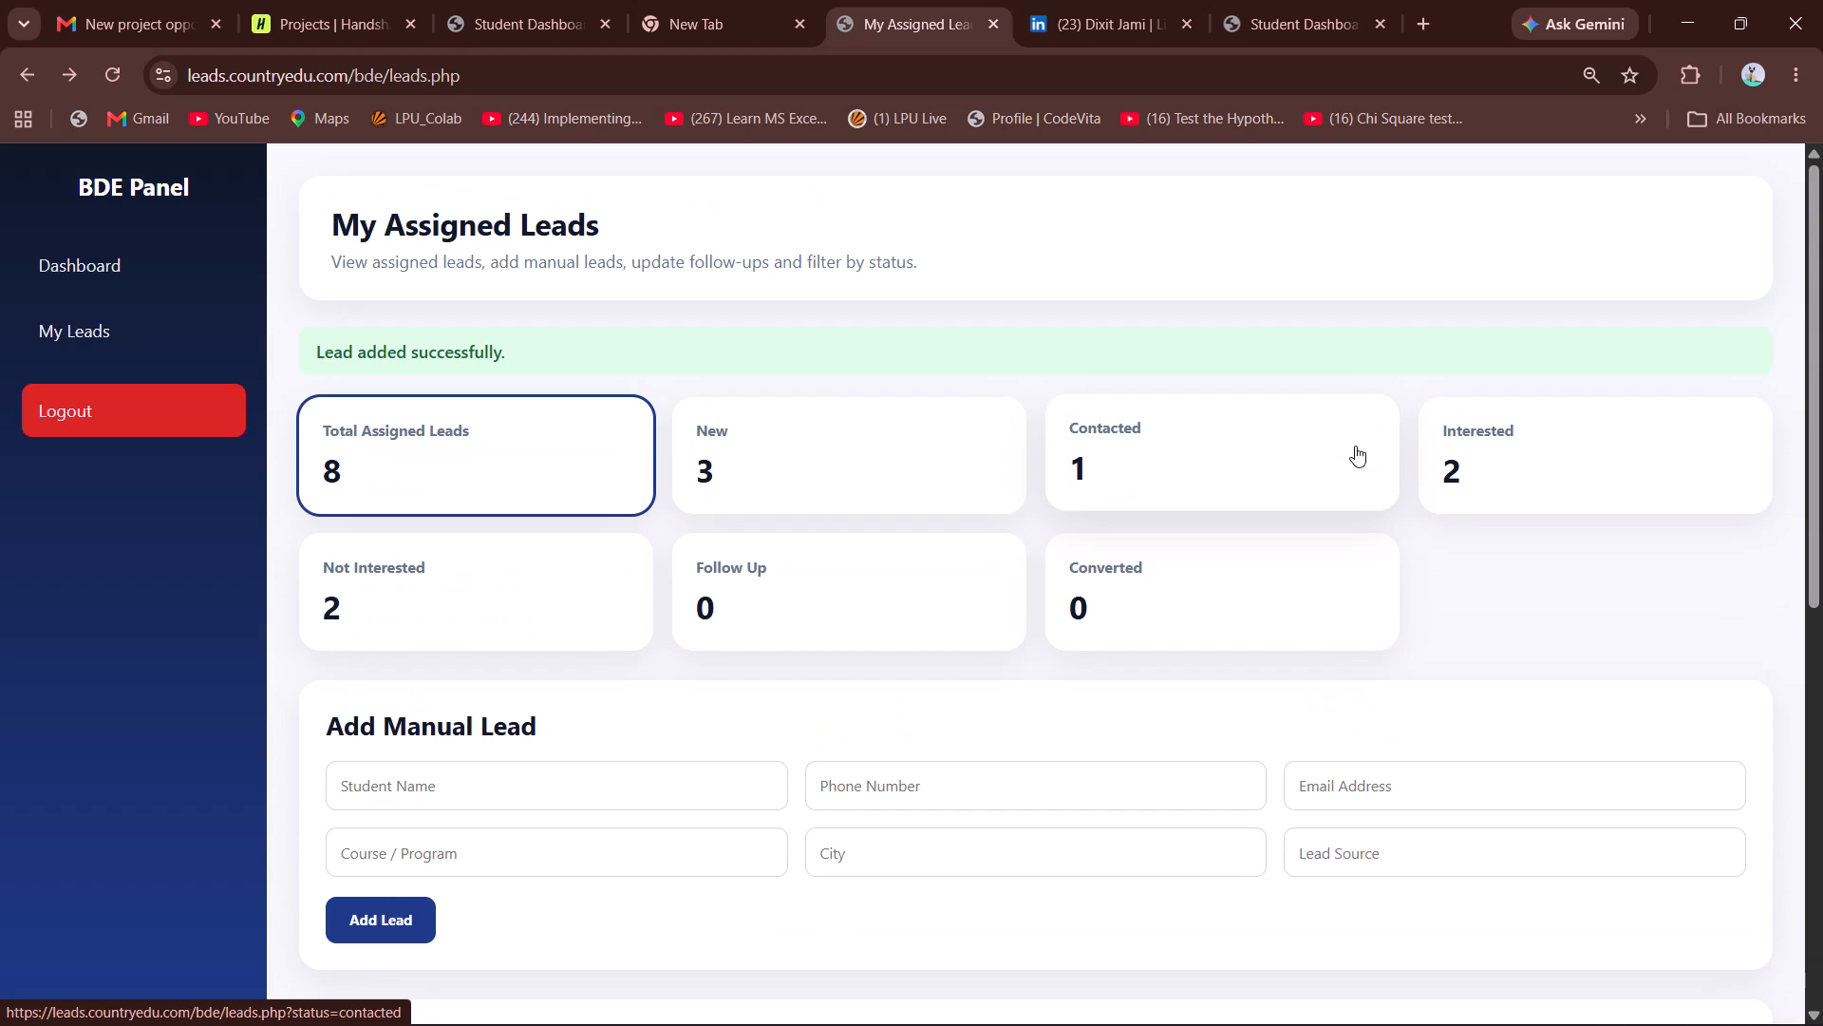
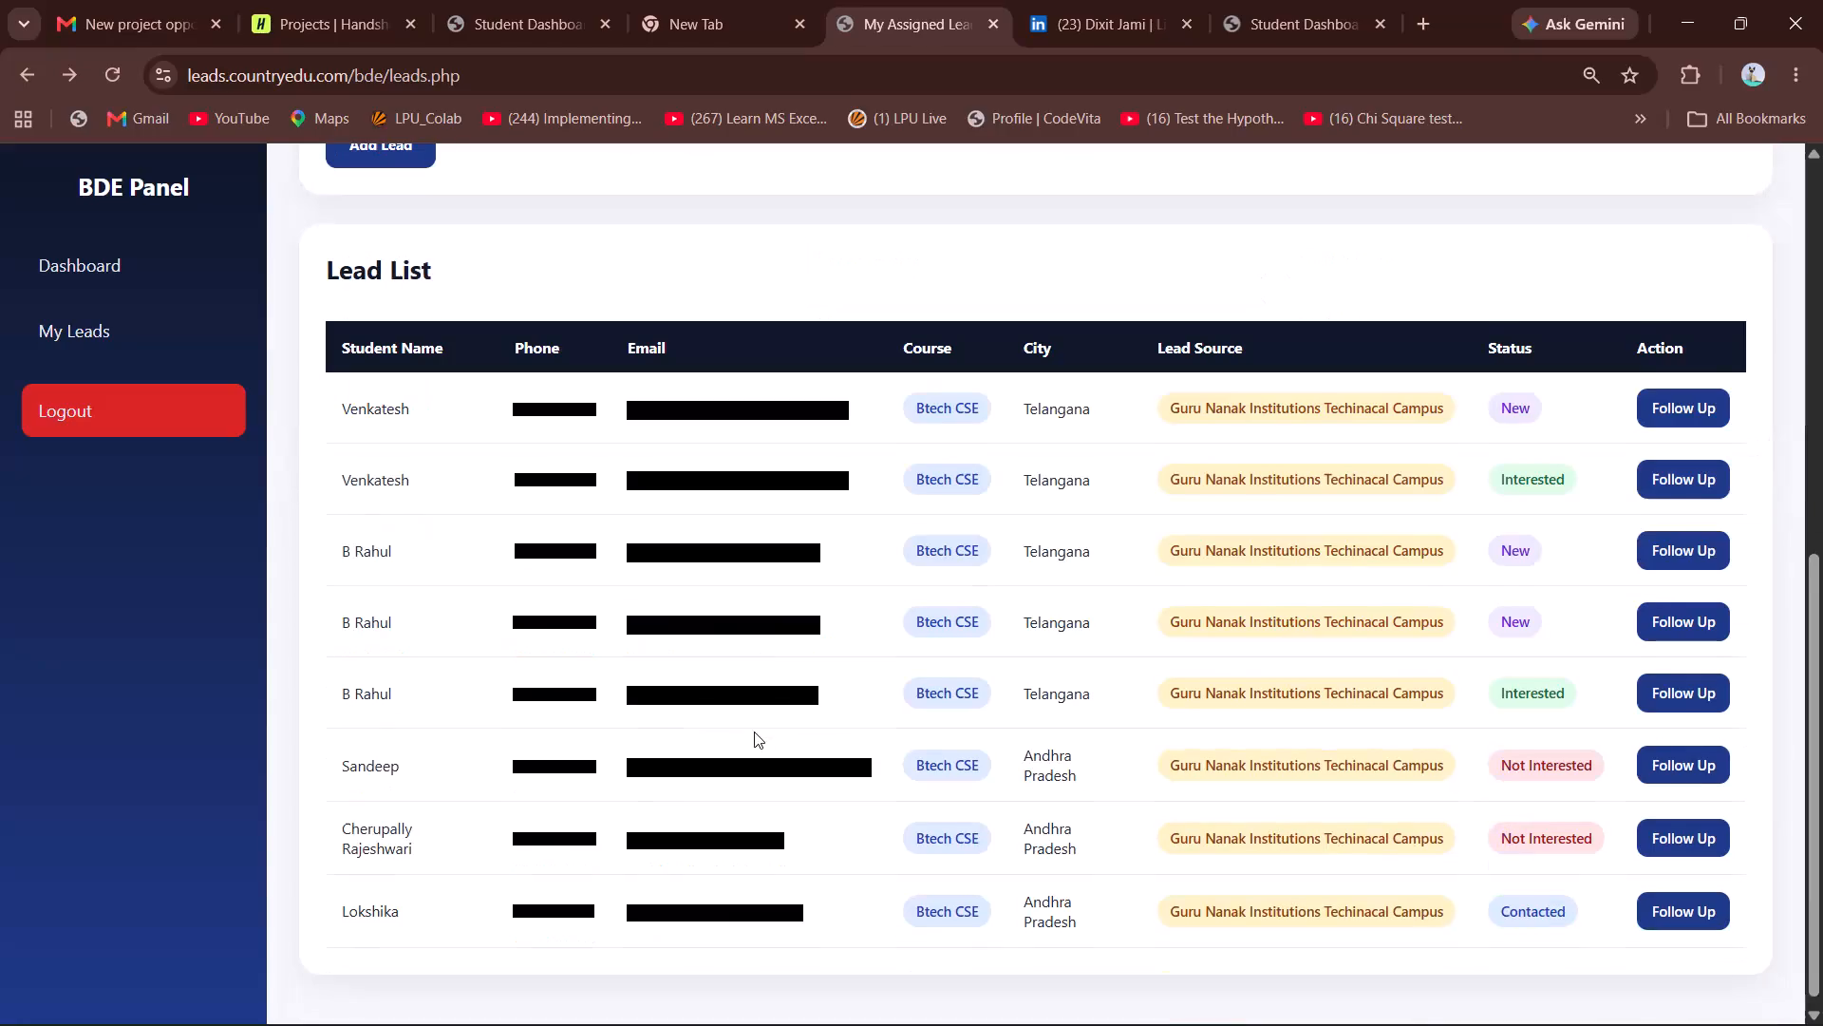
# Enter the student name Lahari and the student's phone number in the Add Manual Lead form.
pyautogui.scroll(2, 1299, 740)
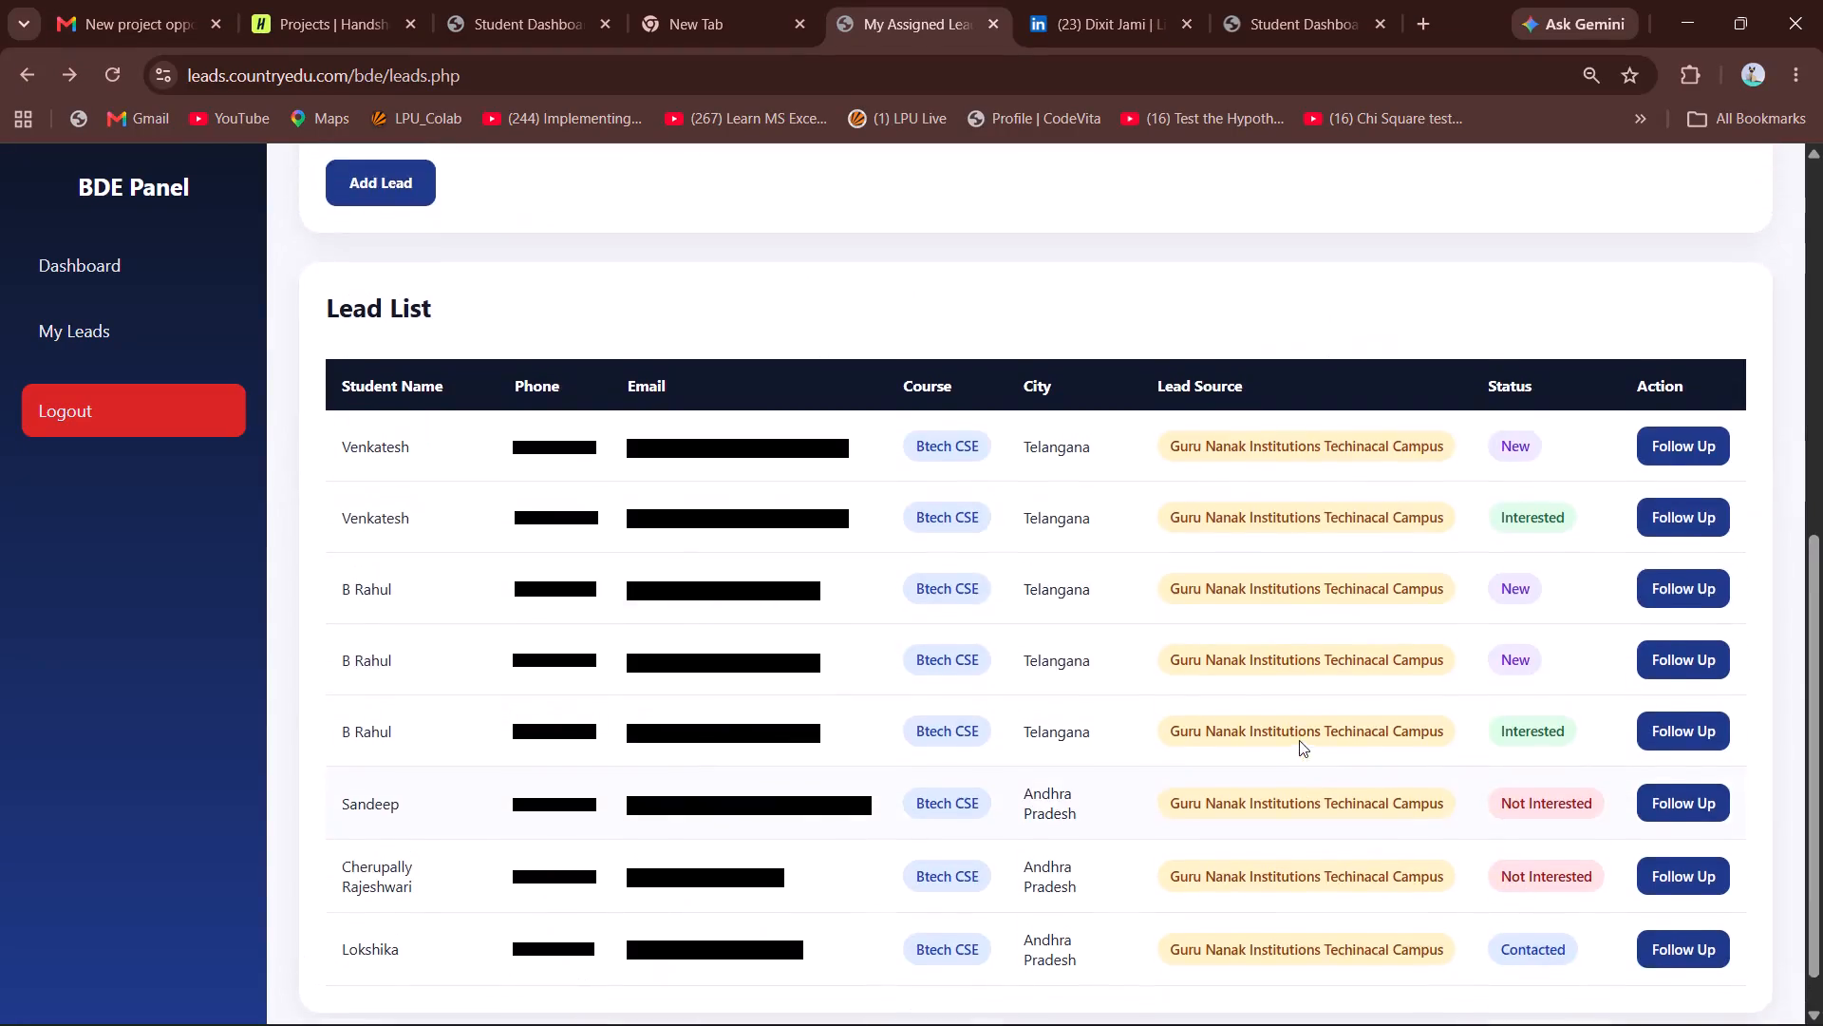
pyautogui.scroll(1, 1299, 740)
pyautogui.click(505, 737)
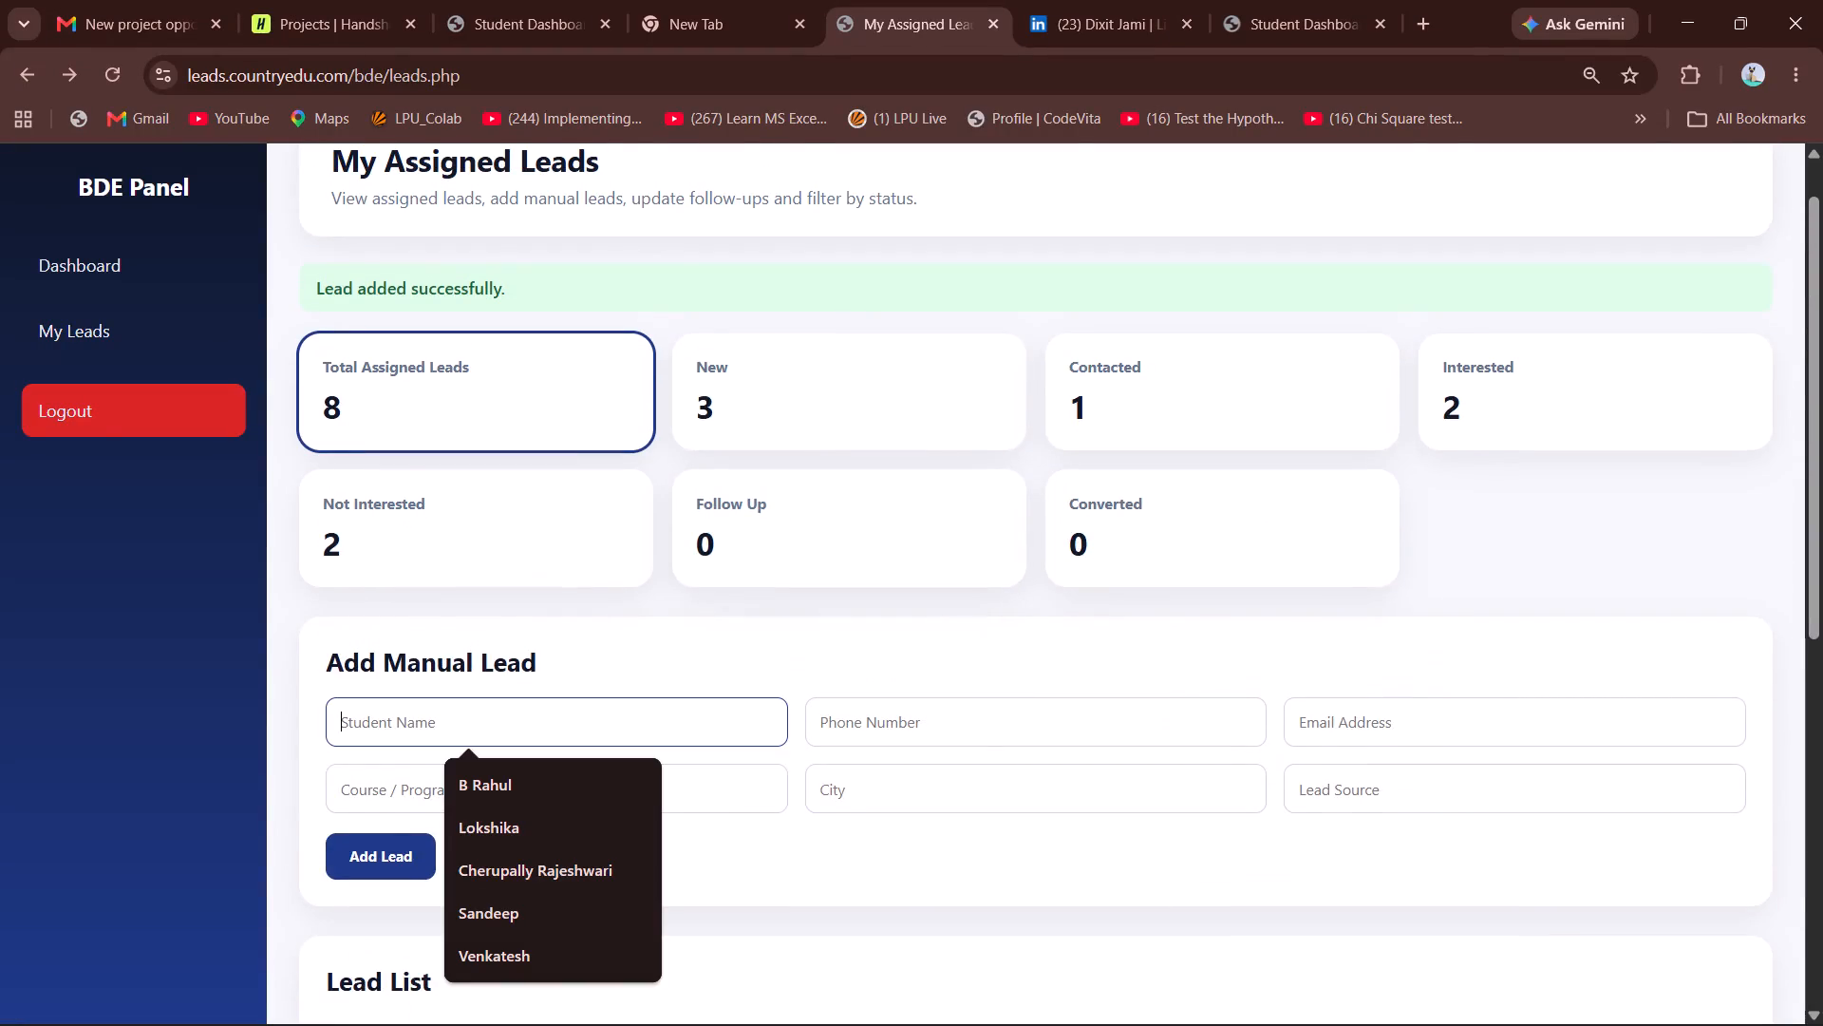
pyautogui.write('Lahari')
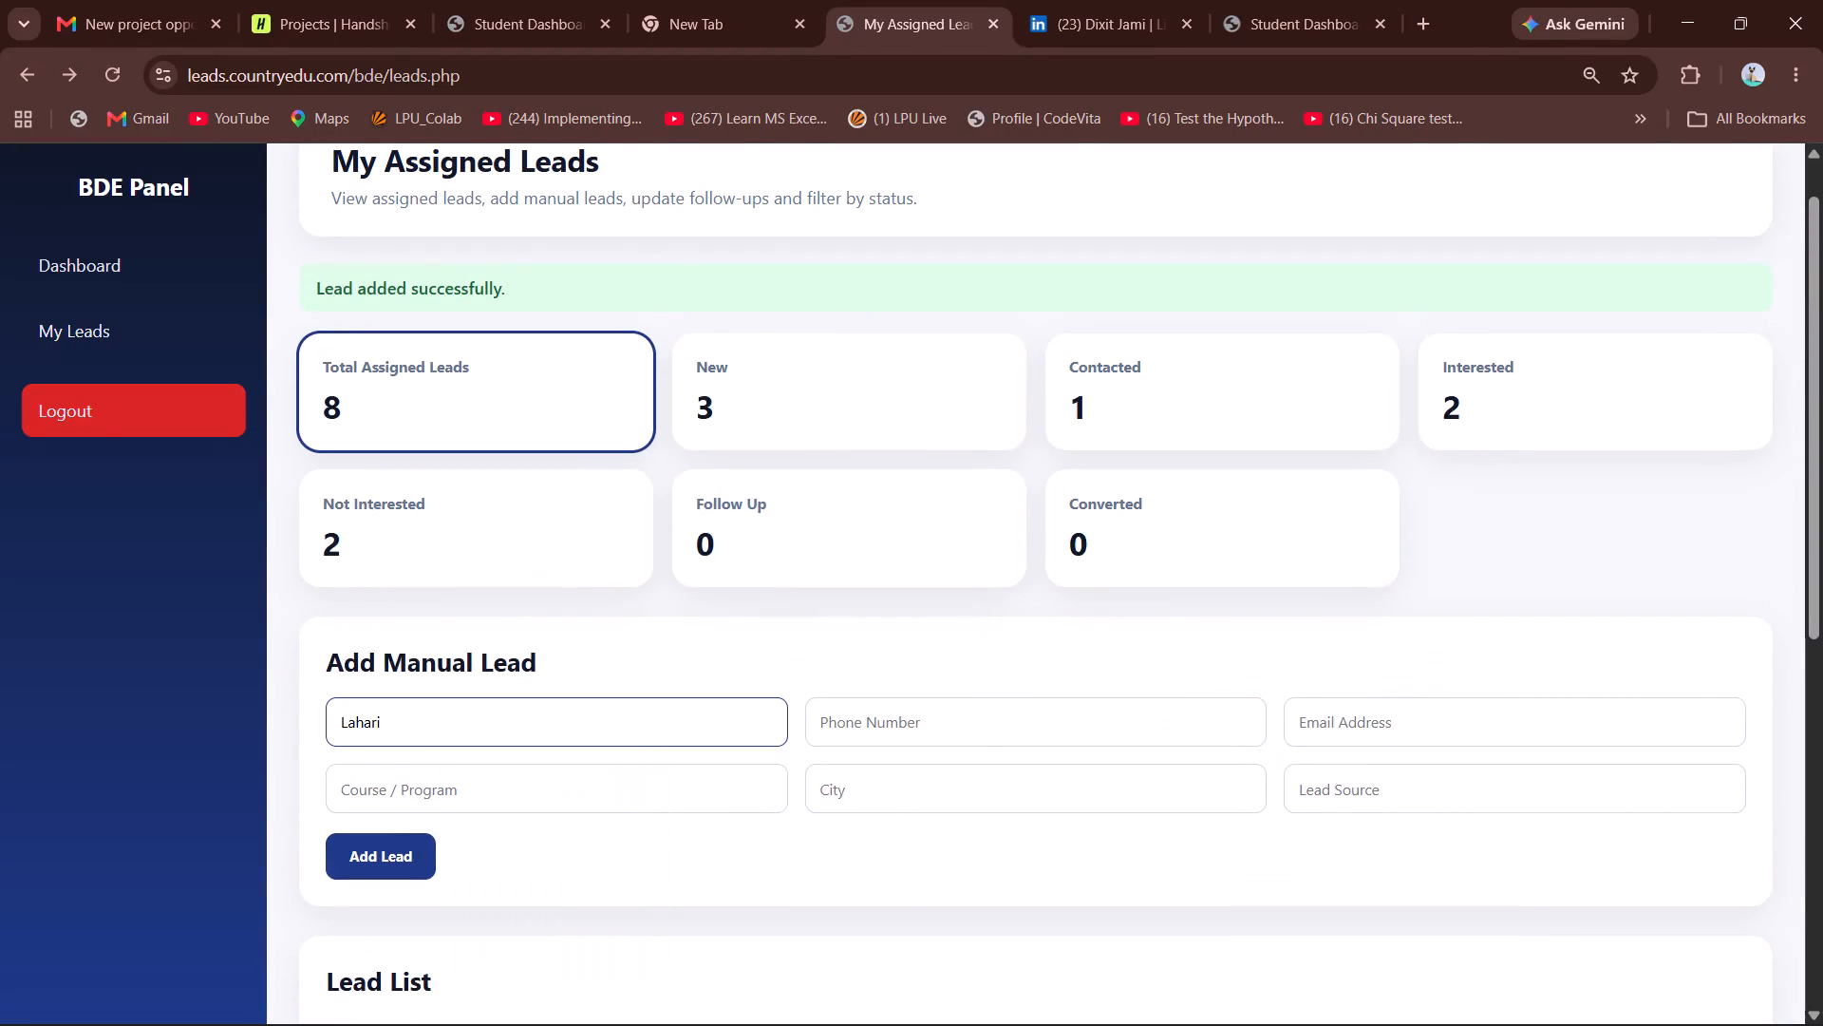
pyautogui.click(945, 729)
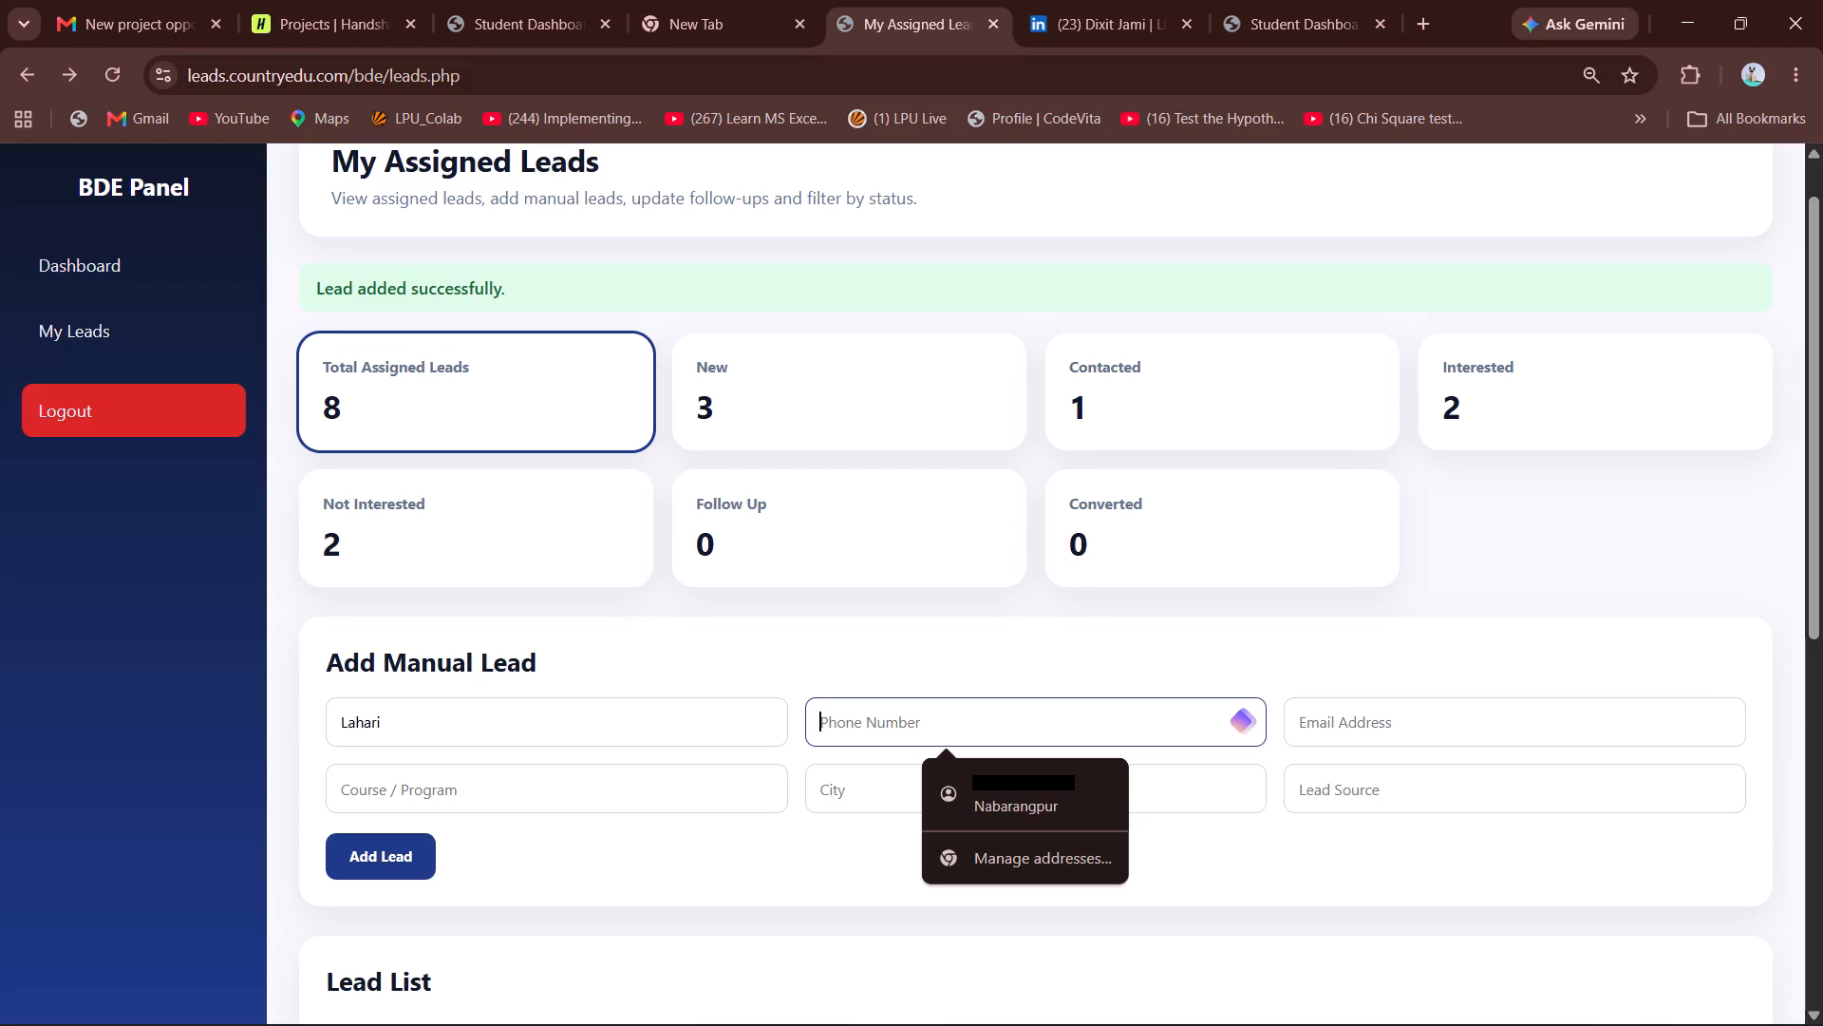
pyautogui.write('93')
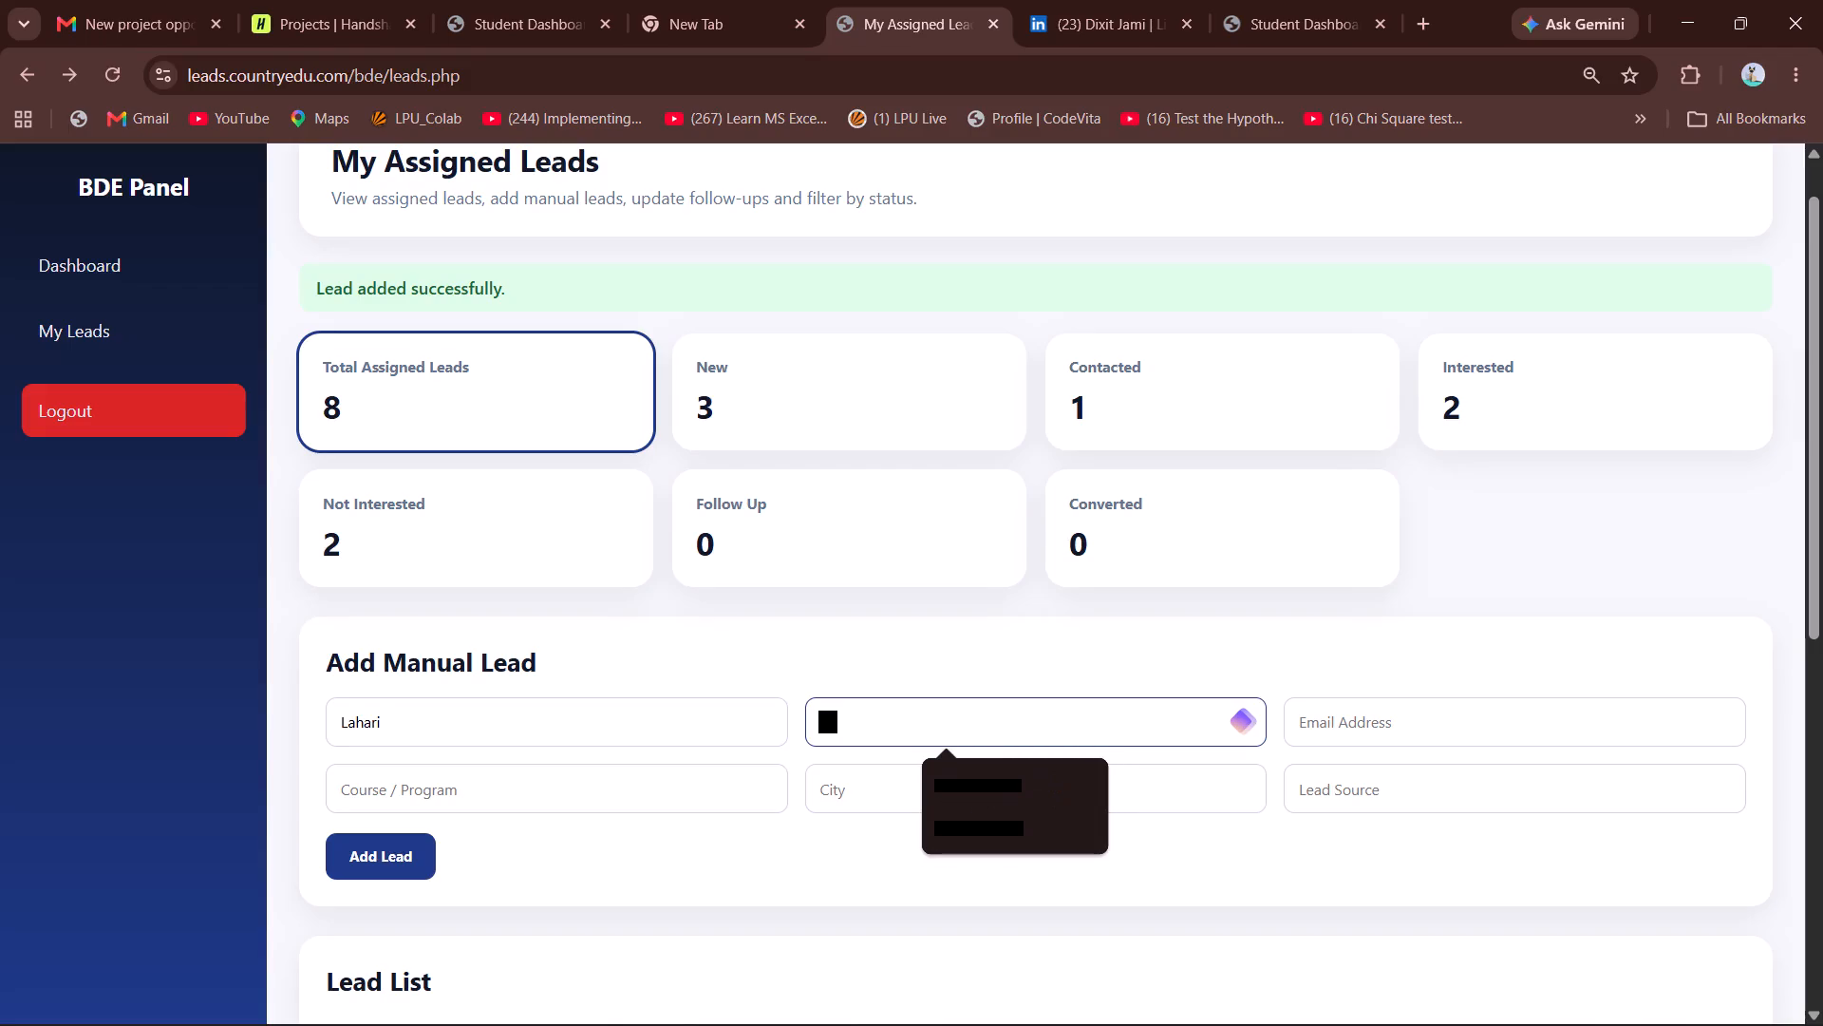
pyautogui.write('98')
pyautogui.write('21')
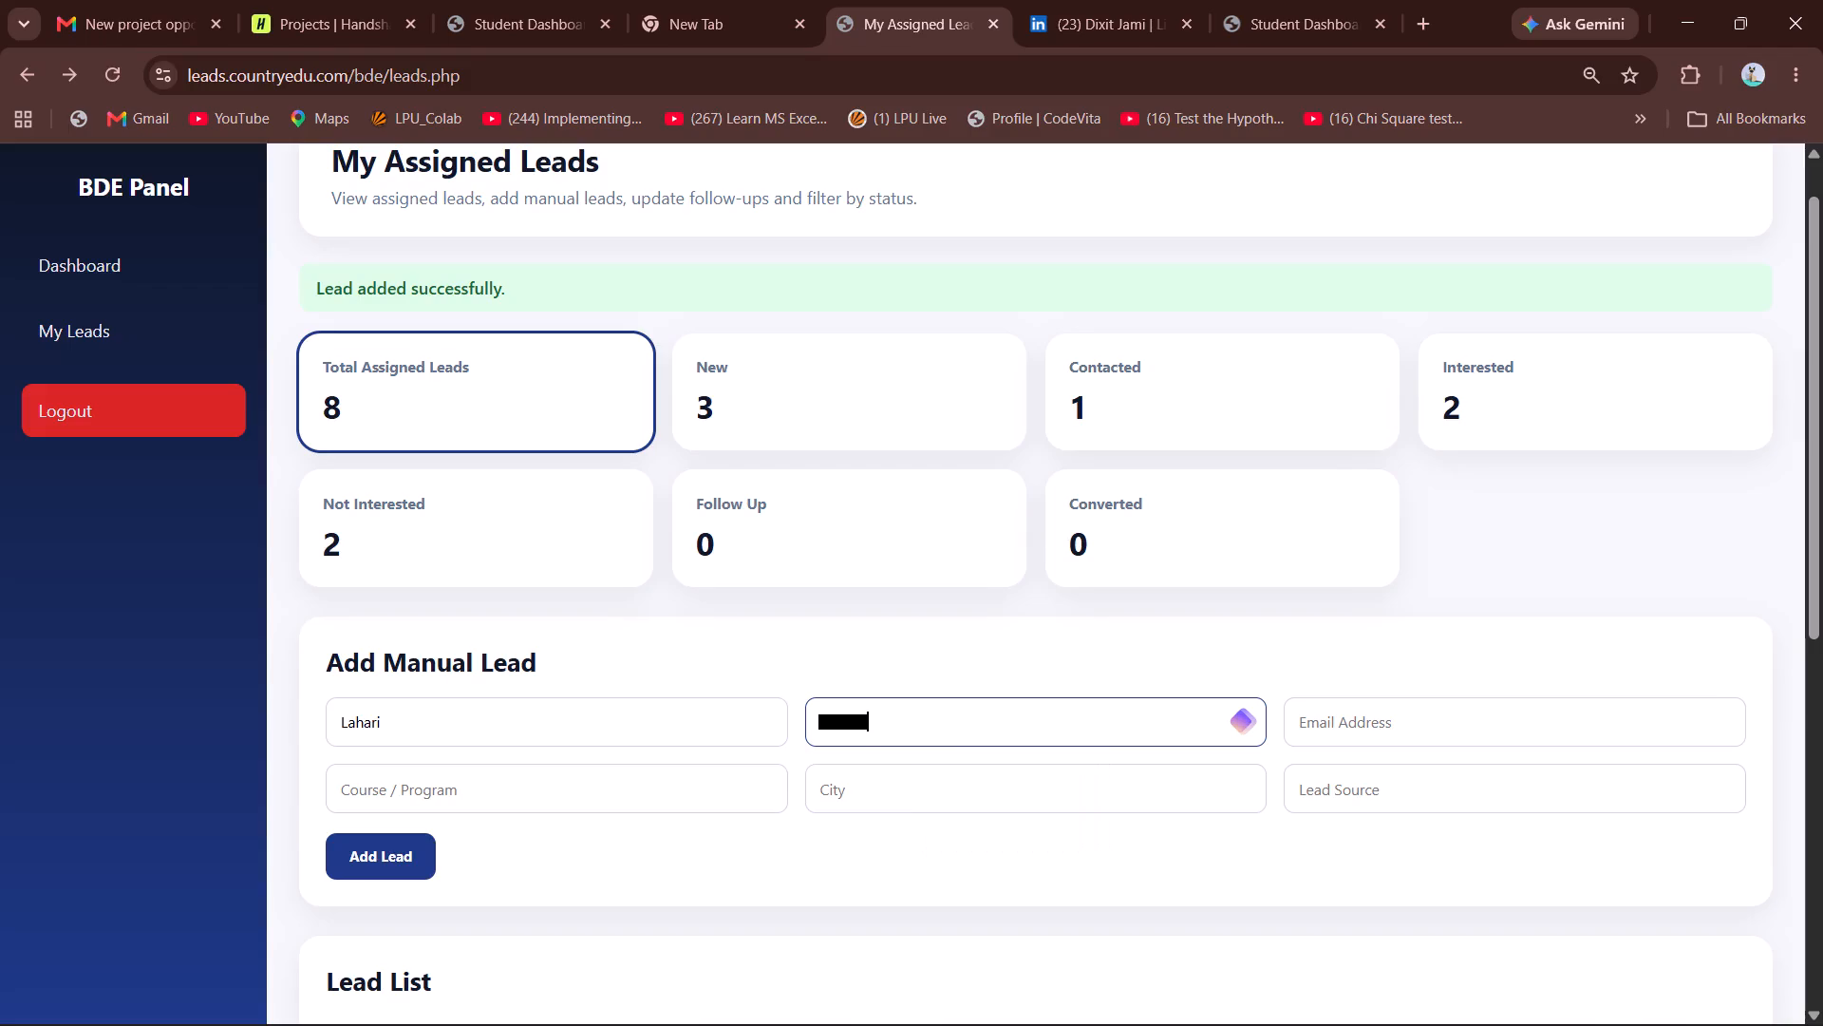
# Complete the remaining digits of the student's phone number for Lahari in the Add Manual Lead form.
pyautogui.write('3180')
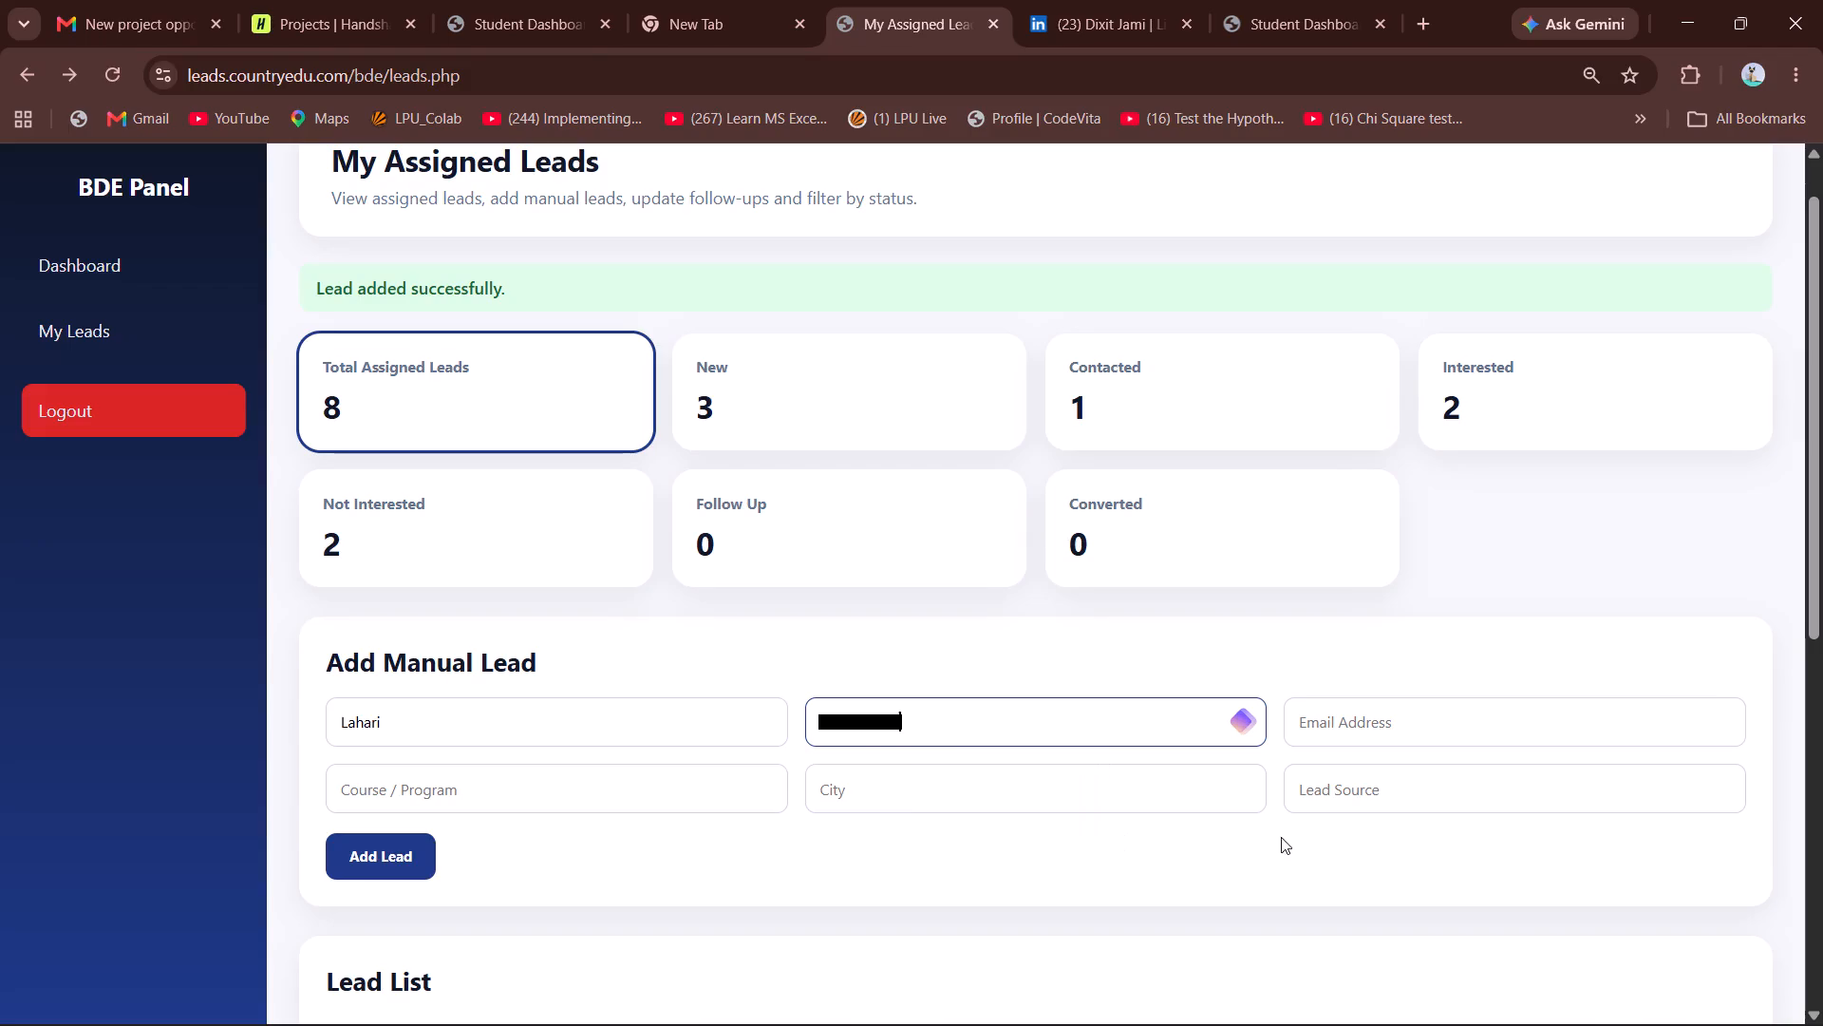
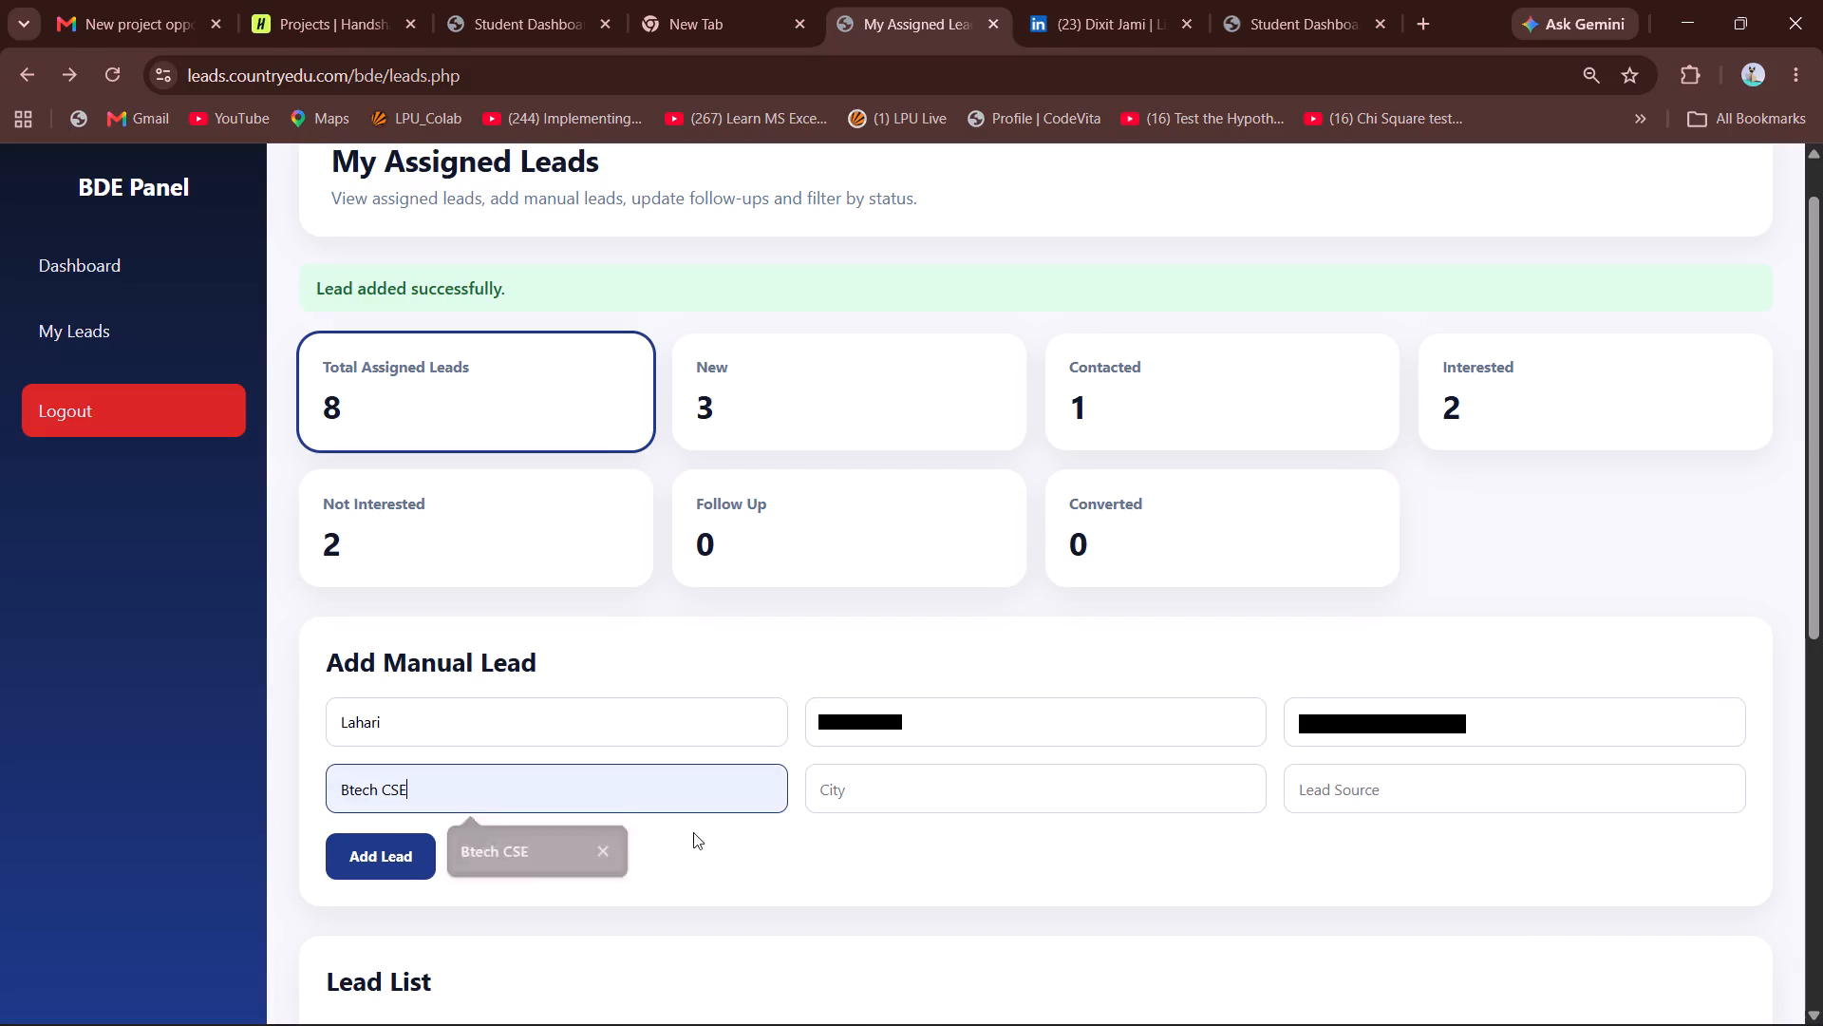
# Start entering the city for the new lead Lahari in the Add Manual Lead form.
pyautogui.click(839, 790)
pyautogui.click(856, 781)
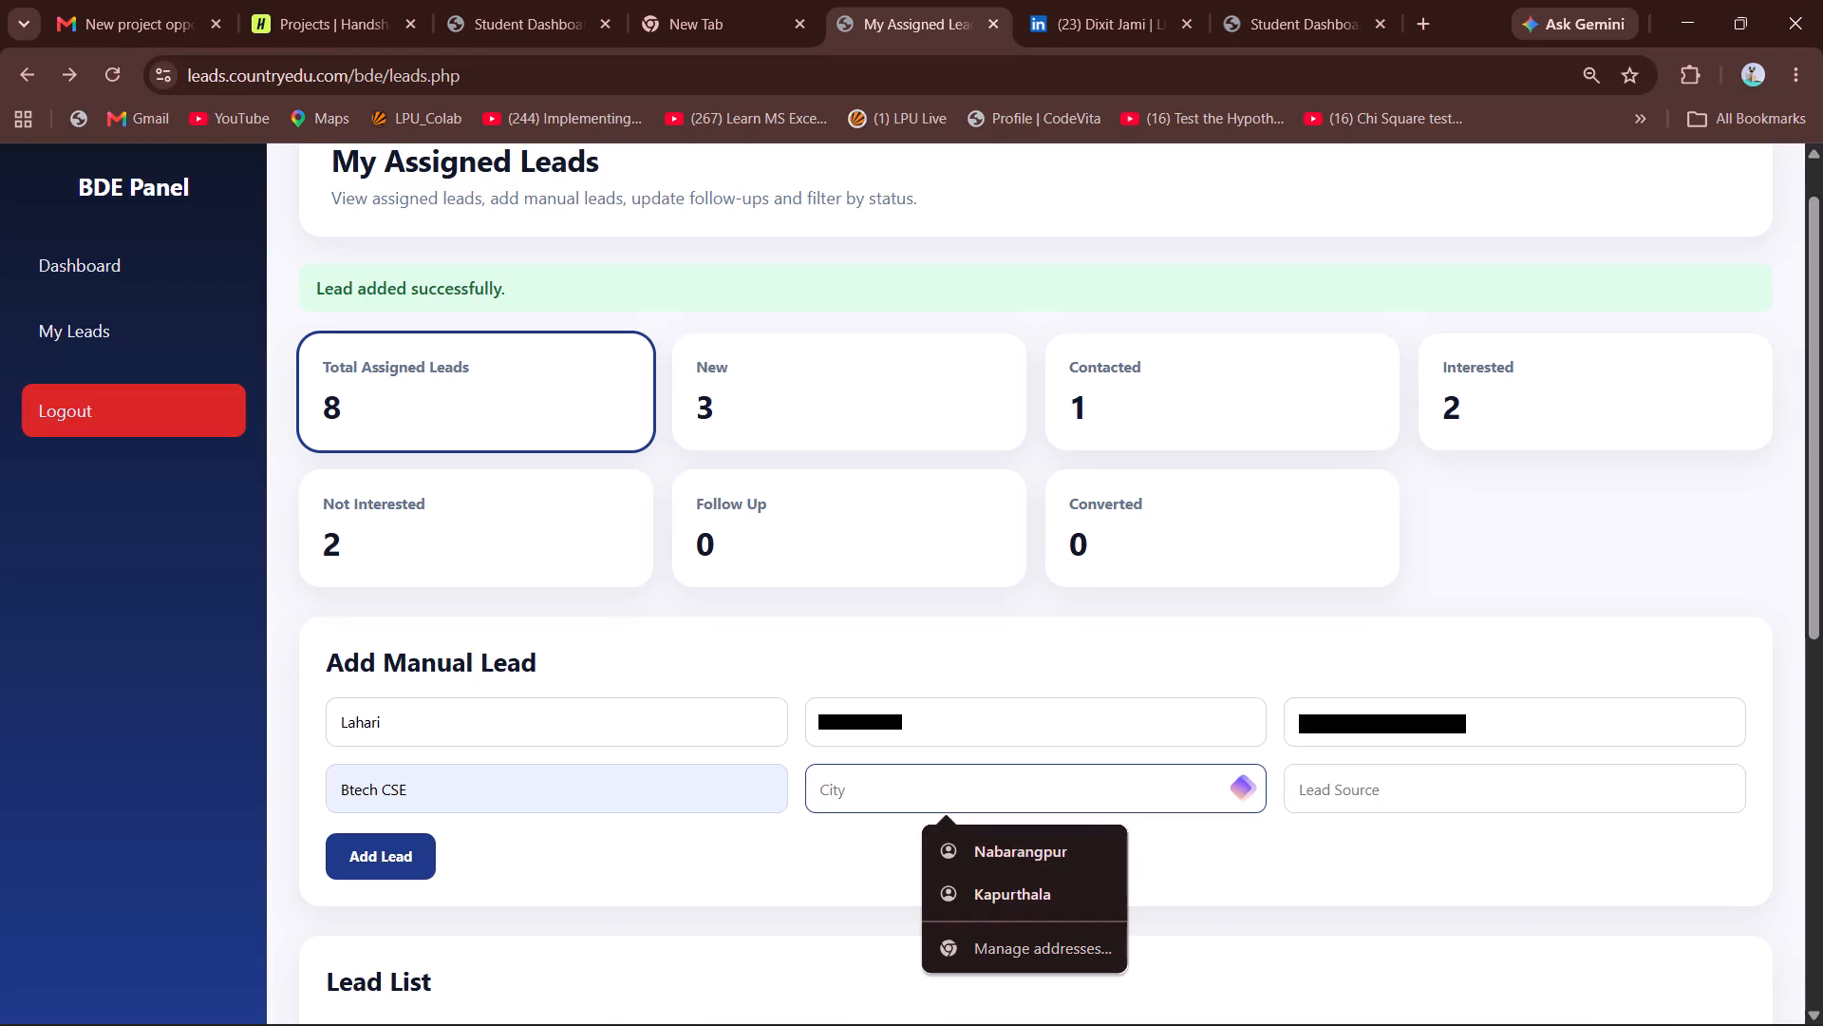
# Set Lahari's city to Andhra Pradesh and lead source to Guru Nanak Institutions Techinacal Campus, and add the lead.
pyautogui.write('Te')
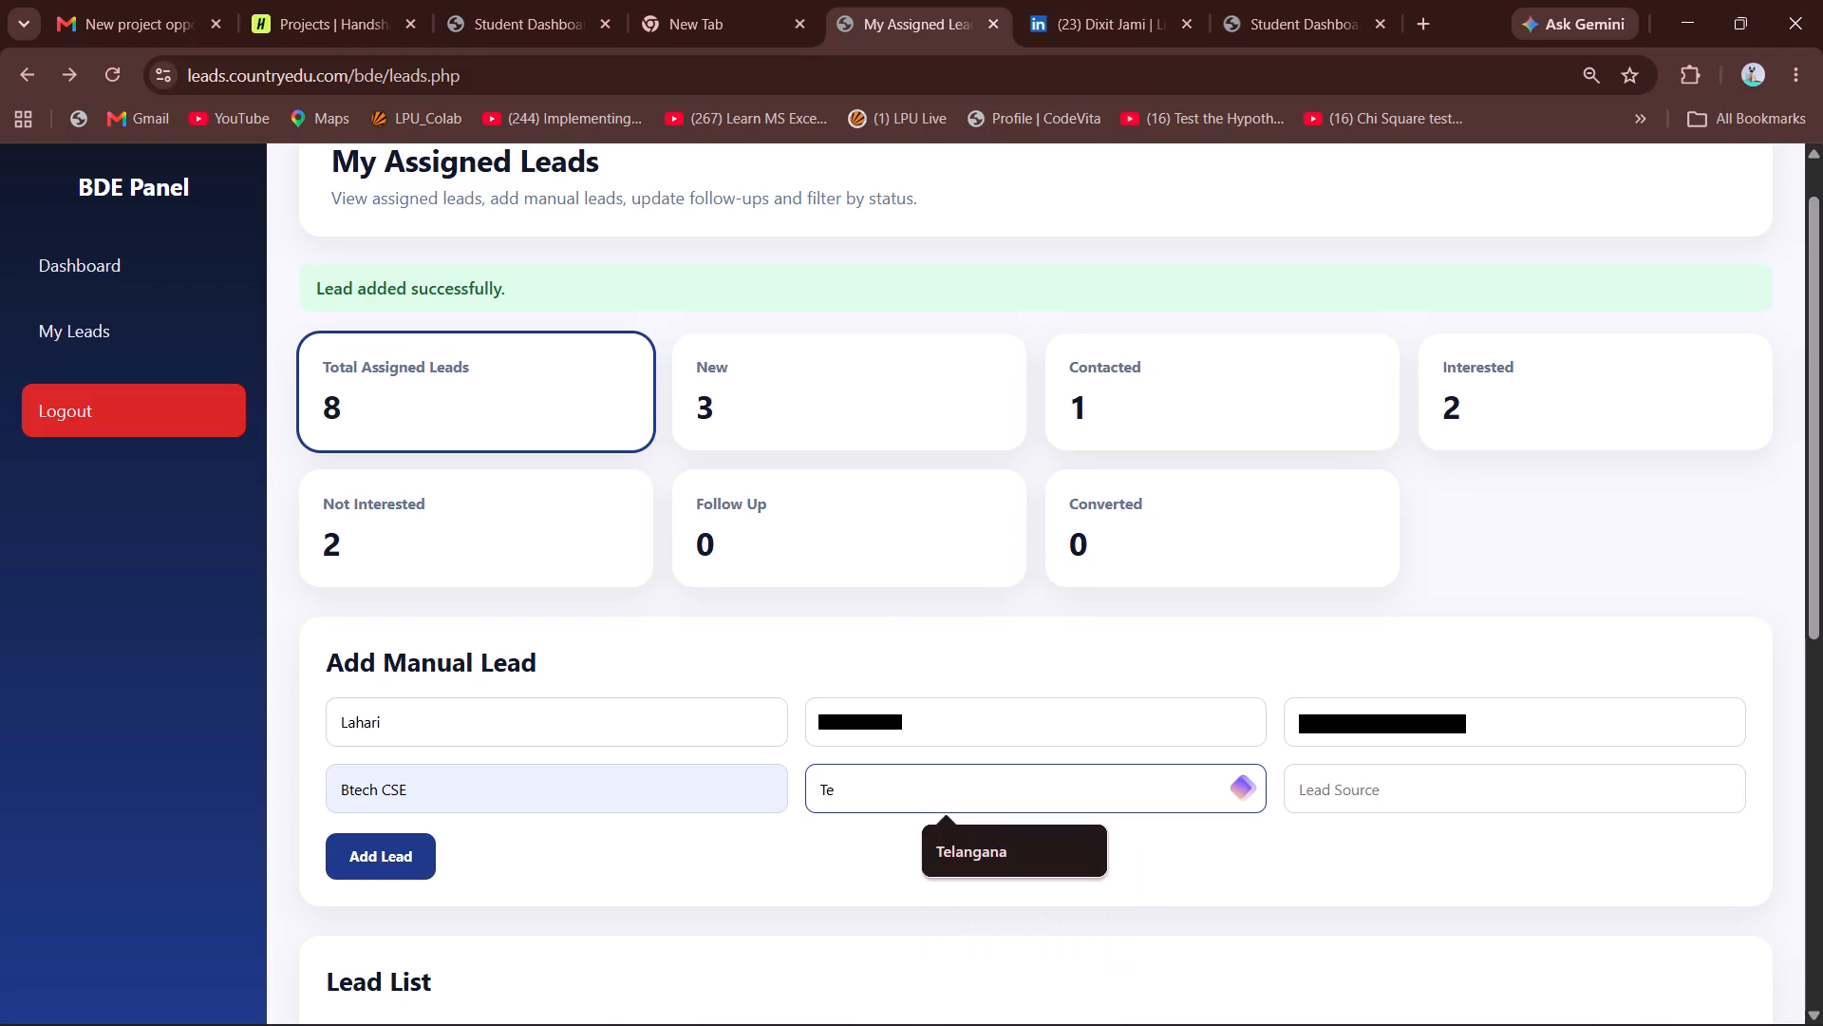
pyautogui.press('BackSpace')
pyautogui.press('BackSpace')
pyautogui.write('An')
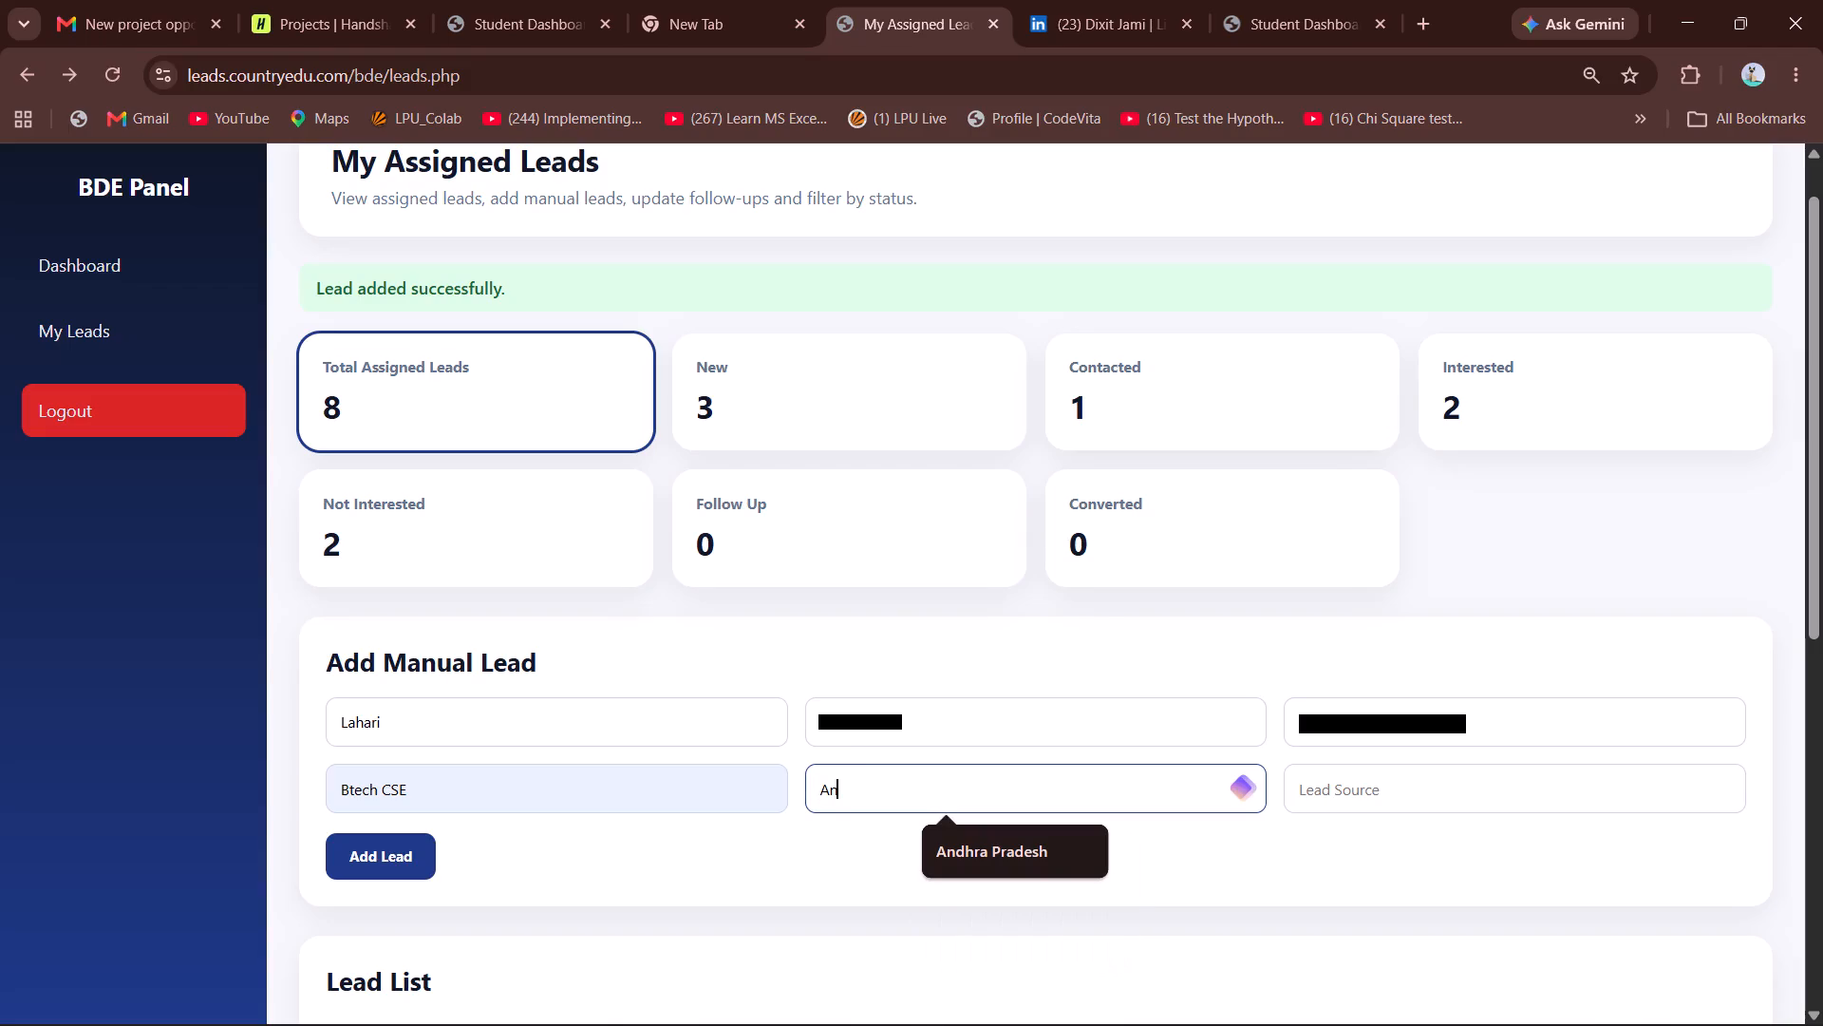
pyautogui.click(1022, 863)
pyautogui.click(1459, 777)
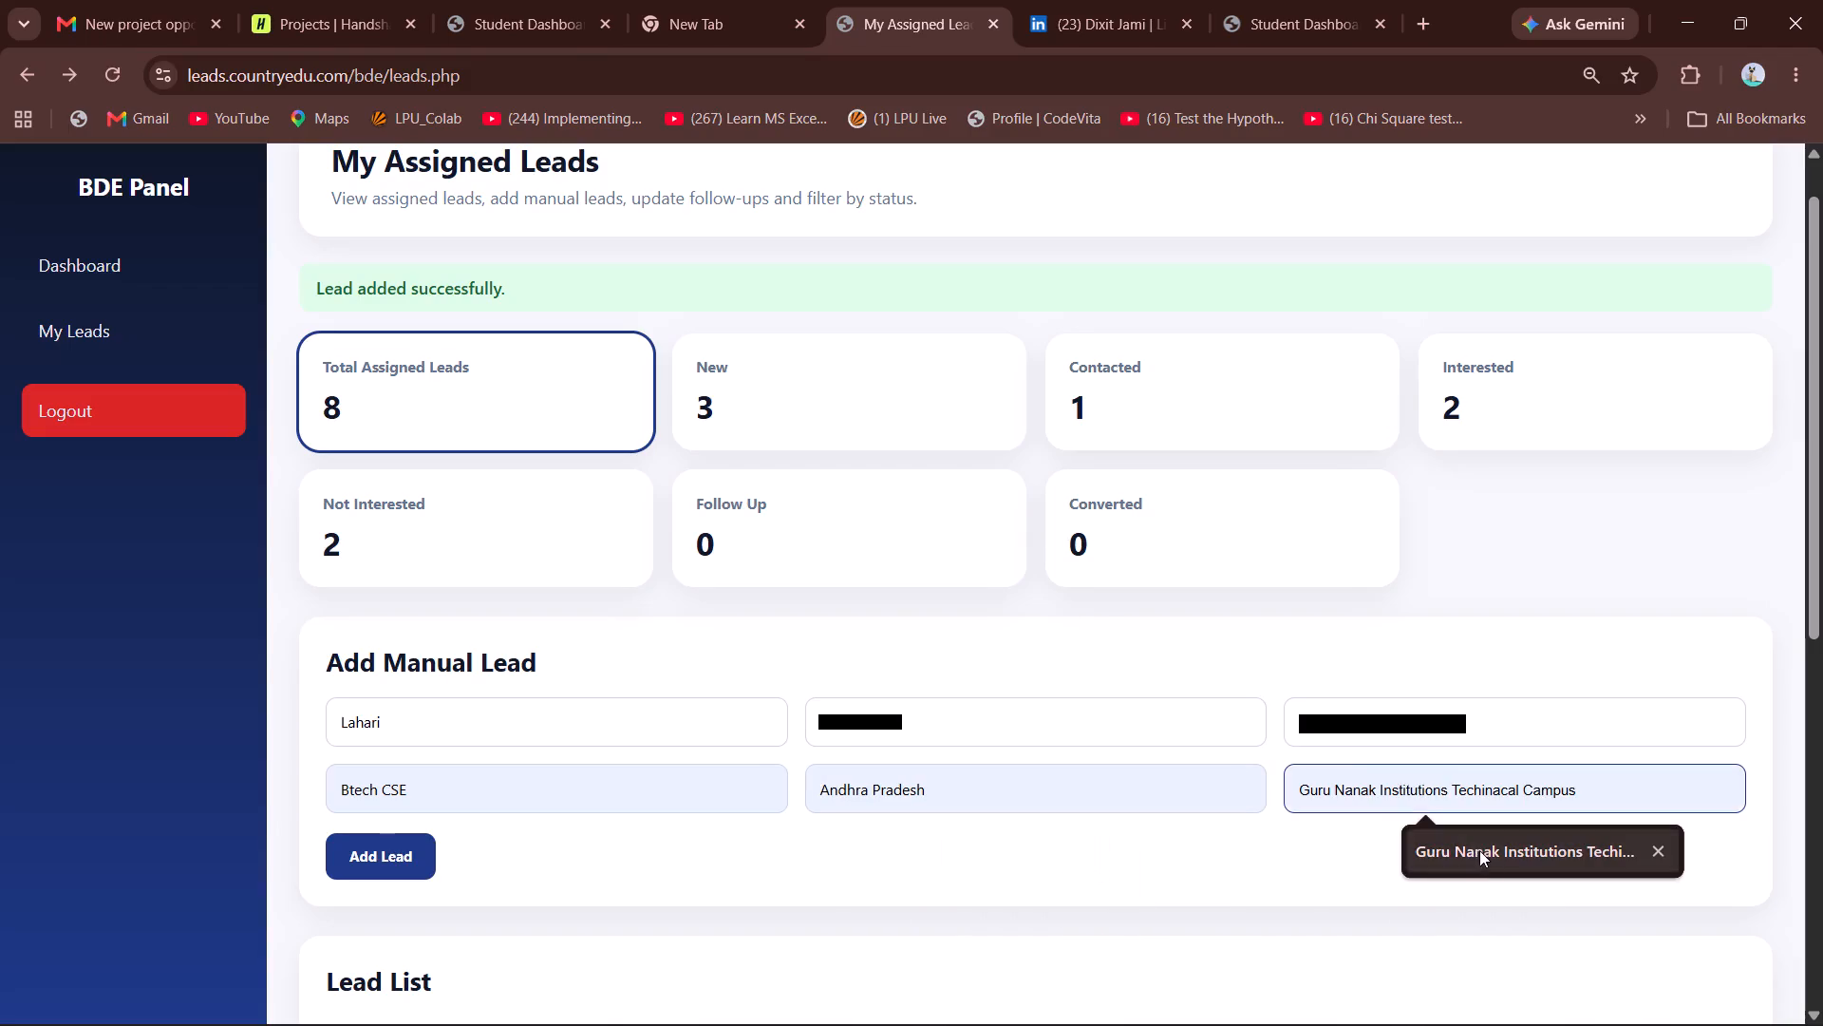
pyautogui.click(1480, 855)
pyautogui.scroll(-2, 939, 857)
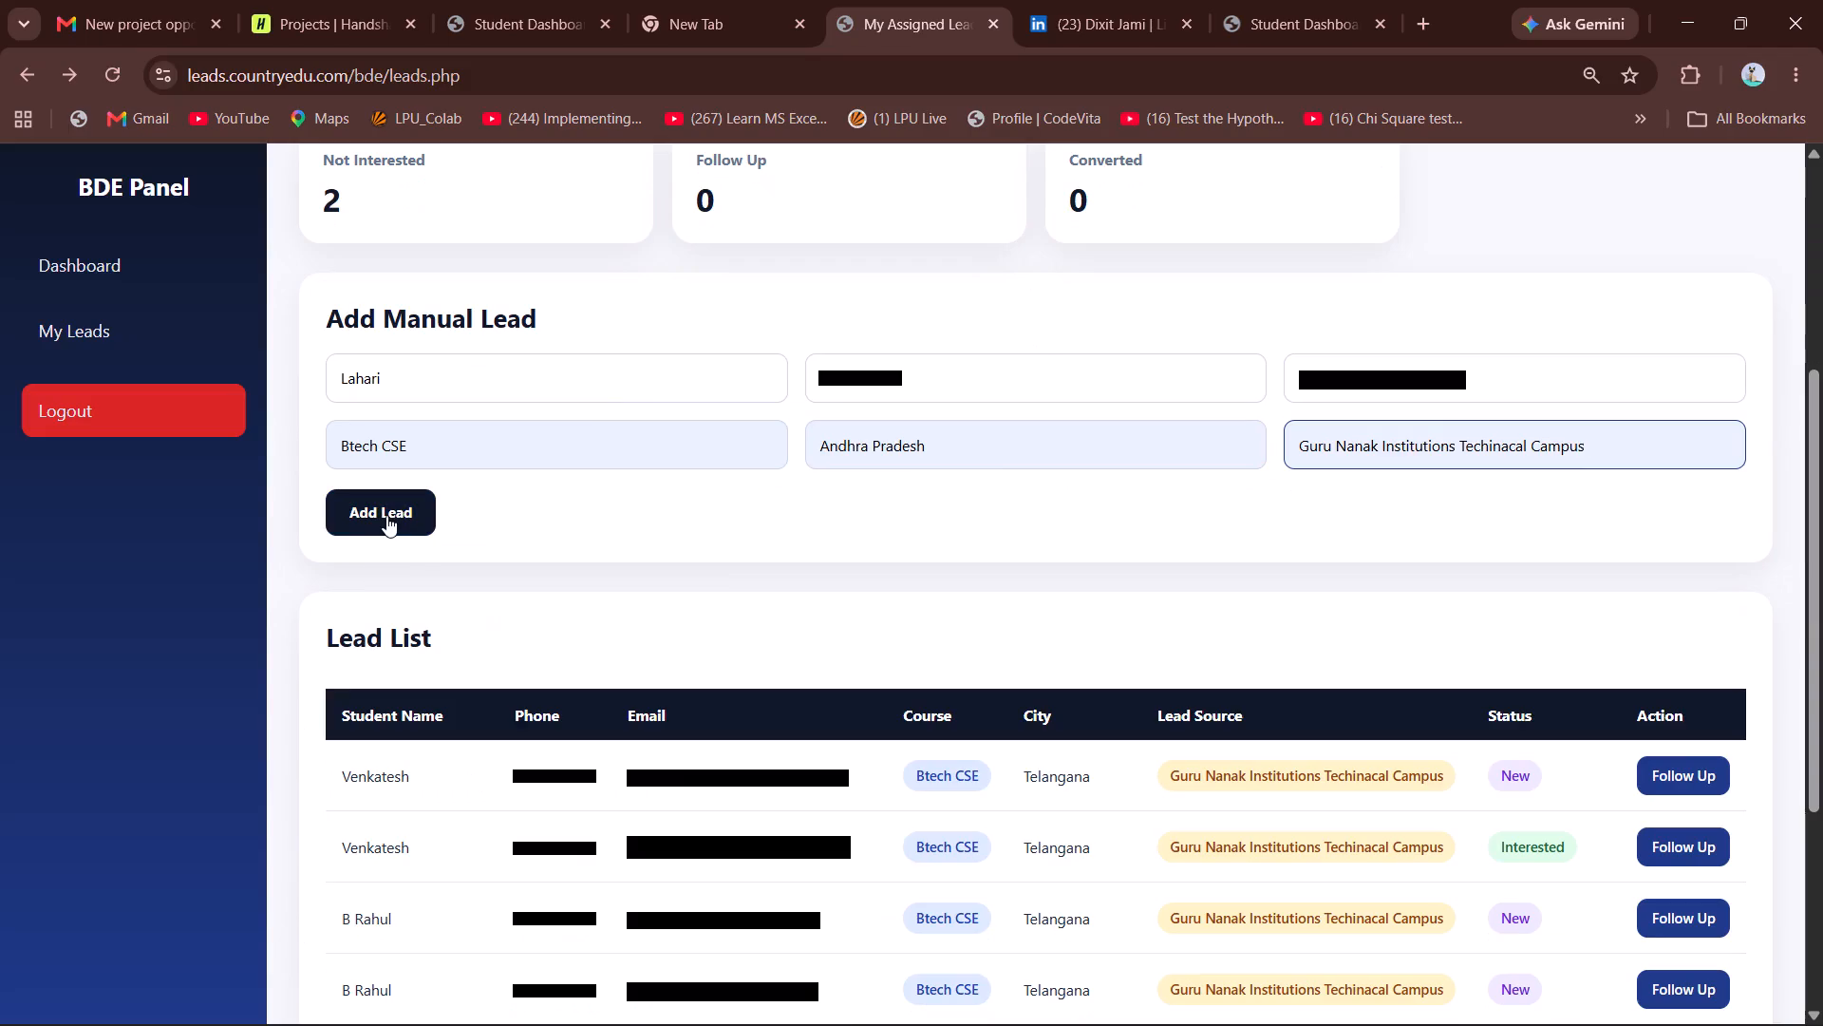
pyautogui.click(386, 514)
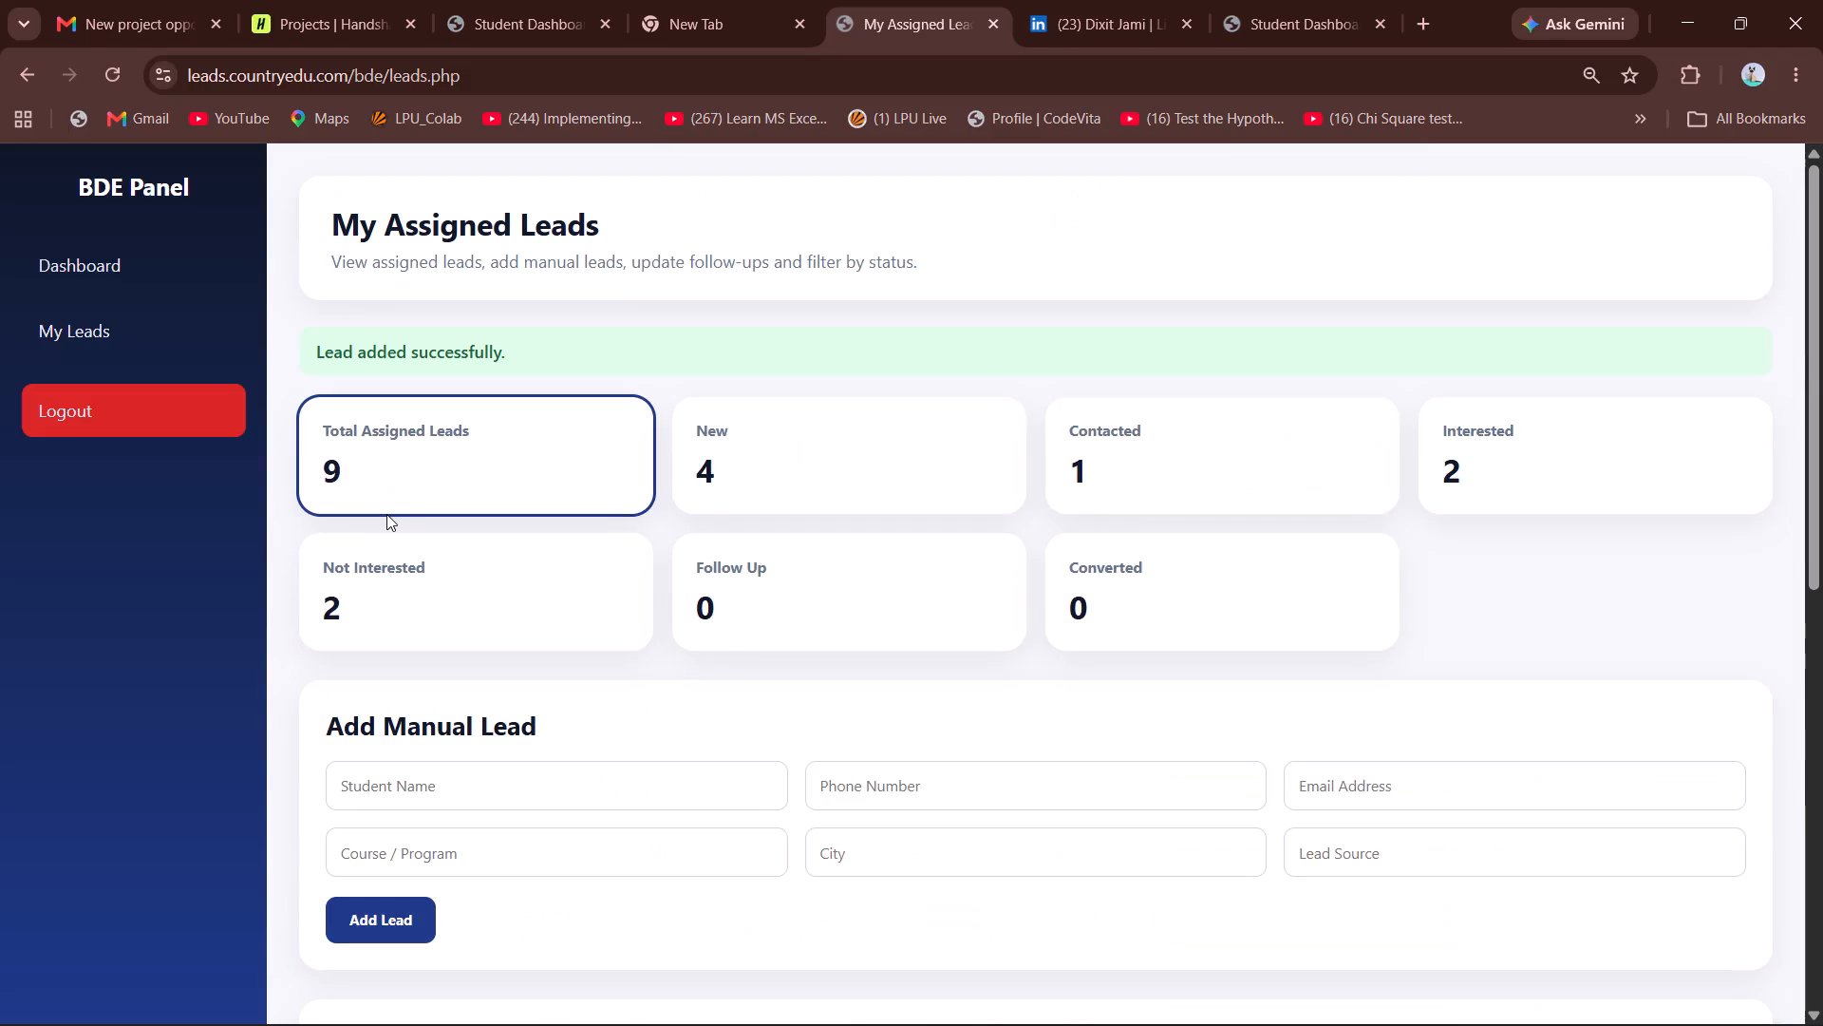
# Open the follow-up page for the Lahari lead and write the remark "I need to call her after 2pm".
pyautogui.scroll(-3, 724, 550)
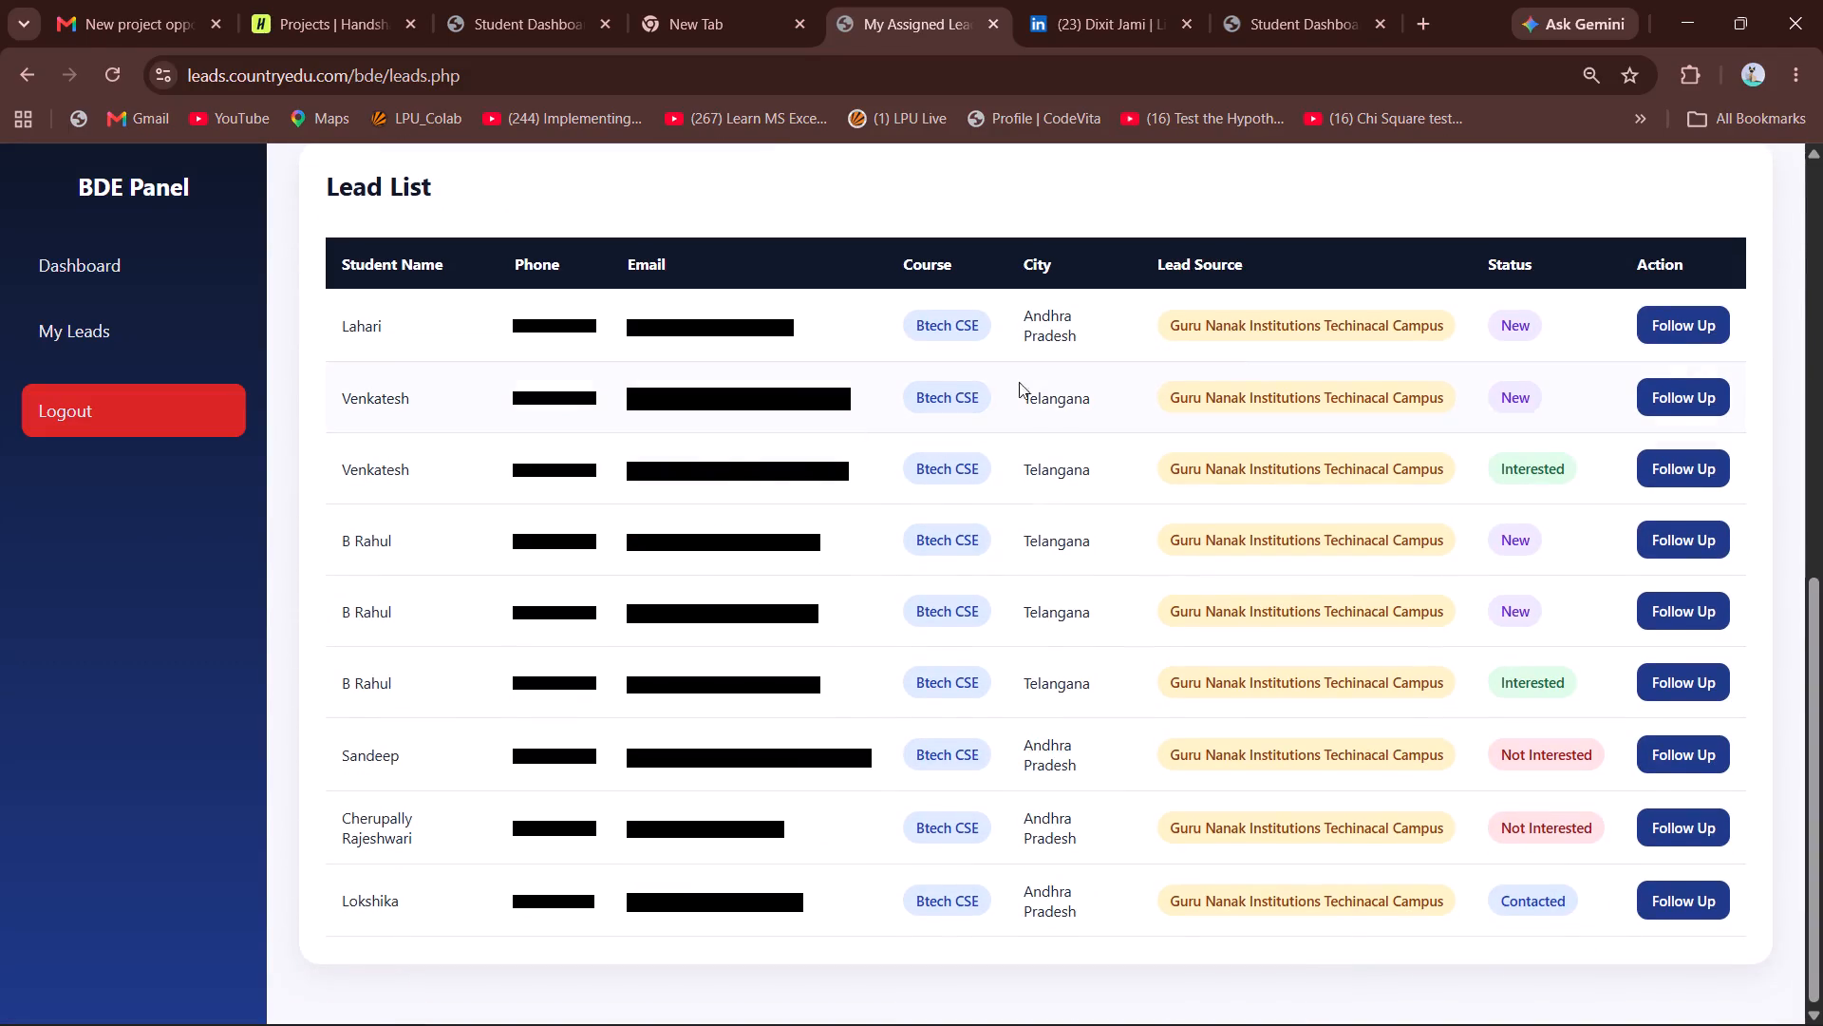
pyautogui.click(1688, 331)
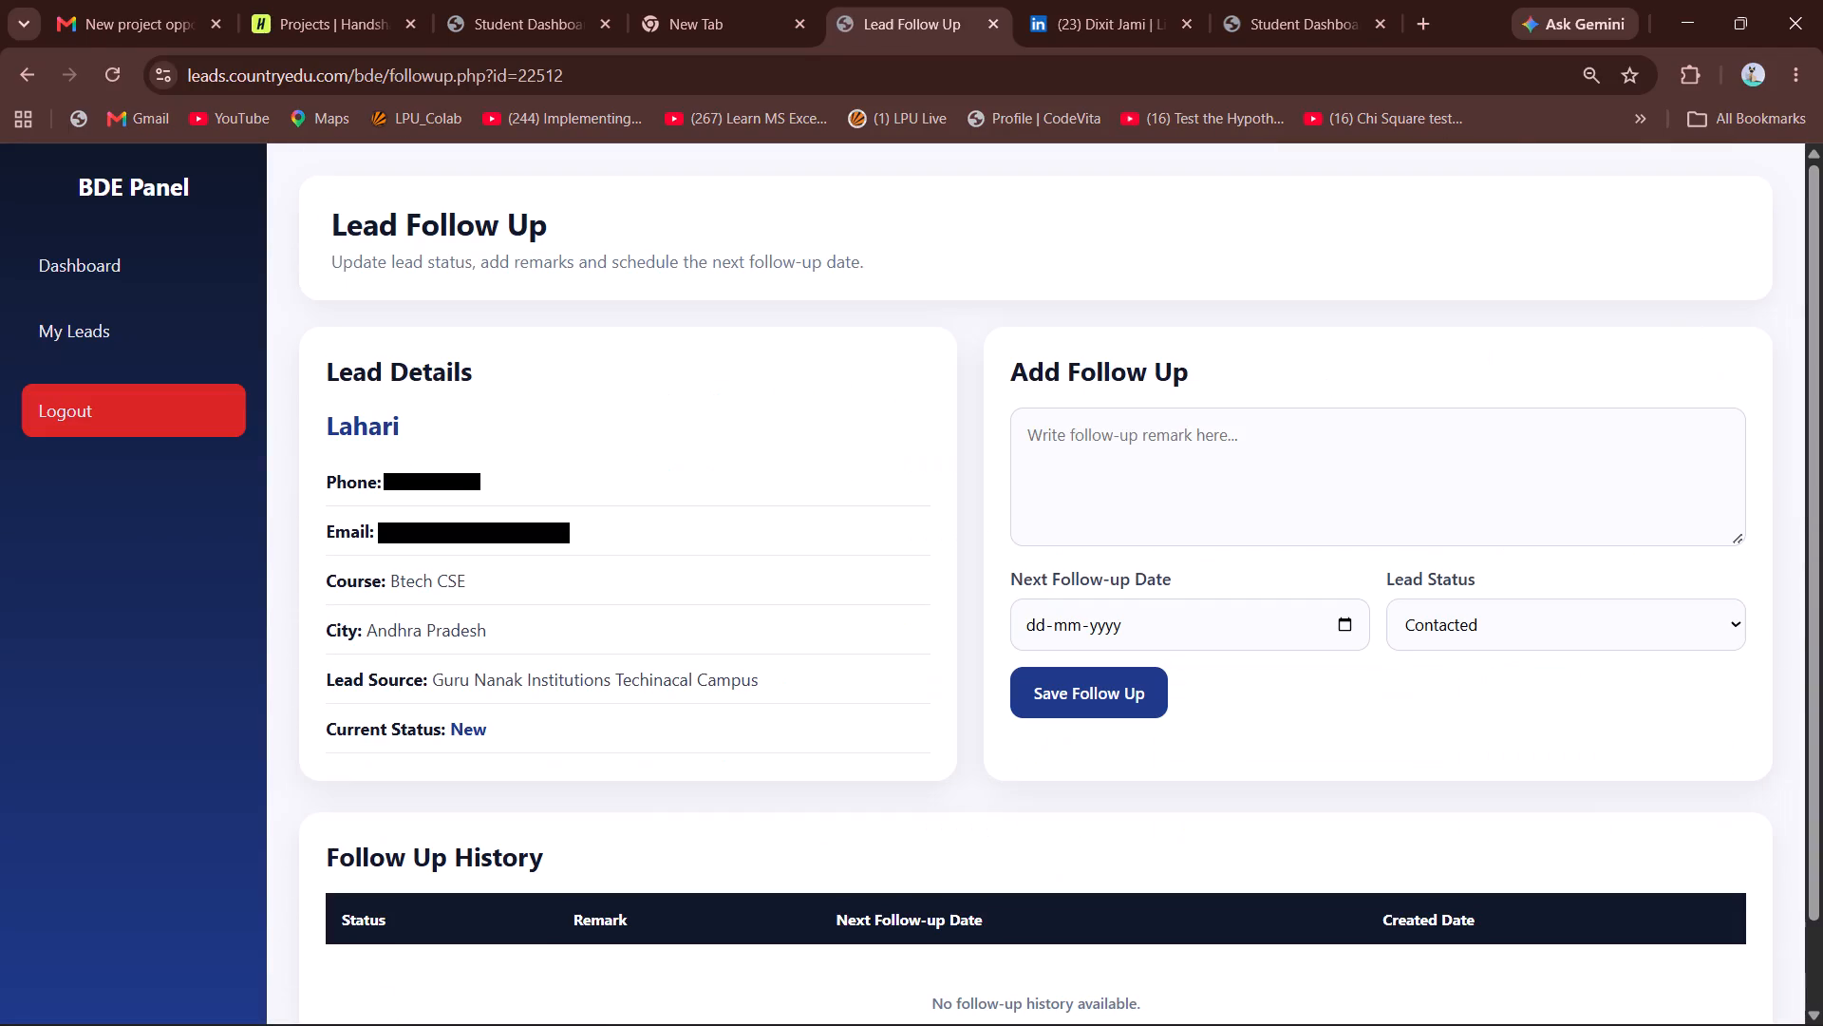
pyautogui.click(1256, 465)
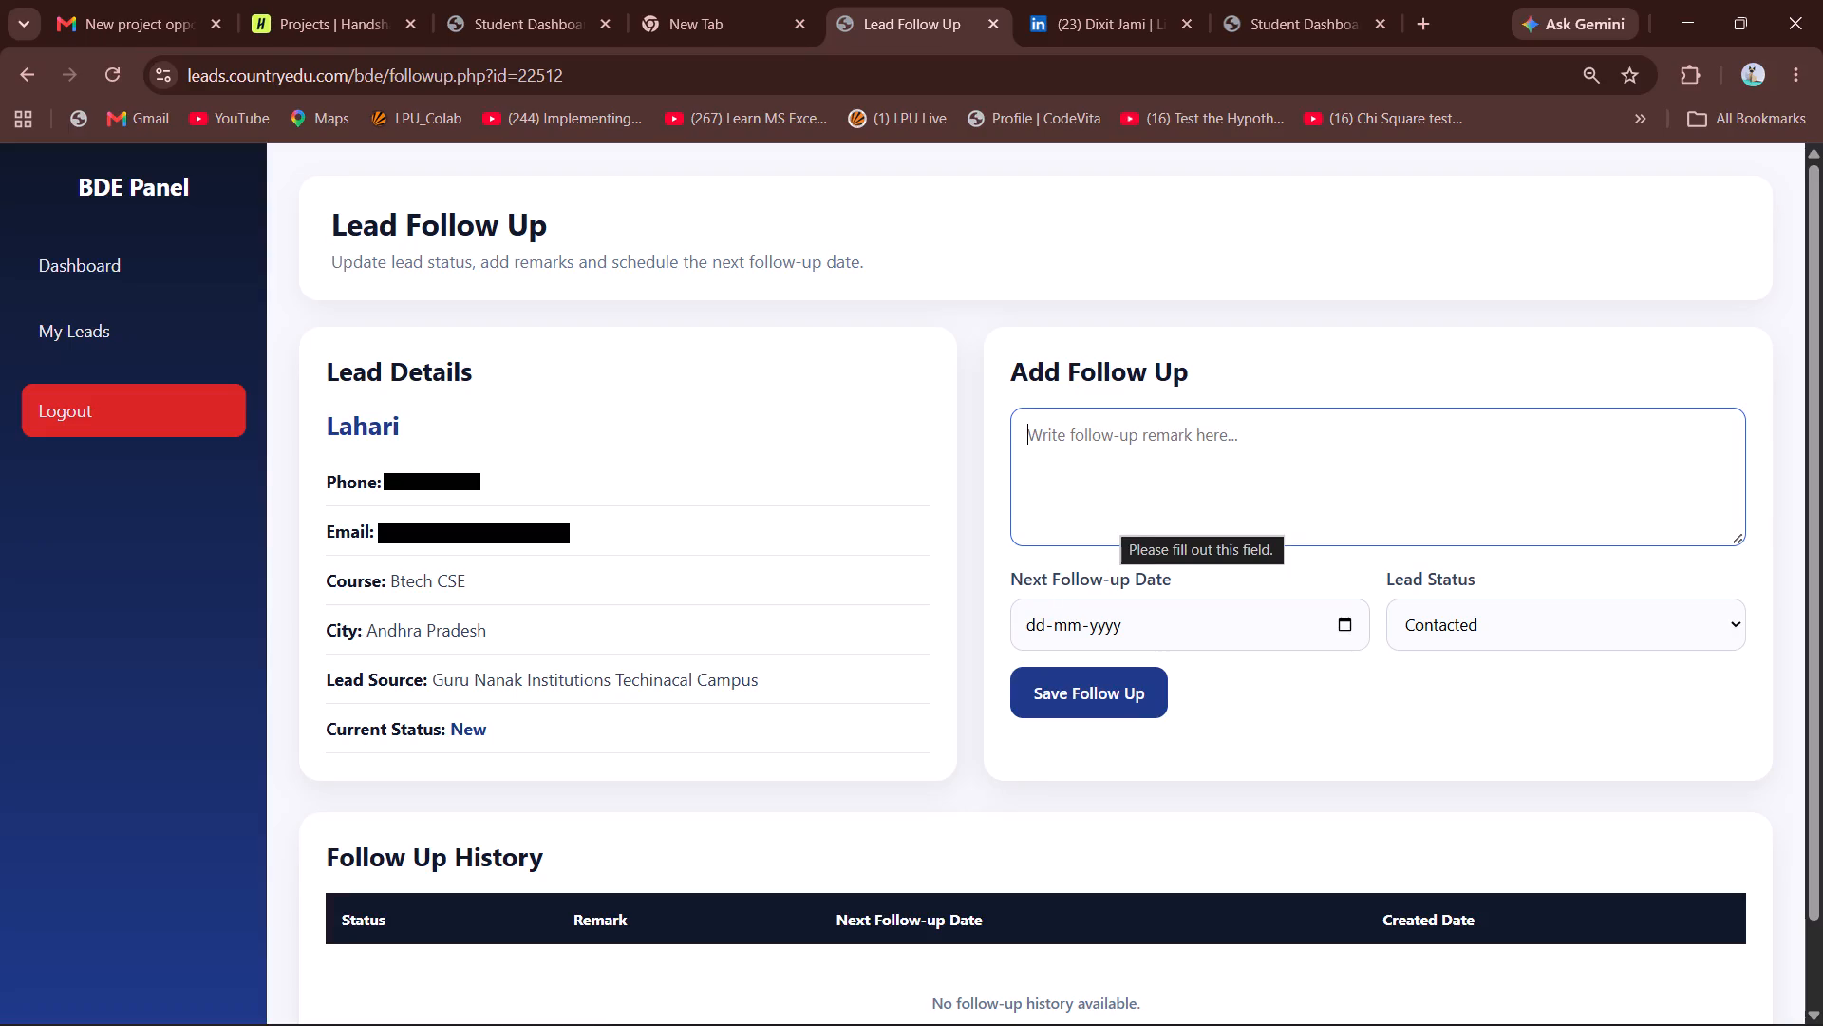
pyautogui.scroll(-3, 1108, 517)
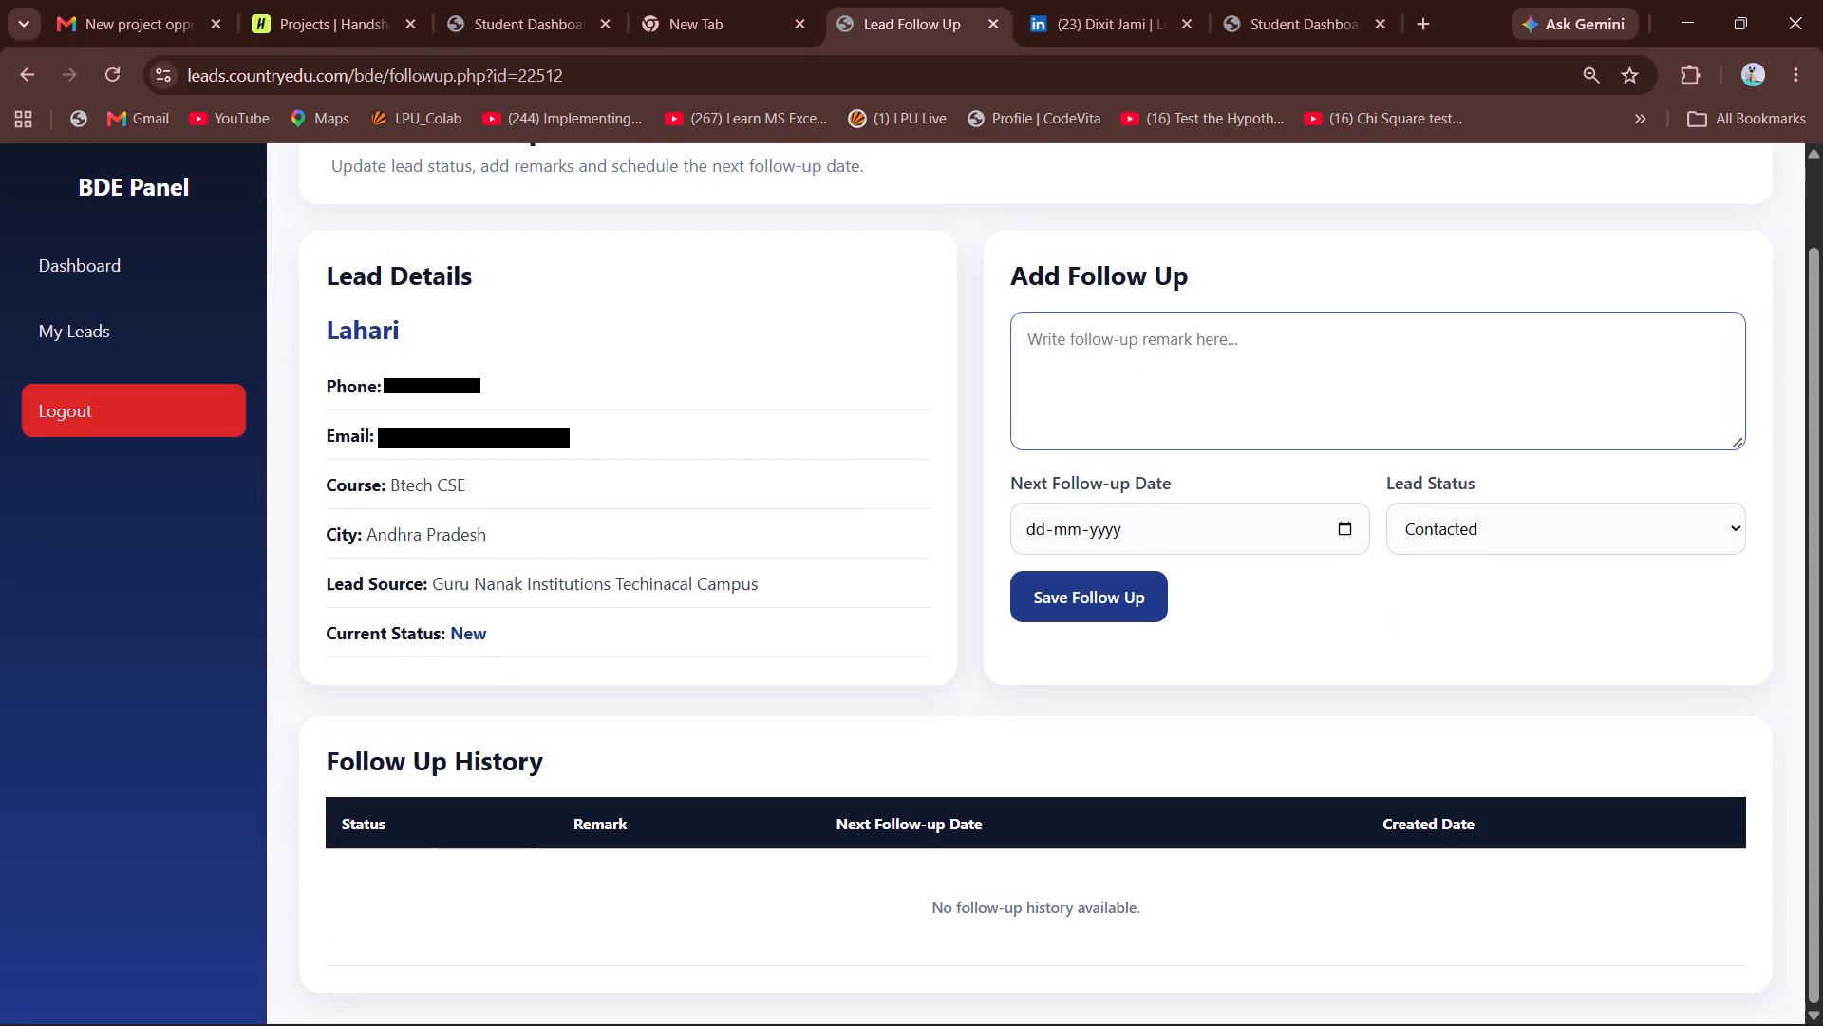
pyautogui.scroll(2, 1108, 517)
pyautogui.scroll(-2, 1108, 517)
pyautogui.scroll(2, 1108, 517)
pyautogui.scroll(-2, 1108, 517)
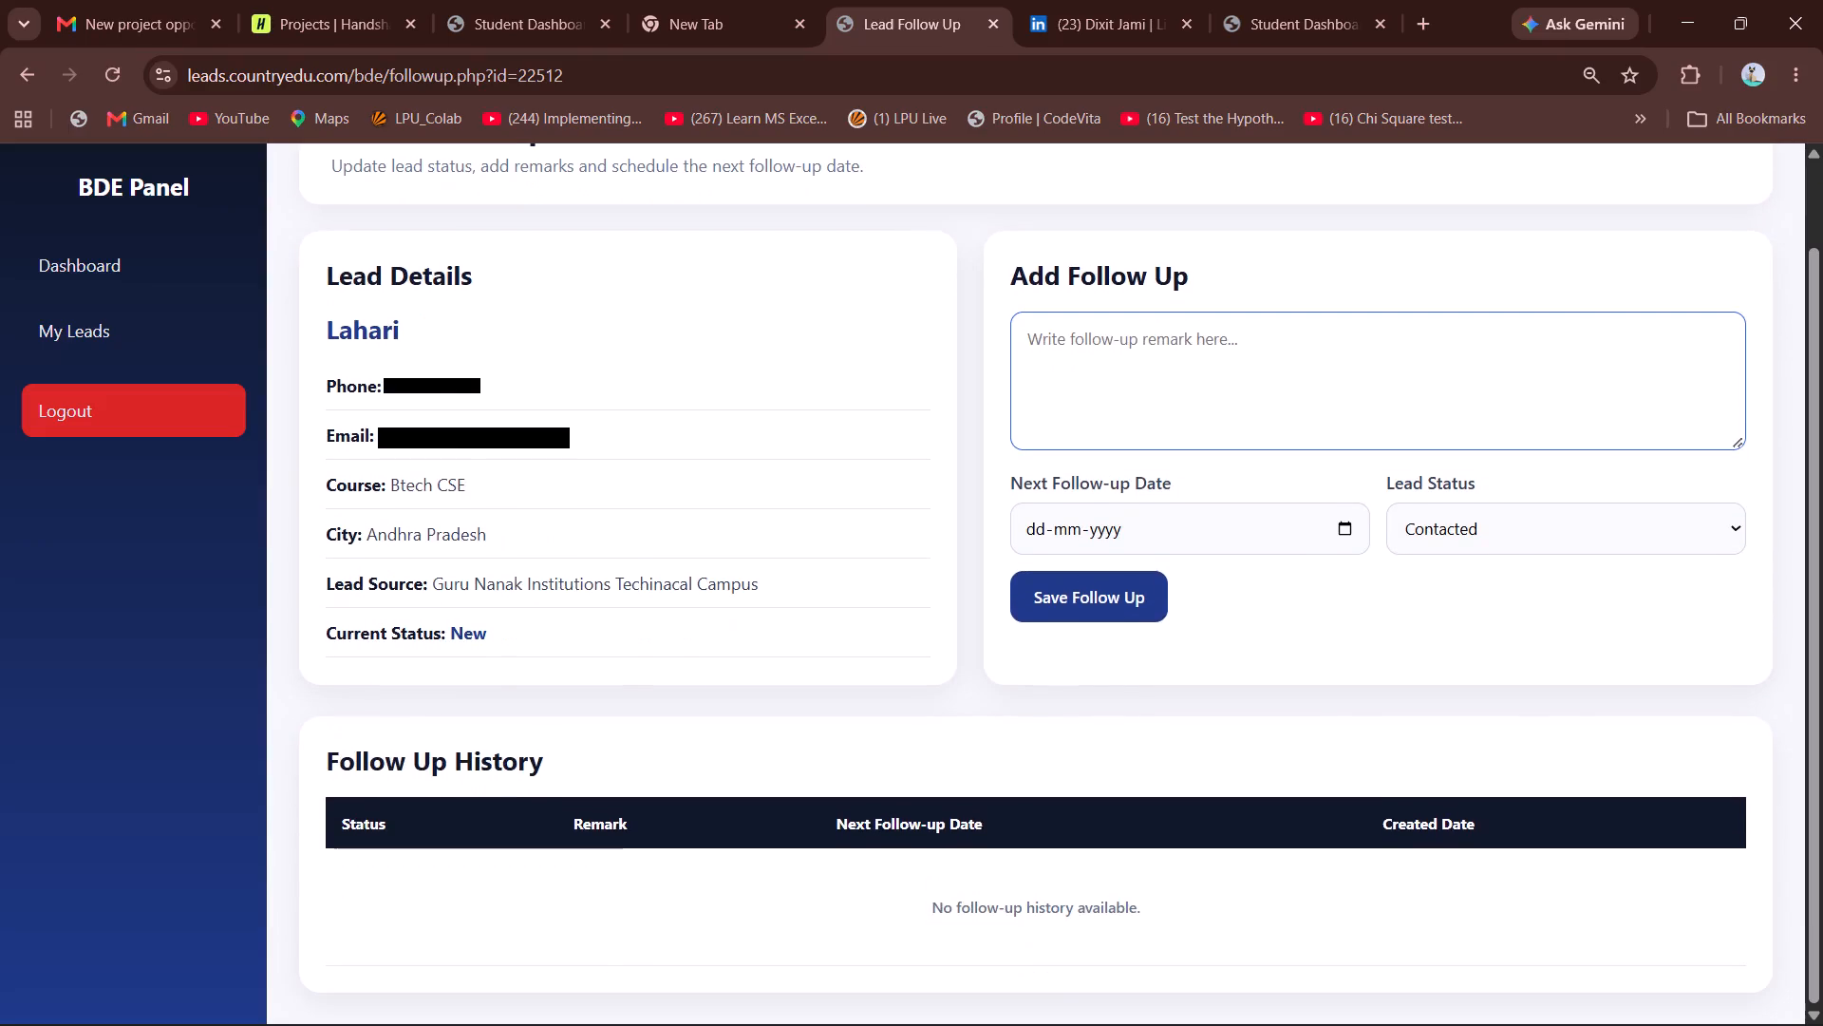
pyautogui.click(1081, 375)
pyautogui.hotkey('shift', 'i')
pyautogui.press('space')
pyautogui.write('need to call her af')
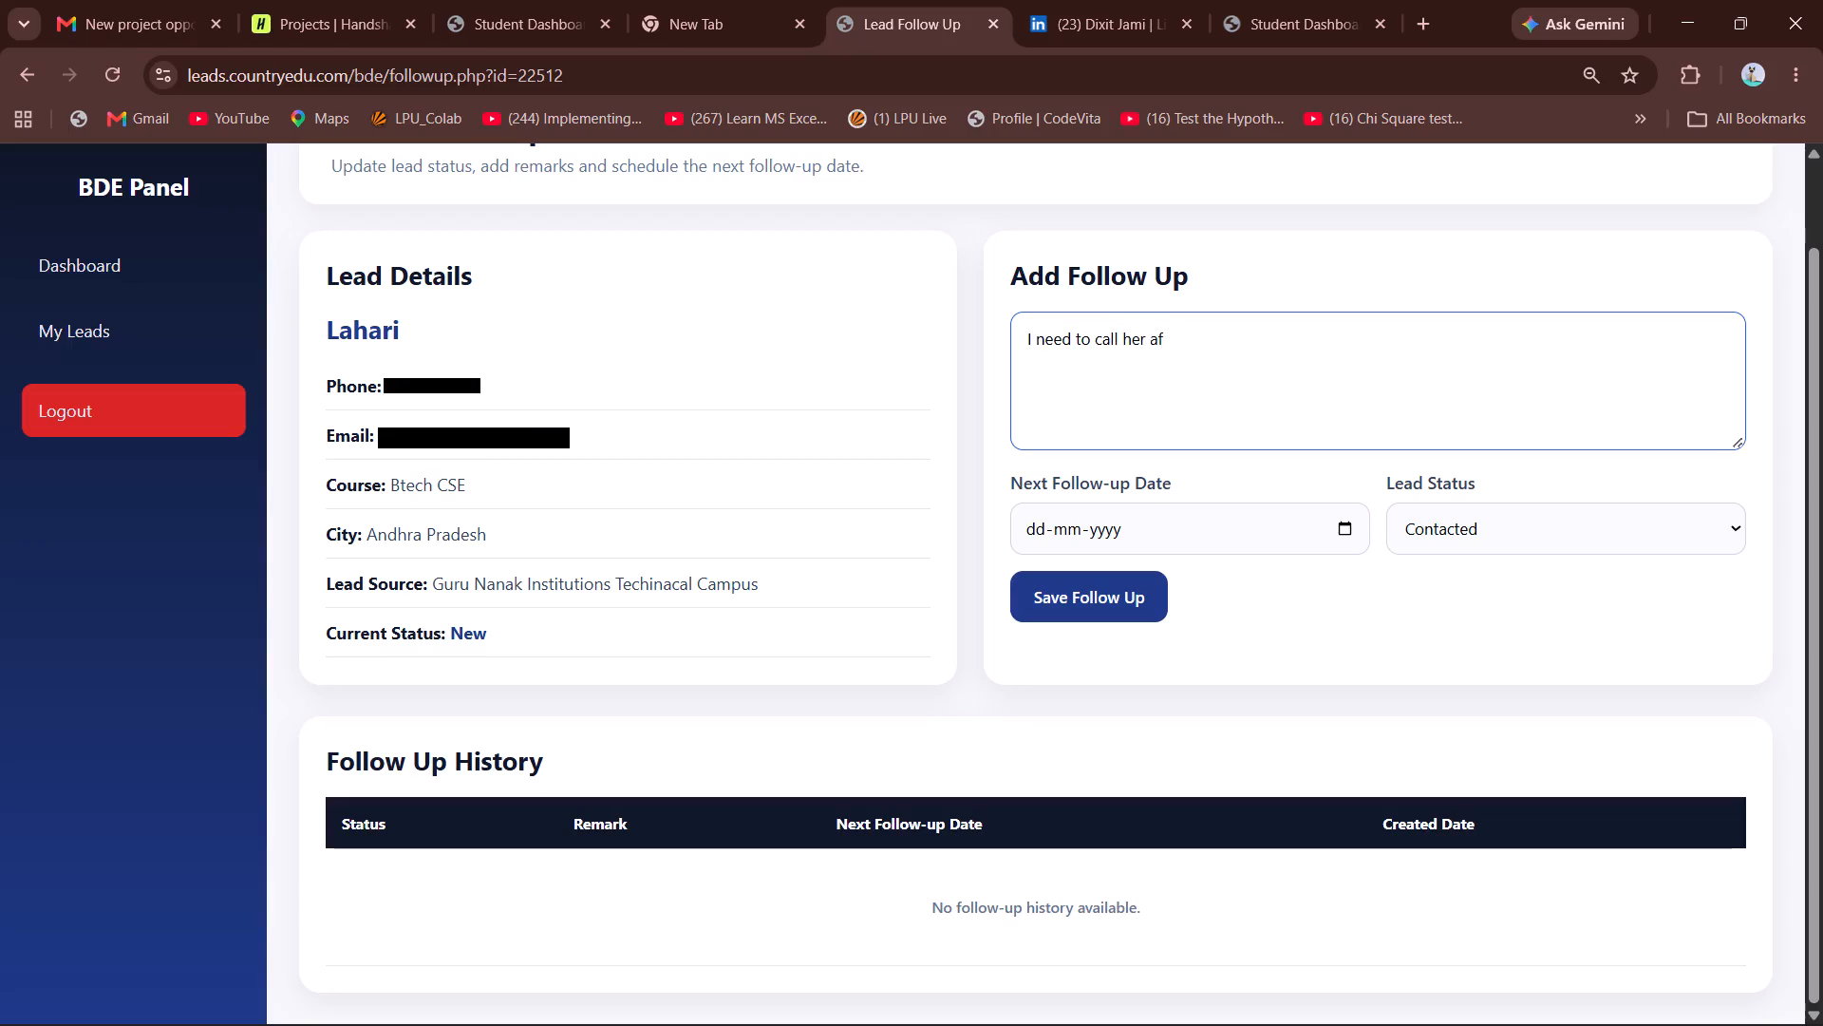
pyautogui.write('ter')
pyautogui.press('space')
pyautogui.press('2')
pyautogui.write('pm')
# Set Lahari's next follow-up date to 31-10-2026 and lead status to Interested, and save the follow-up.
pyautogui.click(1329, 521)
pyautogui.click(1334, 522)
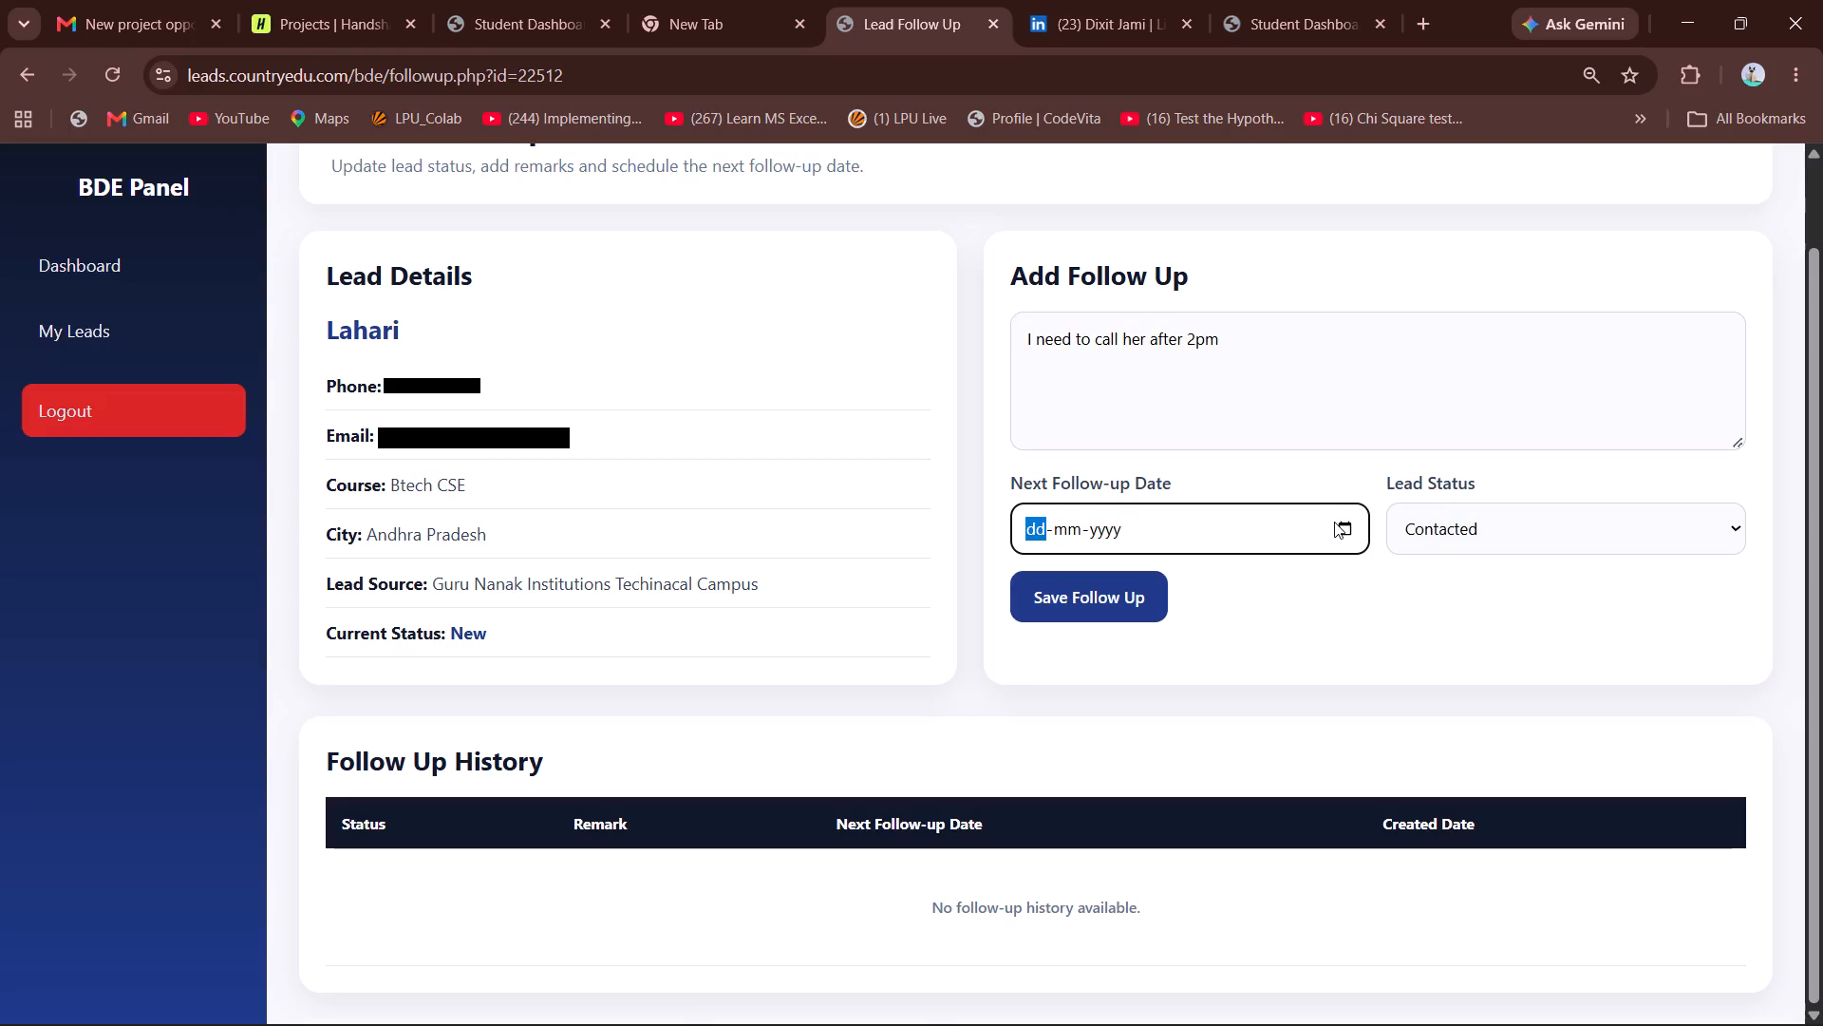
pyautogui.click(1357, 536)
pyautogui.click(1350, 532)
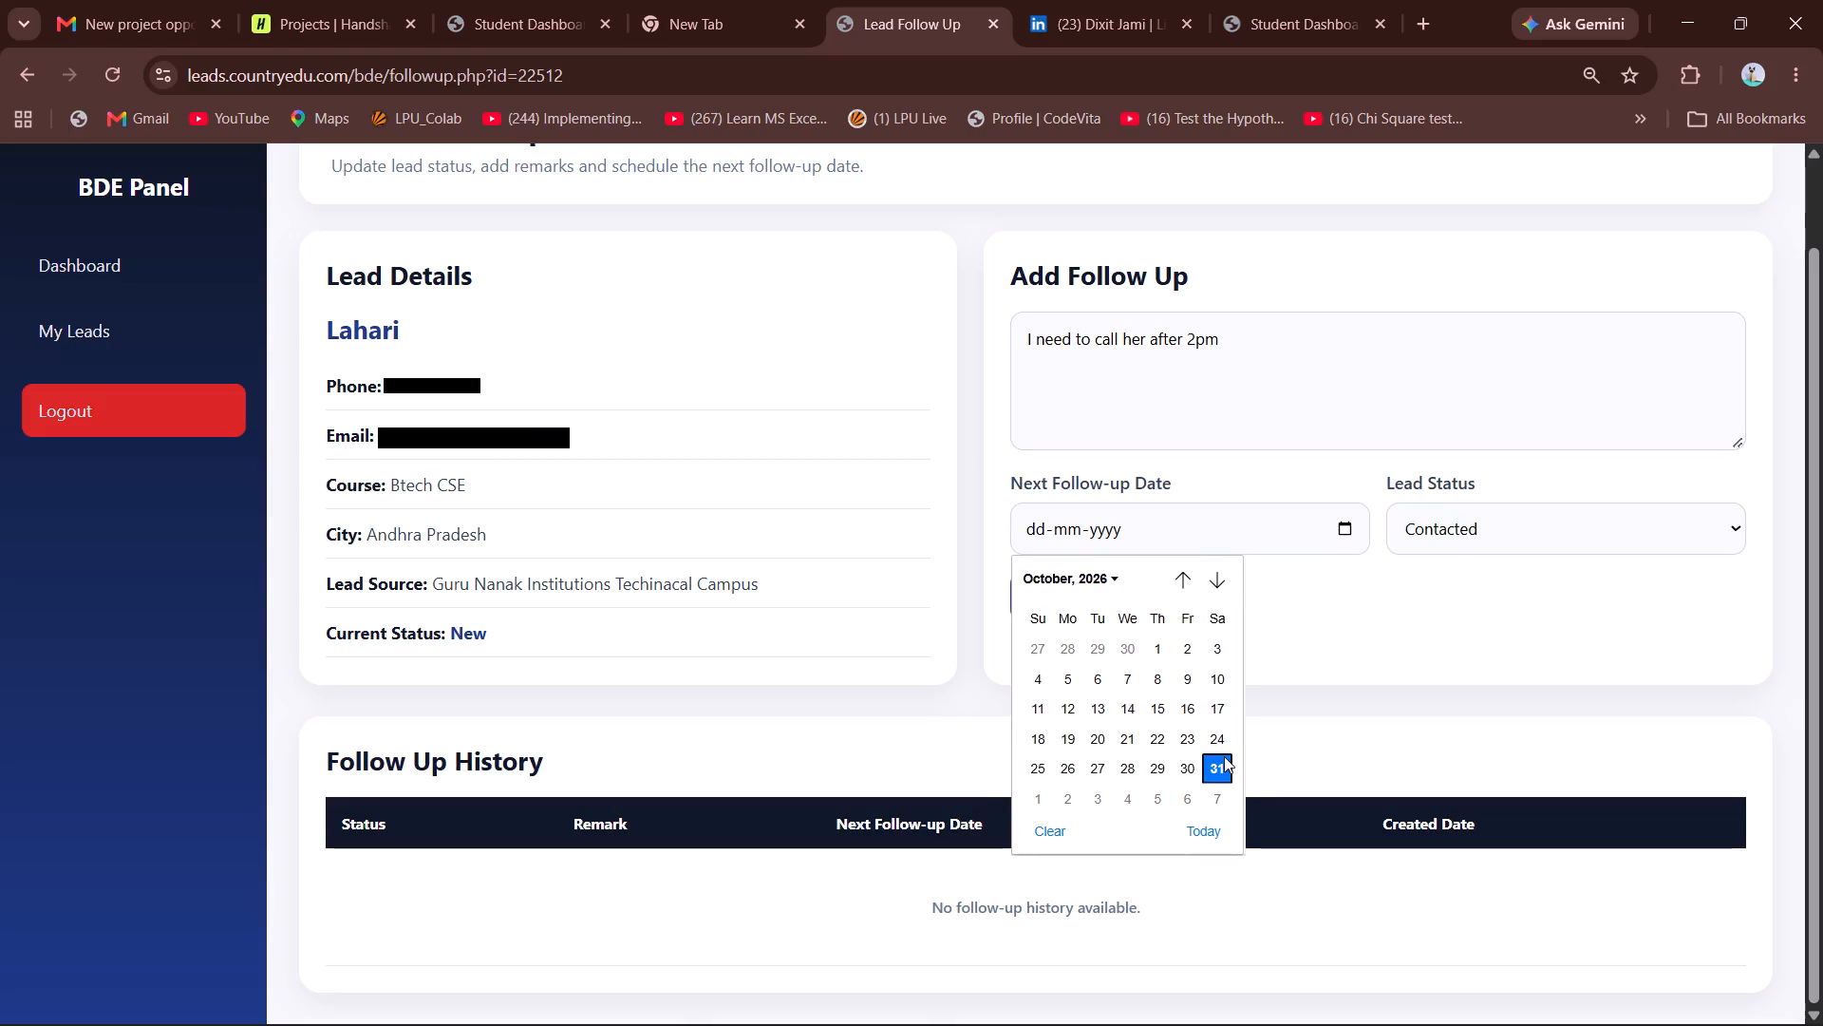
pyautogui.click(1224, 756)
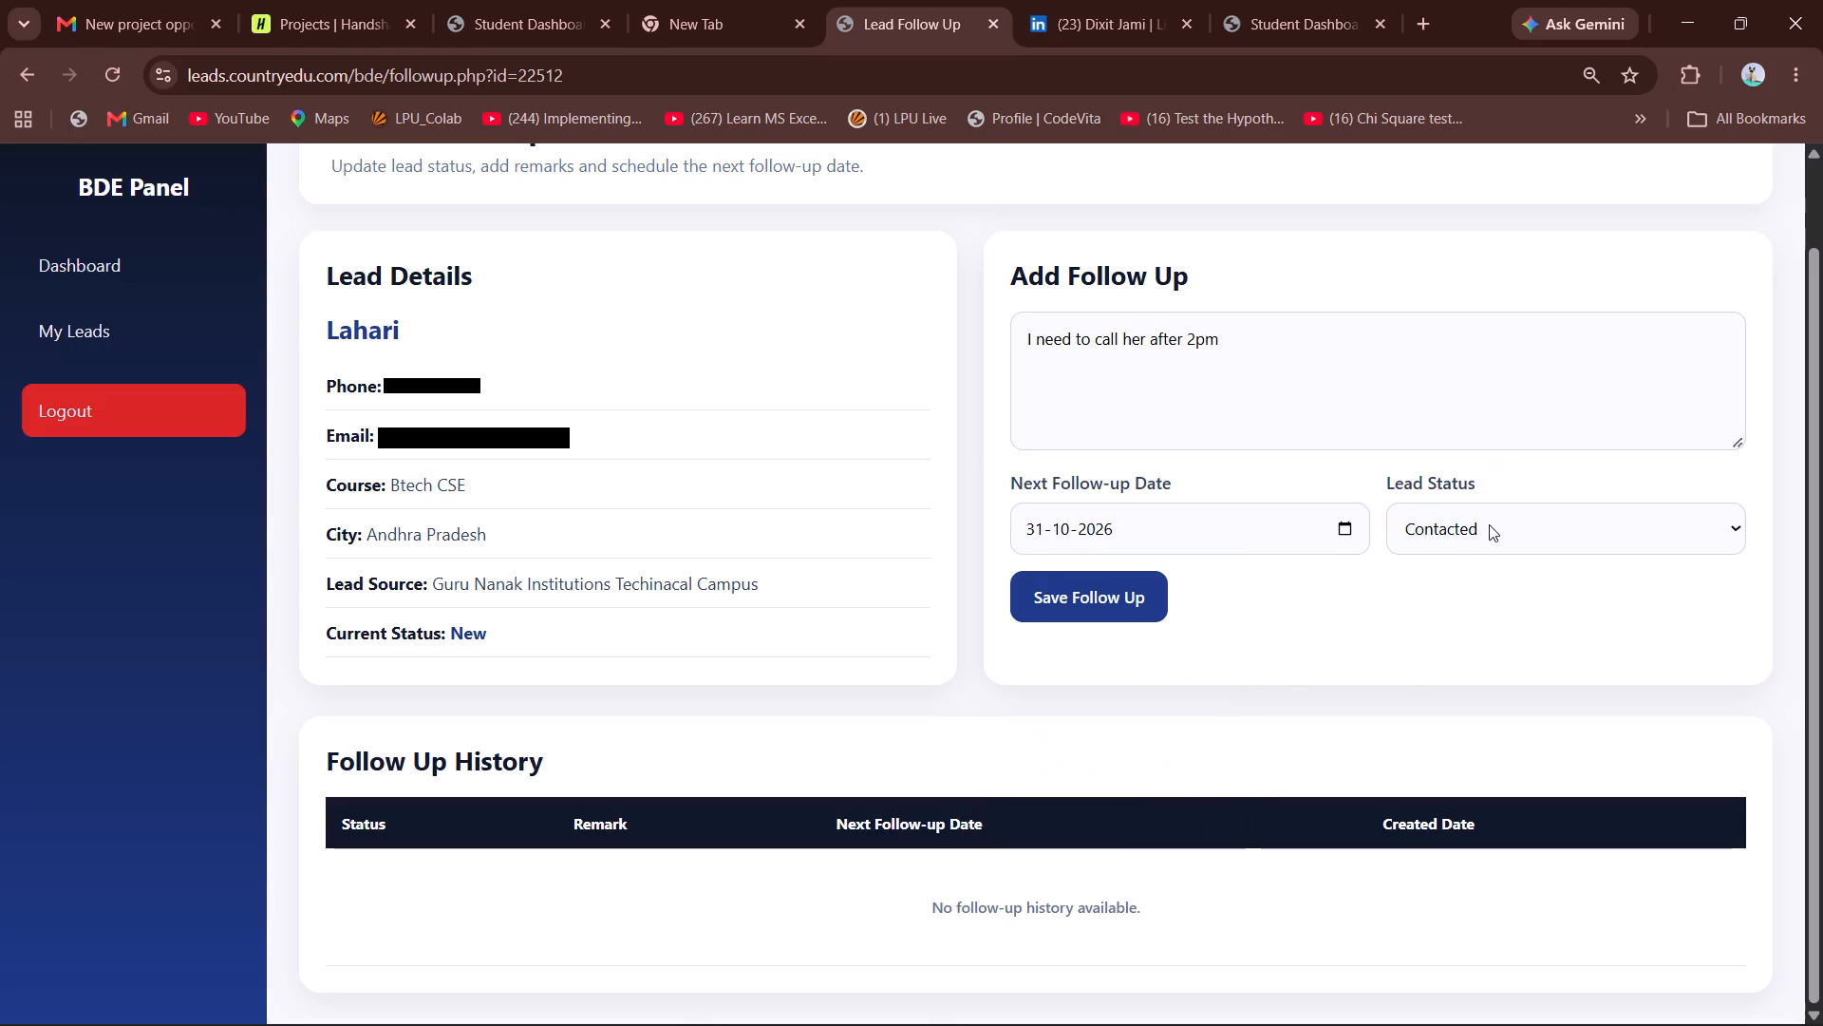
pyautogui.click(1489, 524)
pyautogui.click(1469, 600)
pyautogui.click(1139, 578)
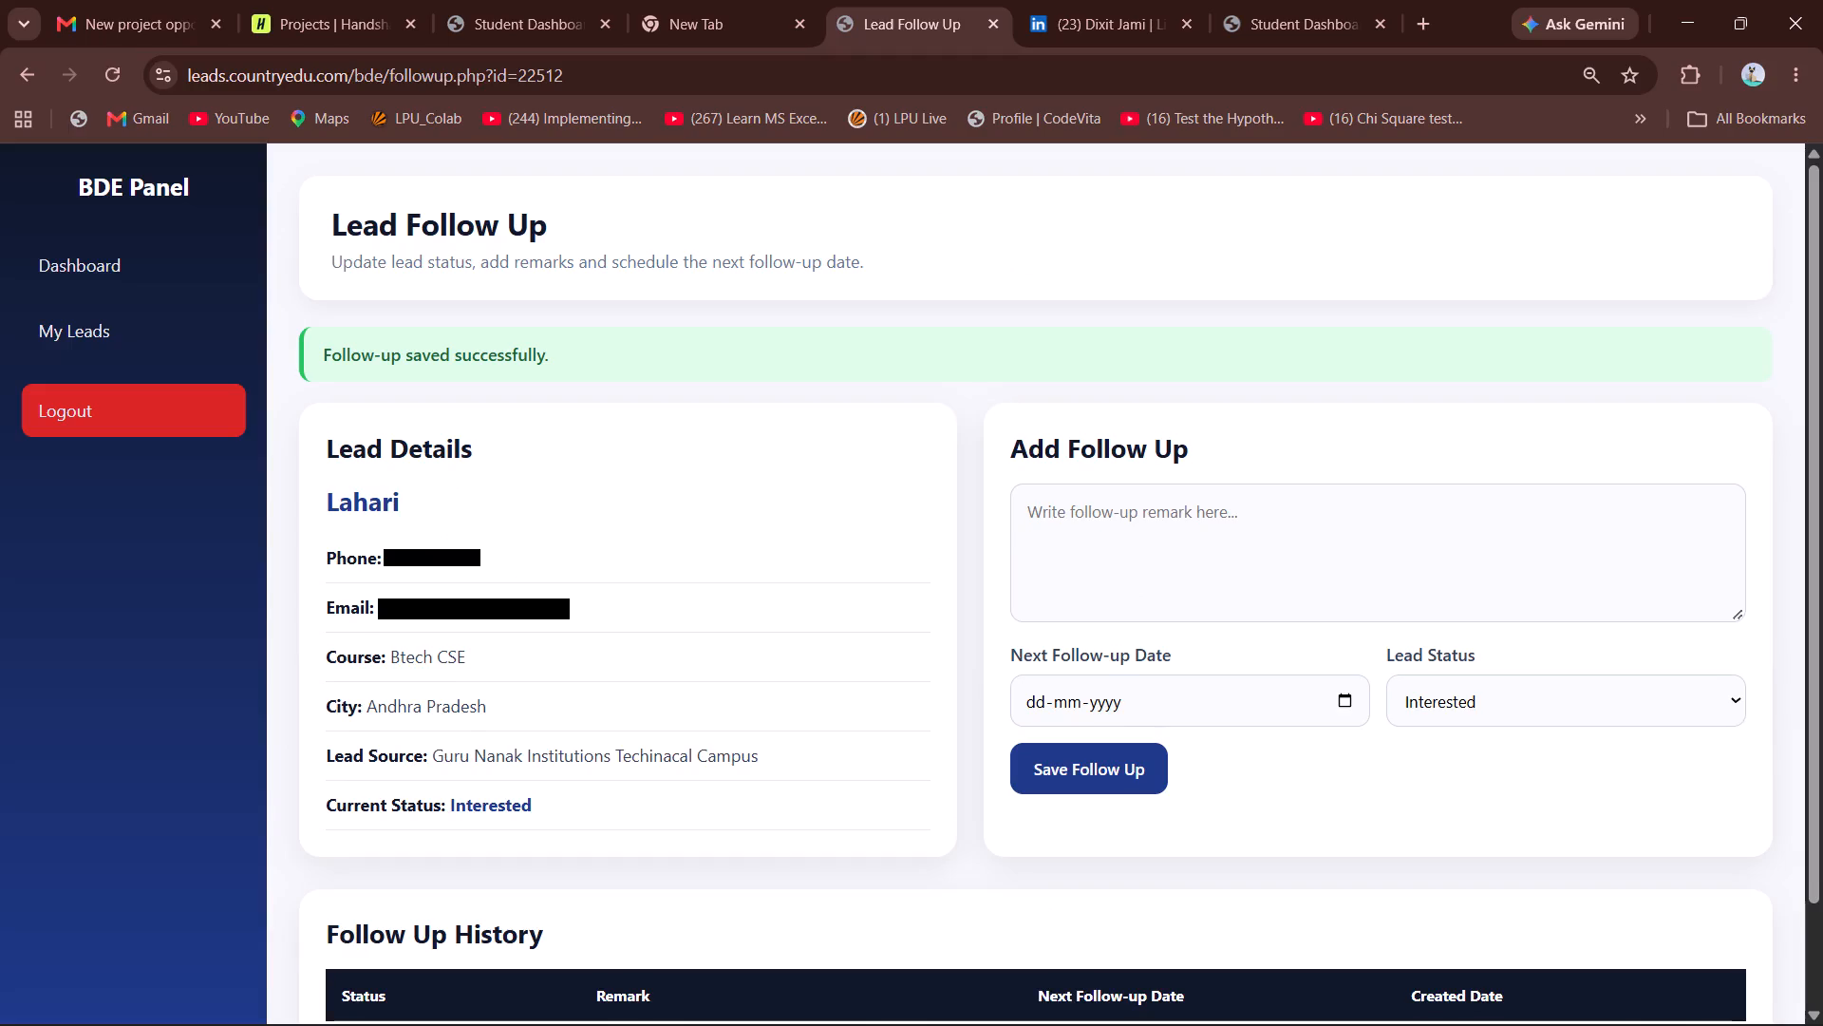
pyautogui.scroll(-1, 1156, 551)
pyautogui.scroll(2, 806, 587)
# Return to My Leads and enter the student name Rishik in the Add Manual Lead form.
pyautogui.click(125, 325)
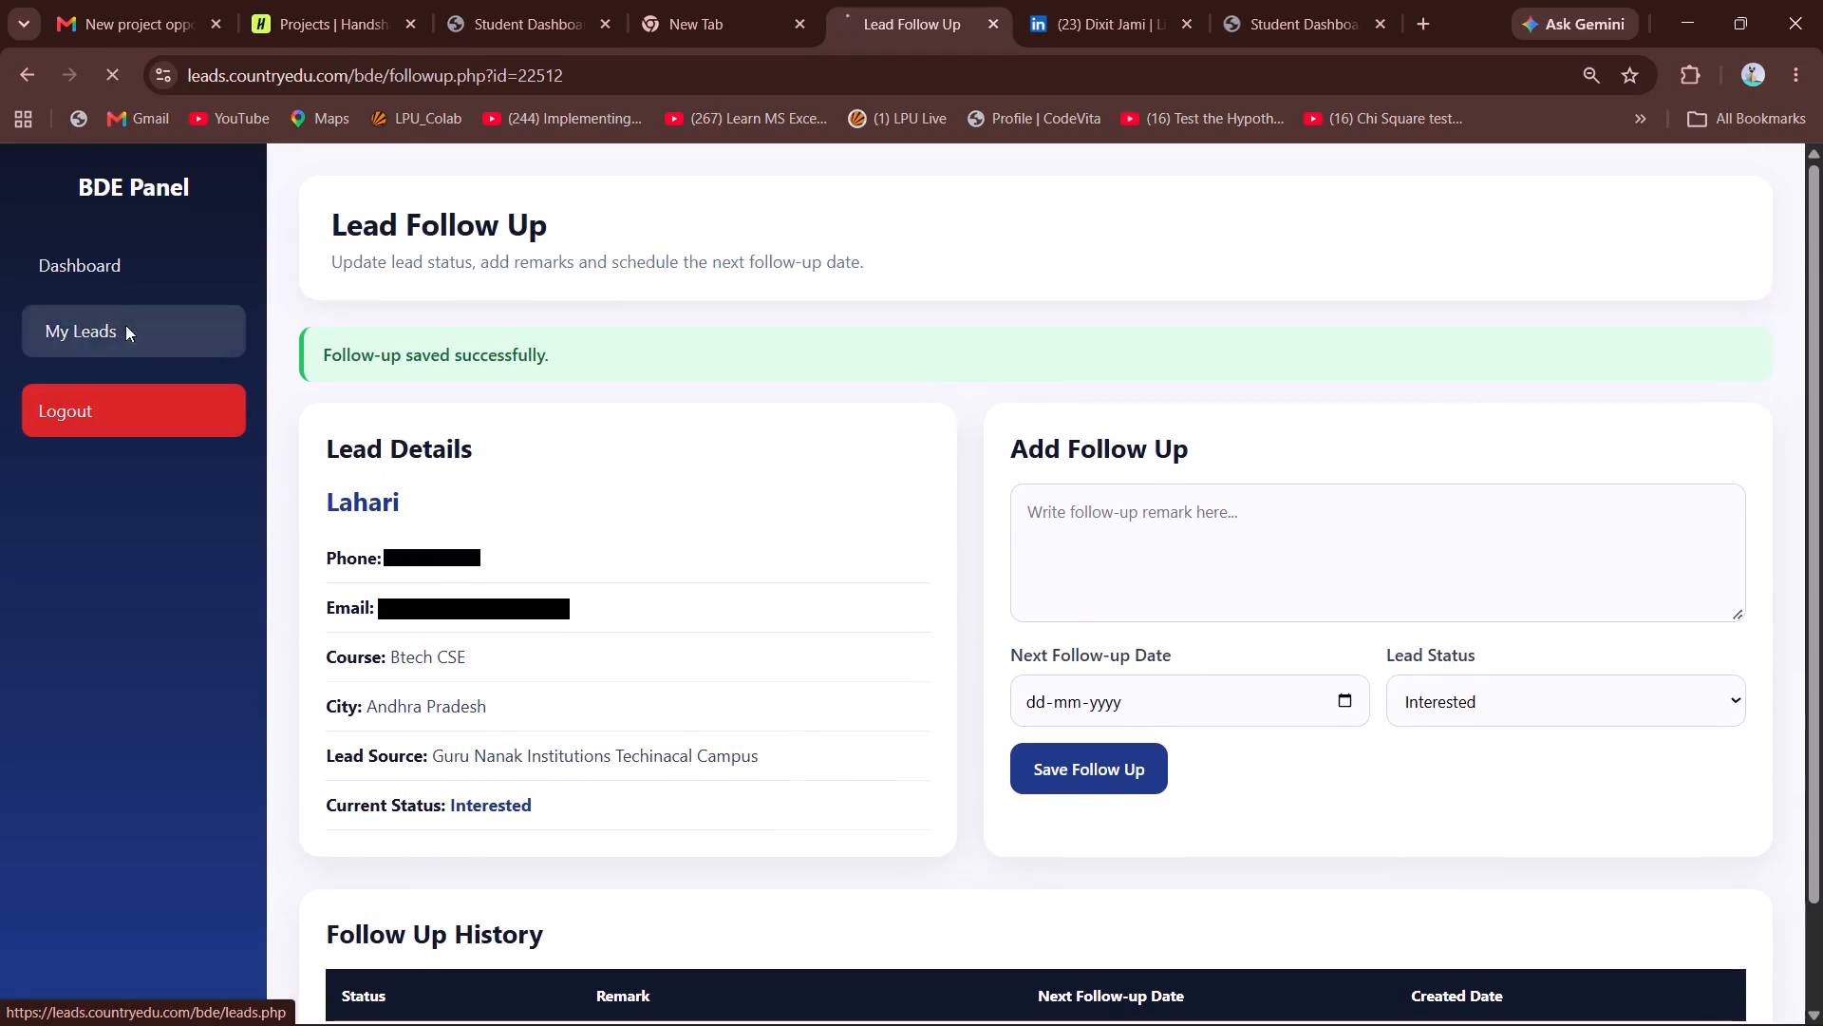
pyautogui.scroll(-4, 1065, 408)
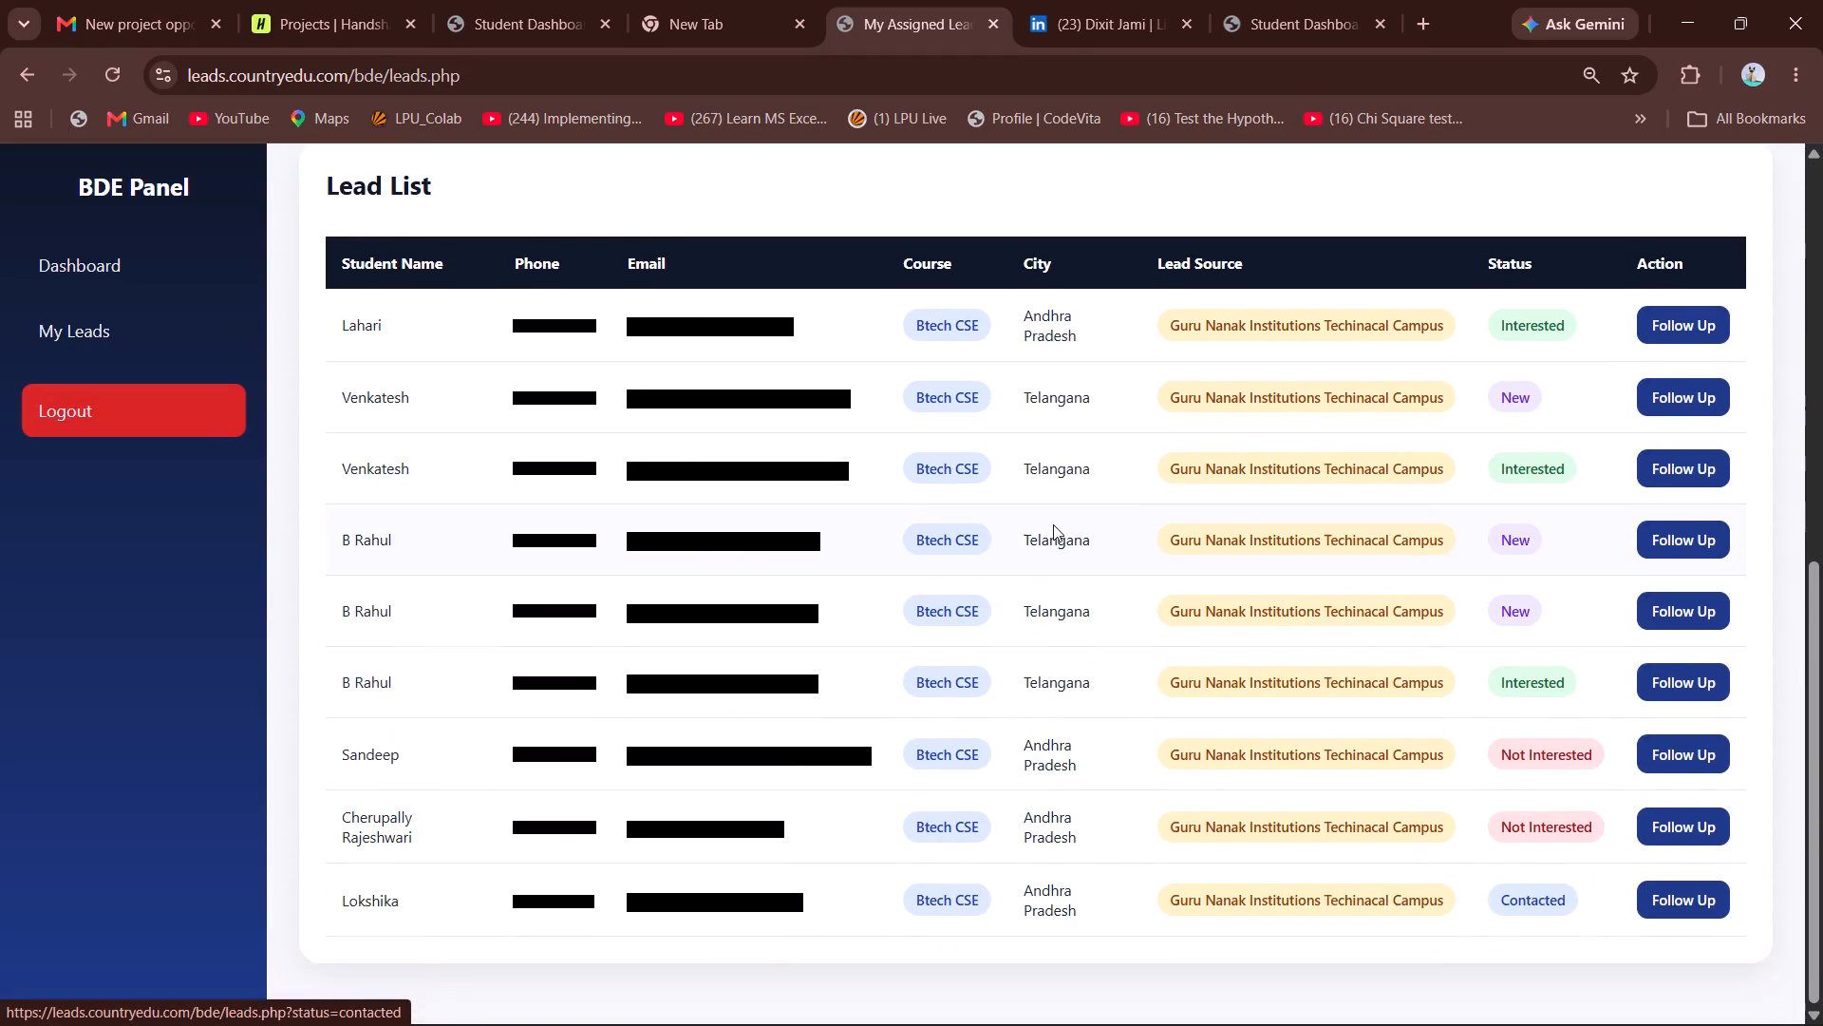
pyautogui.scroll(4, 1053, 524)
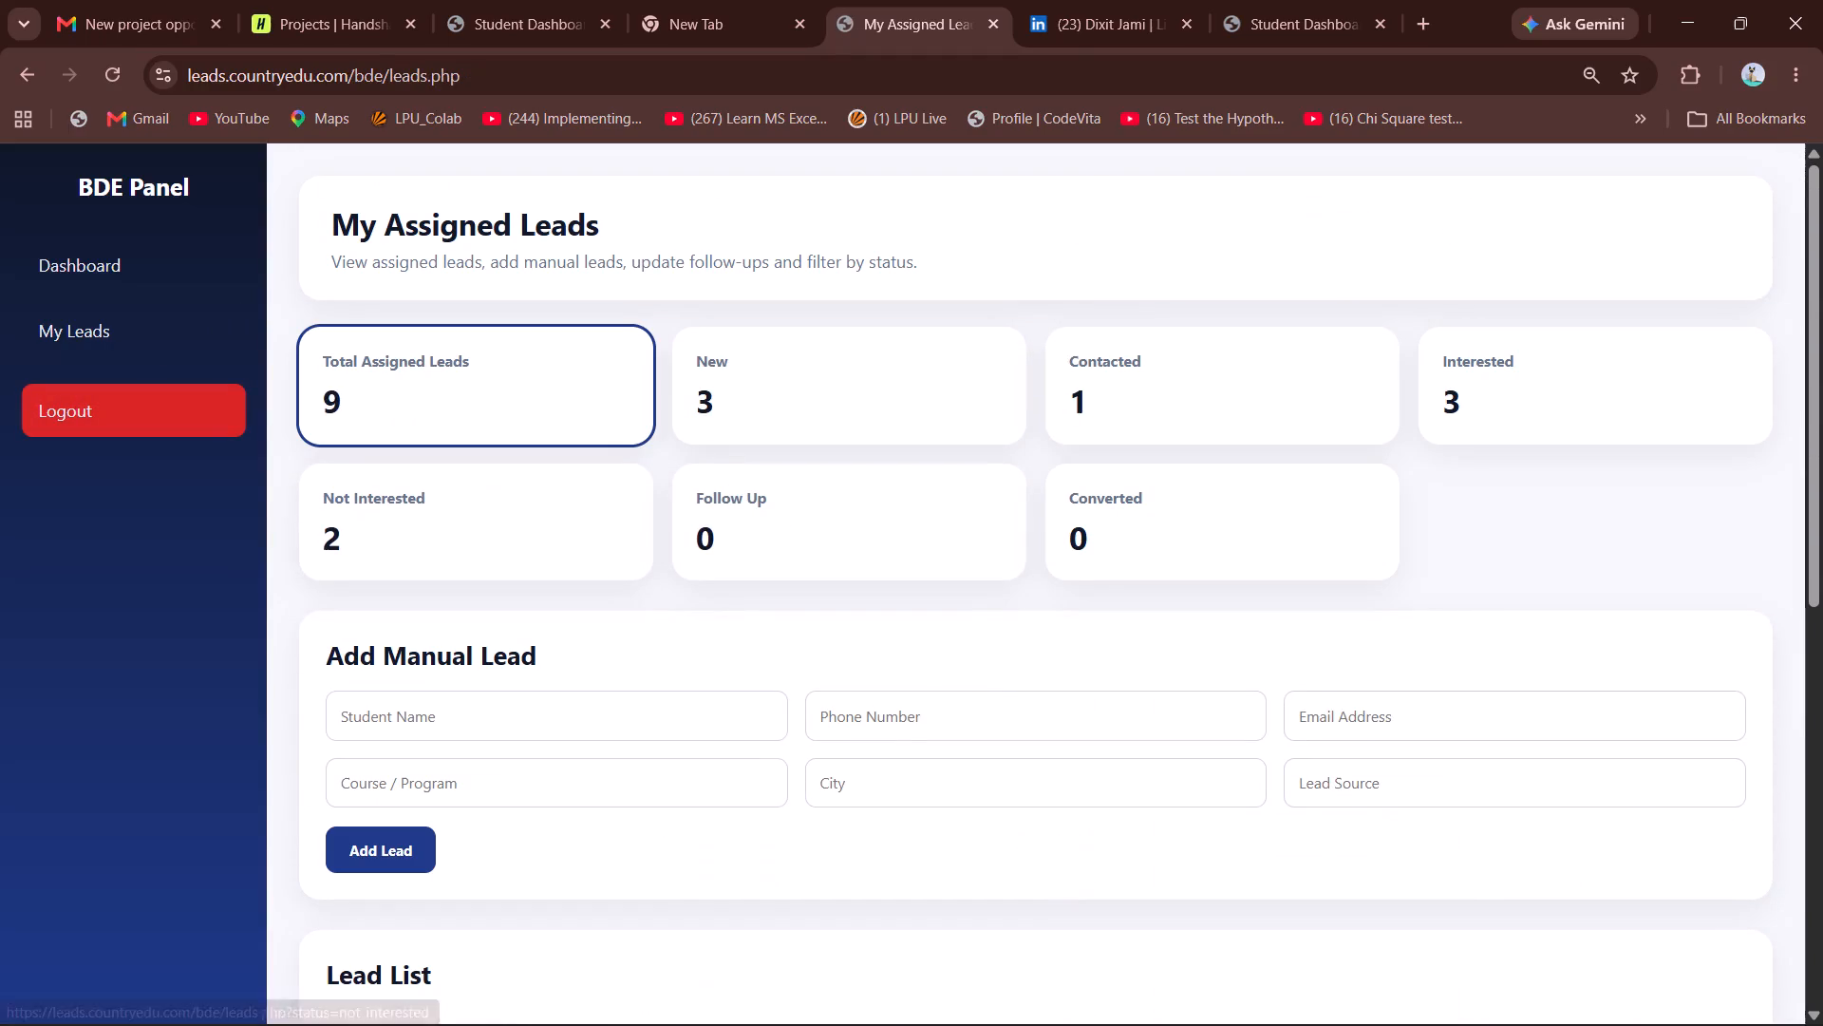
pyautogui.click(485, 724)
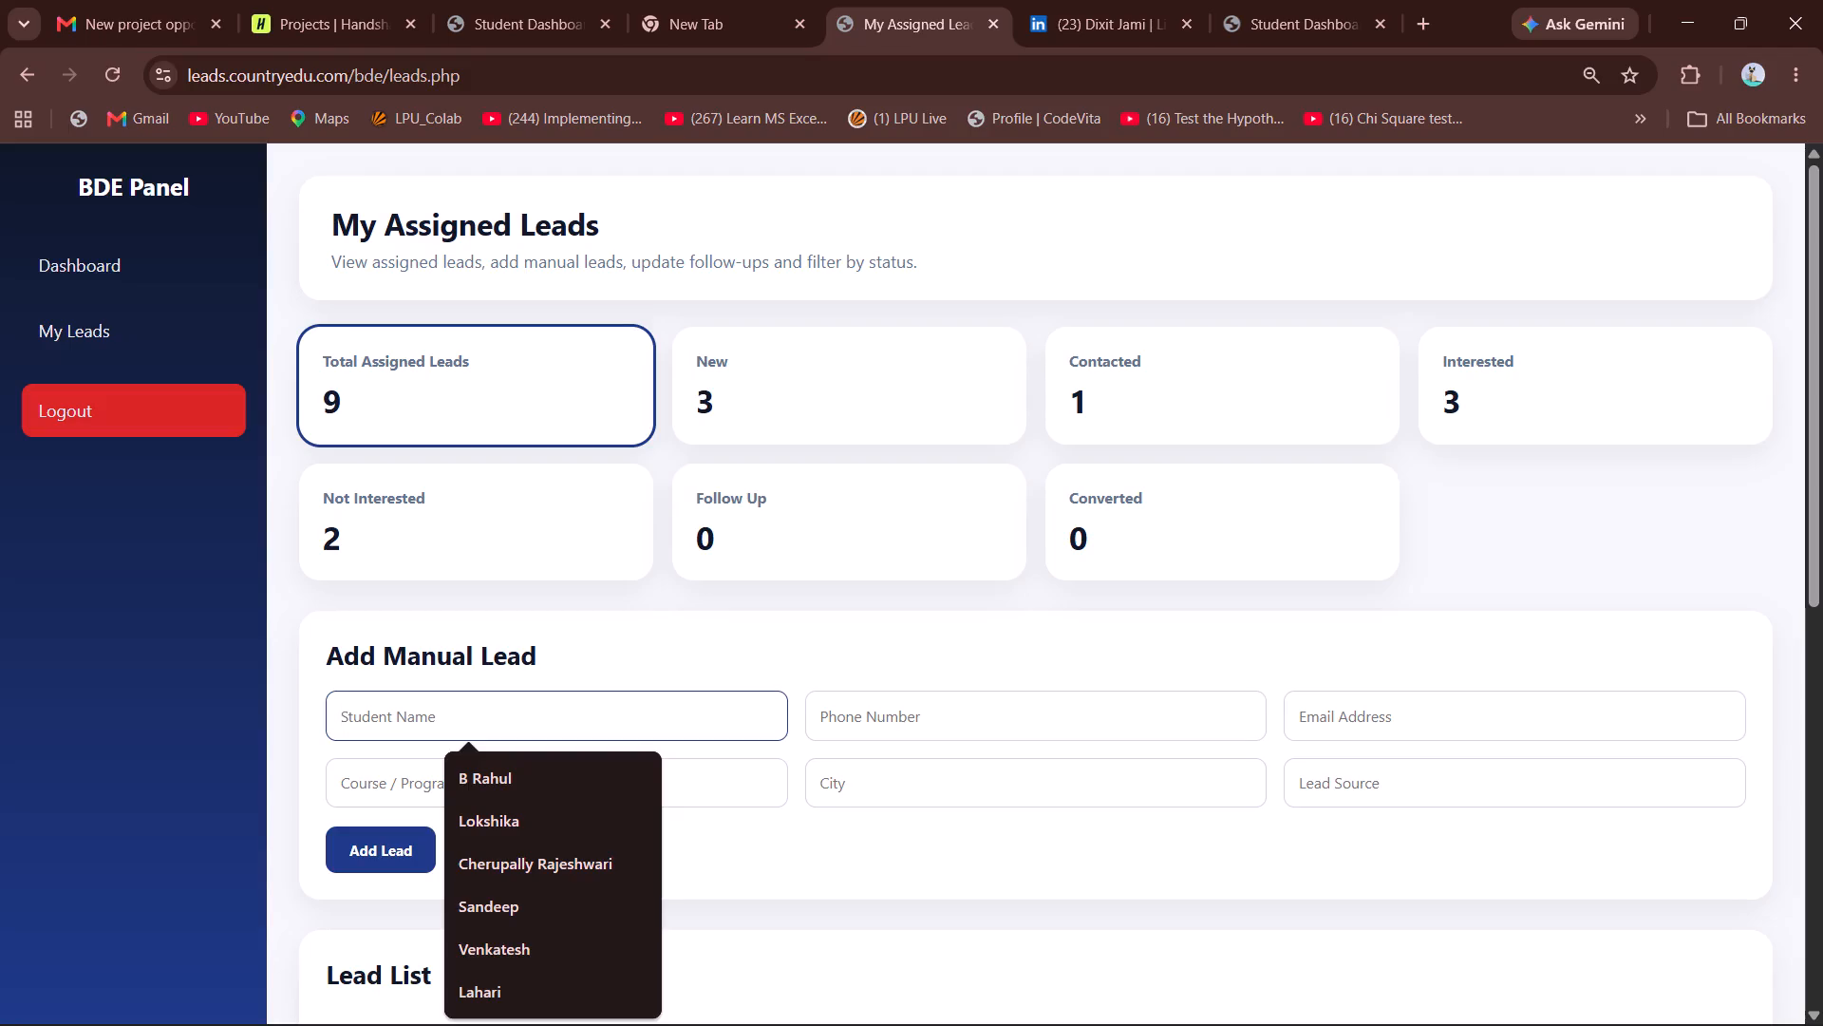
pyautogui.write('Rishik')
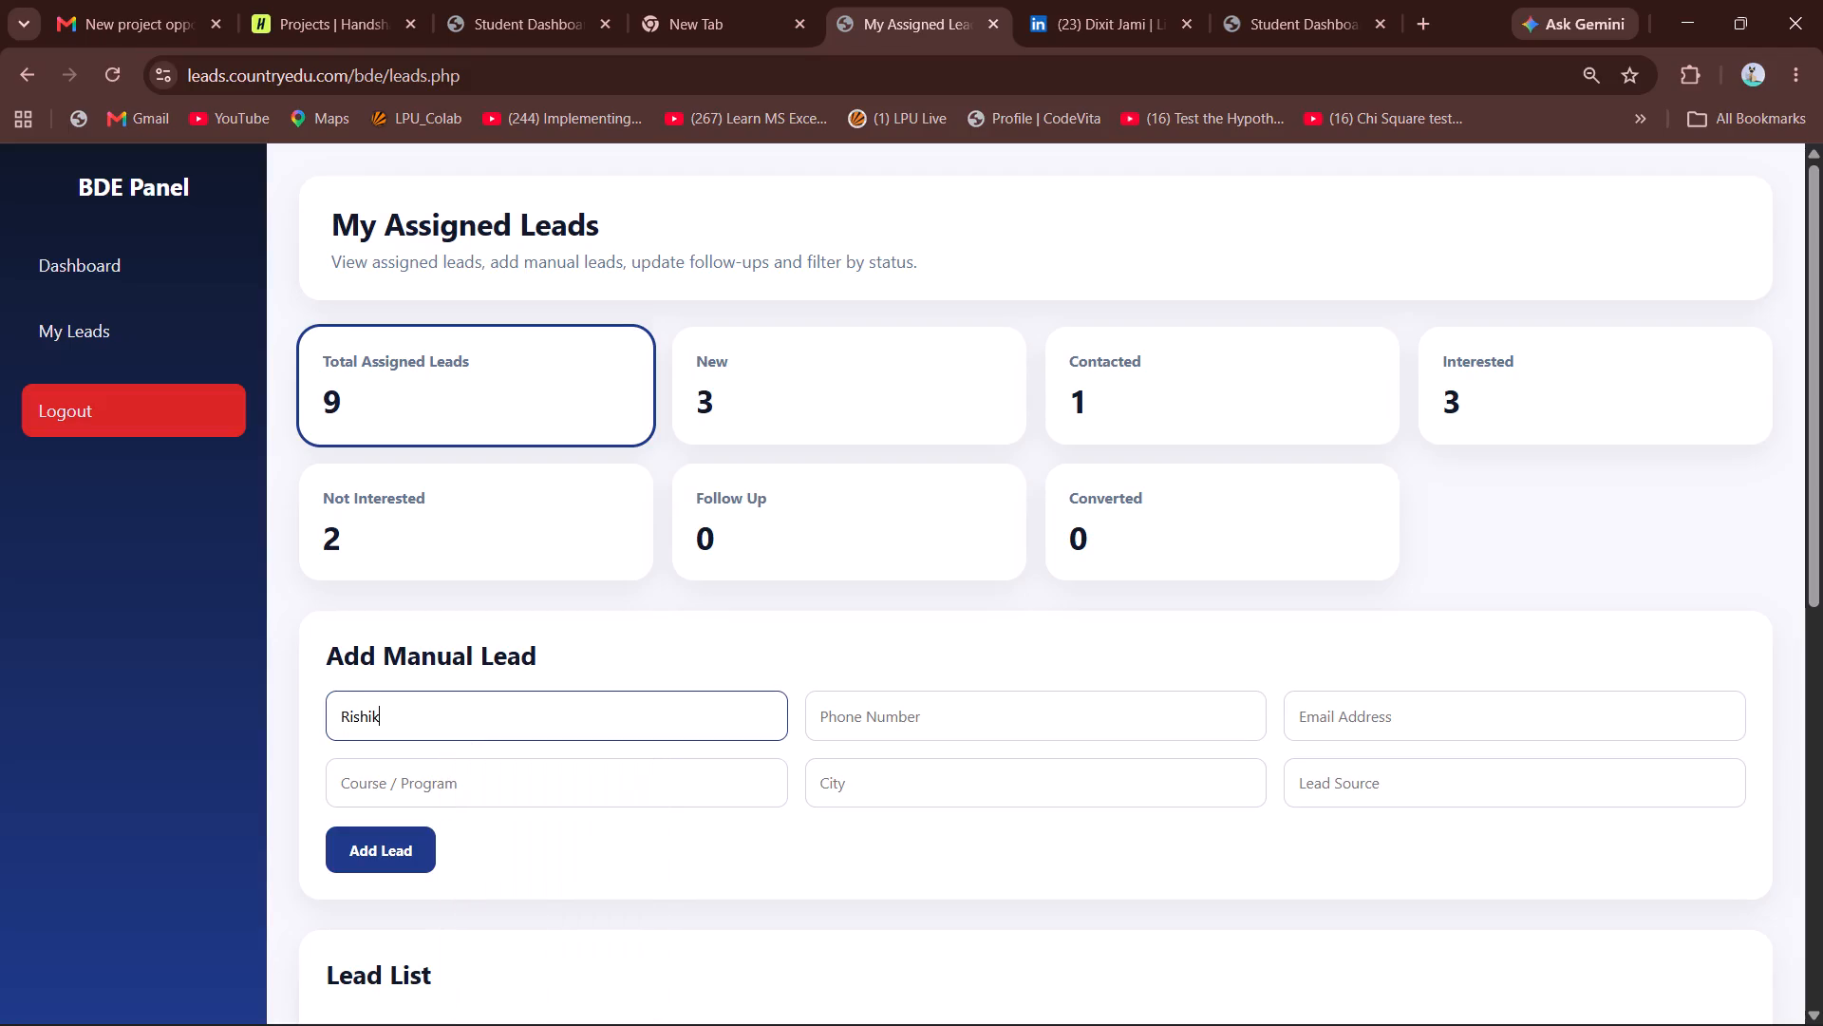
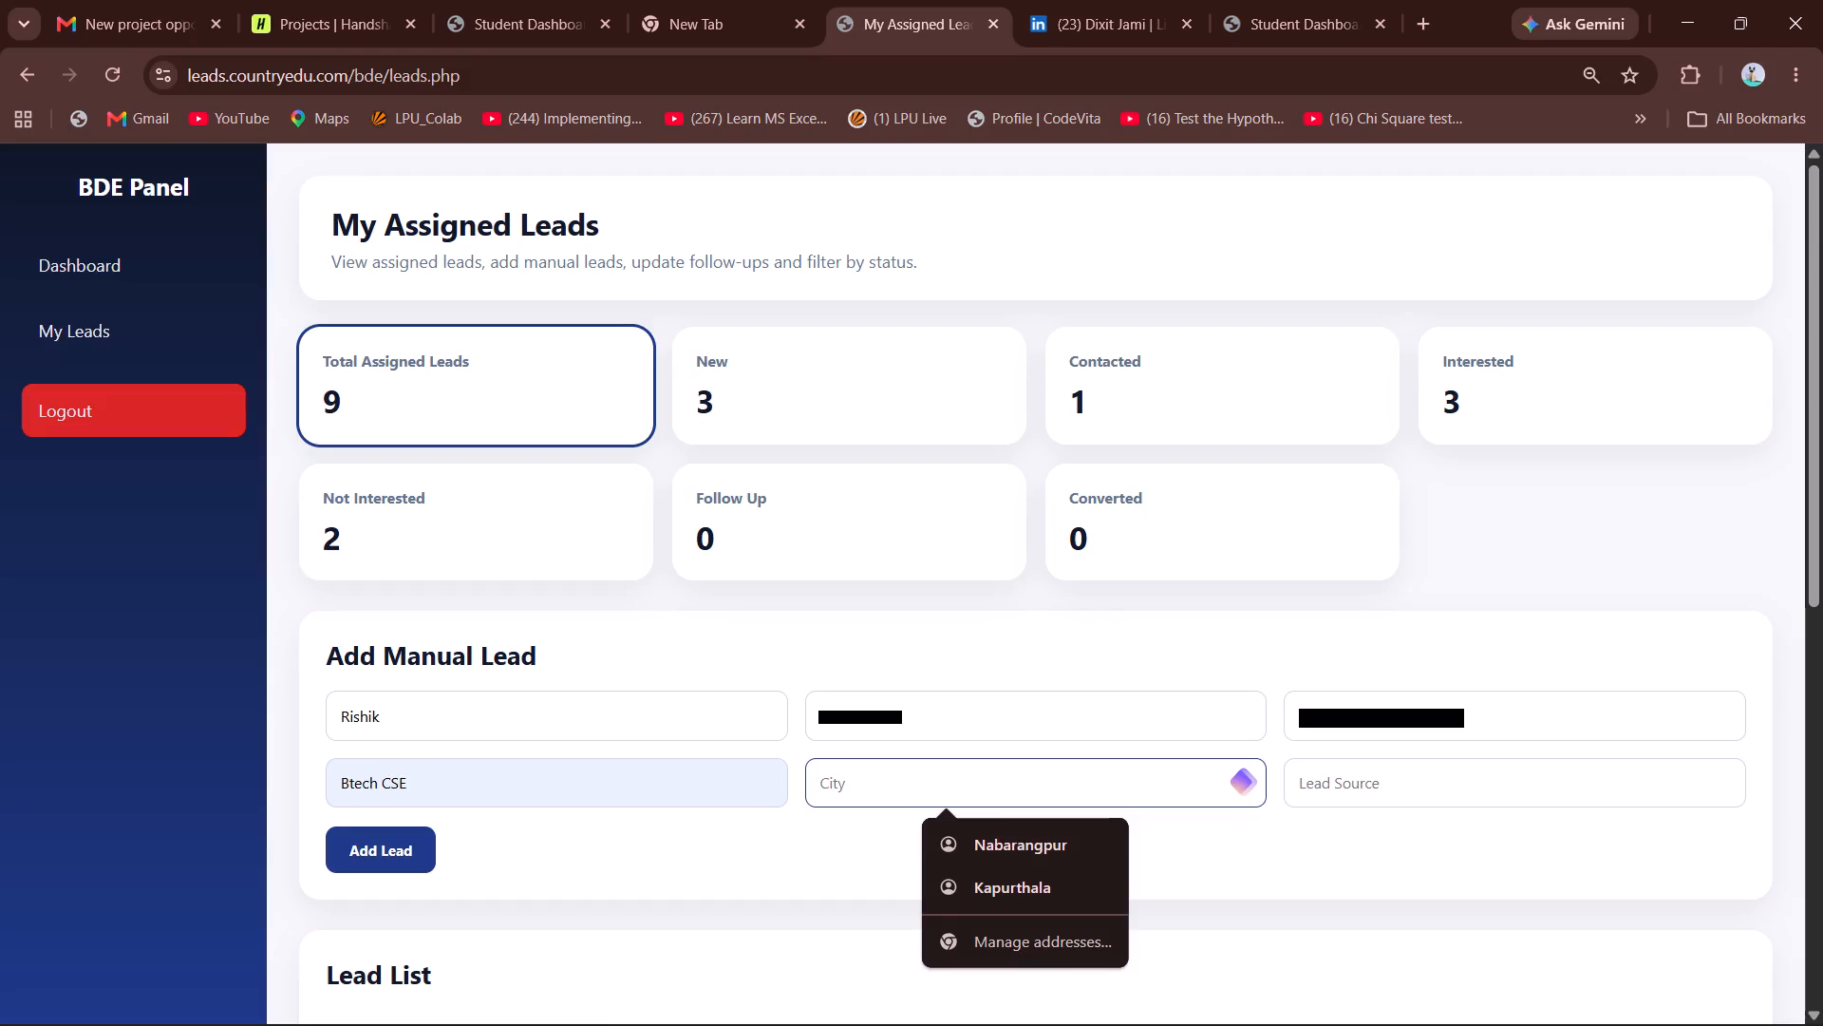
# Set Rishik's city to Telangana and lead source to Guru Nanak Institutions Techinacal Campus, and add the lead.
pyautogui.write('Tek')
pyautogui.press('BackSpace')
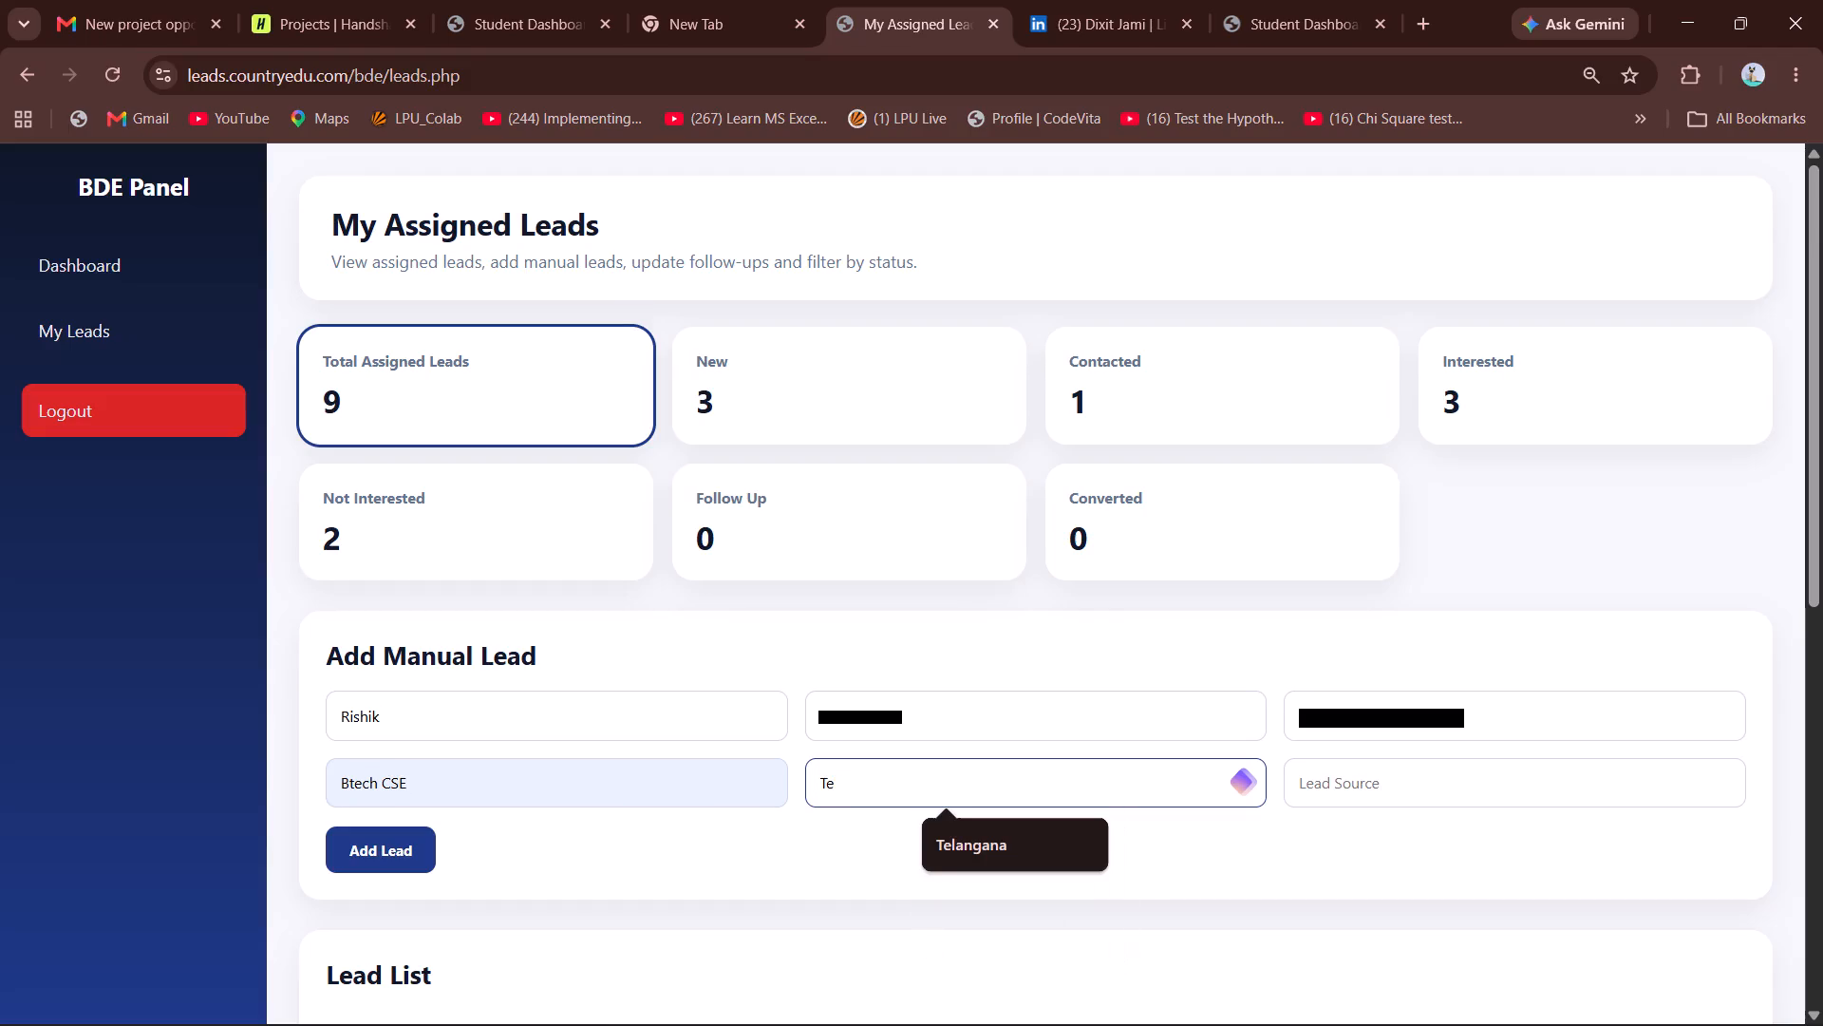
pyautogui.press('l')
pyautogui.click(999, 841)
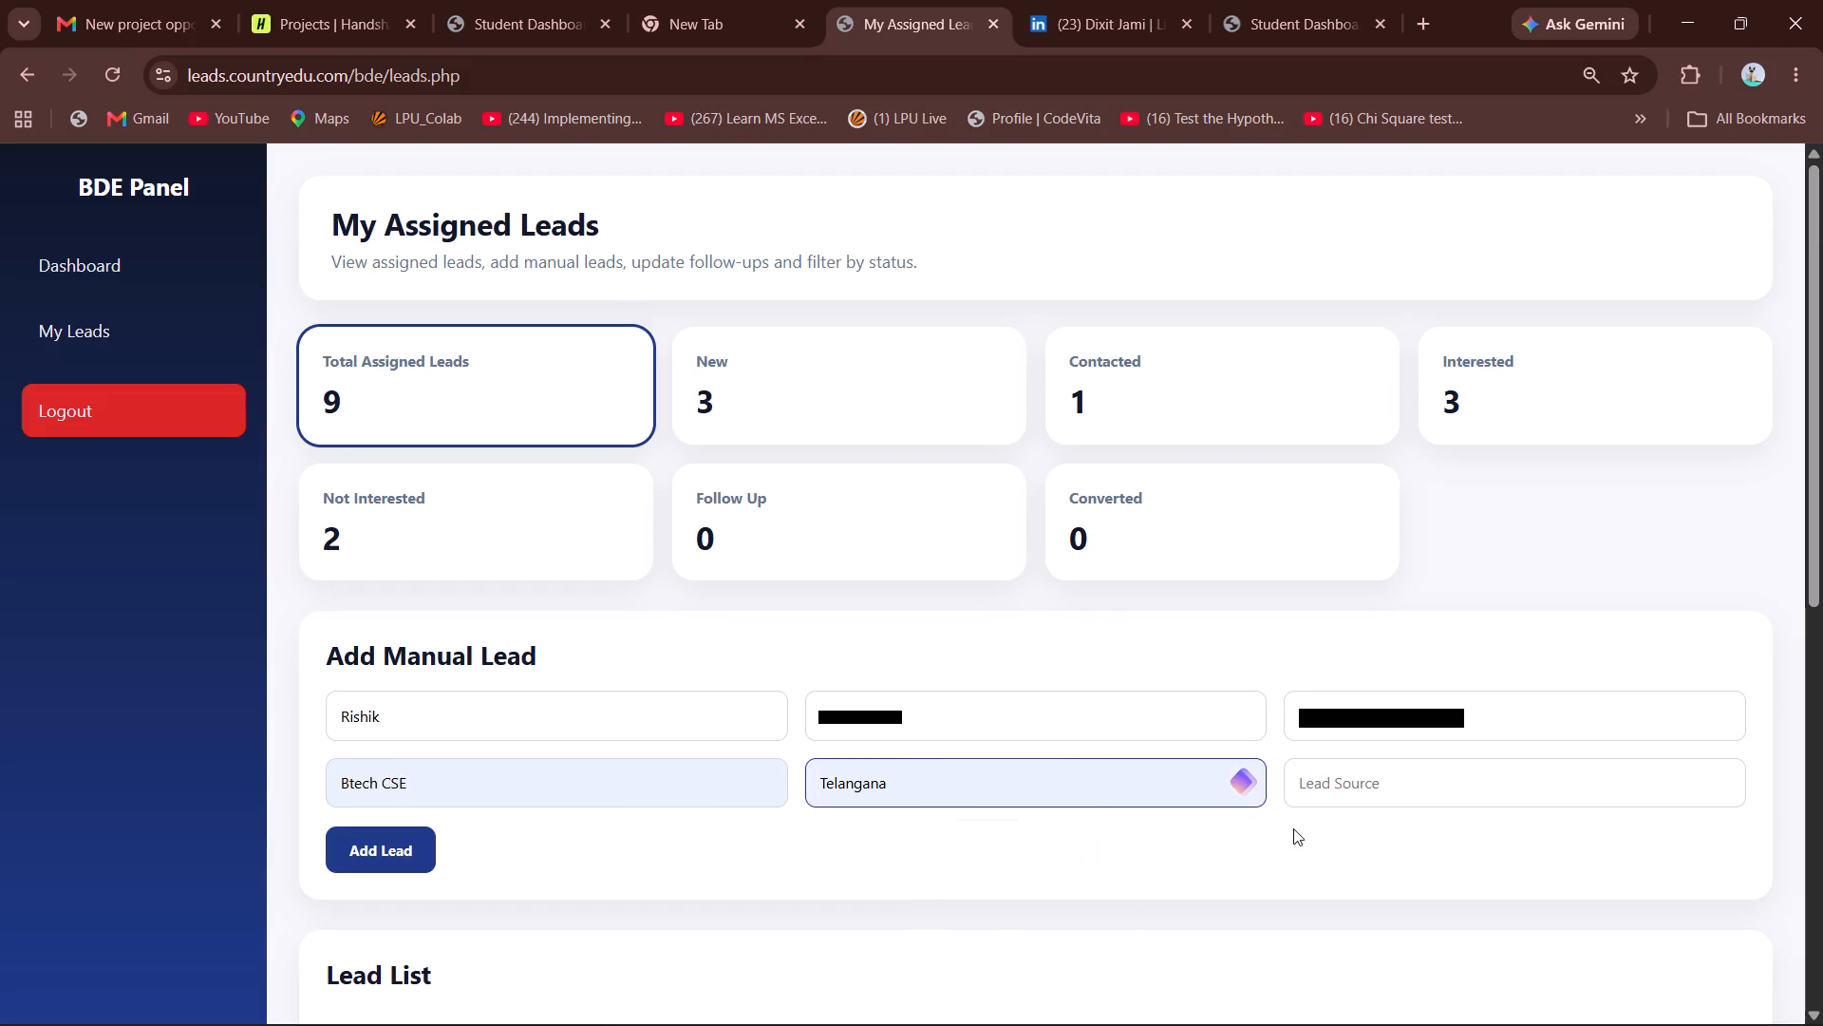
pyautogui.click(1364, 777)
pyautogui.click(1551, 856)
pyautogui.scroll(-1, 1060, 848)
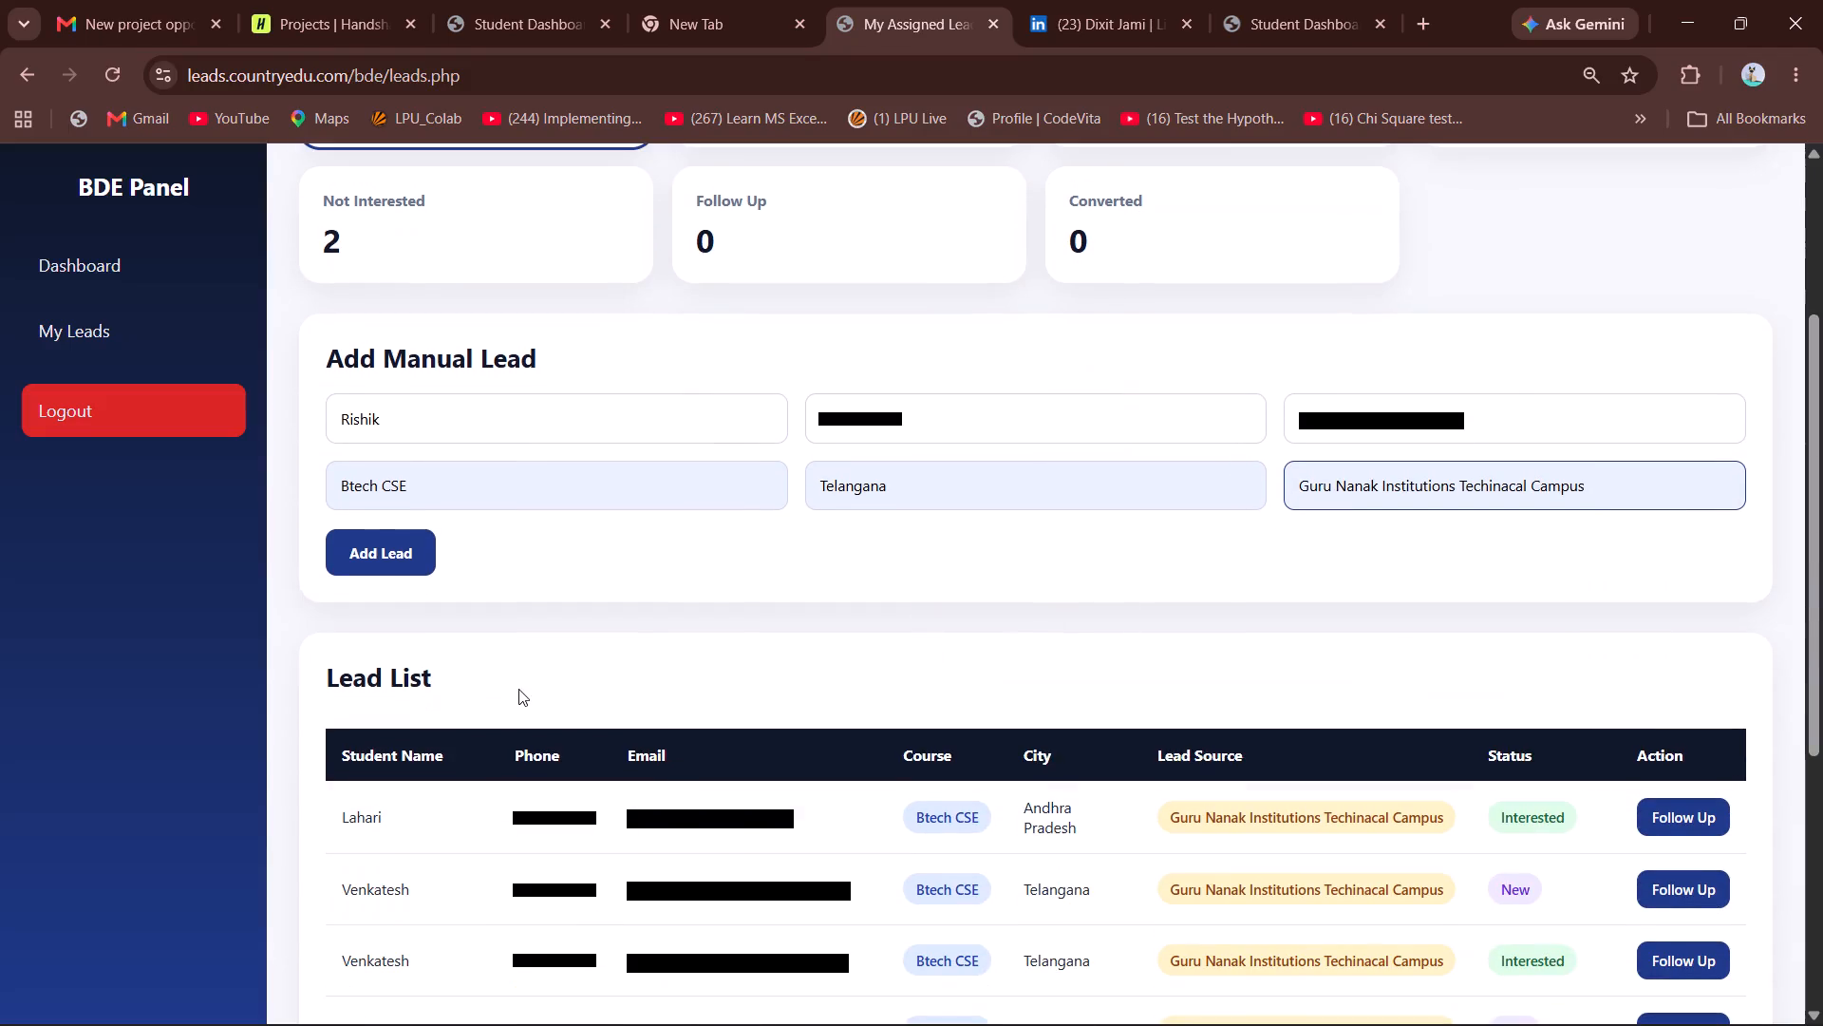
pyautogui.click(383, 553)
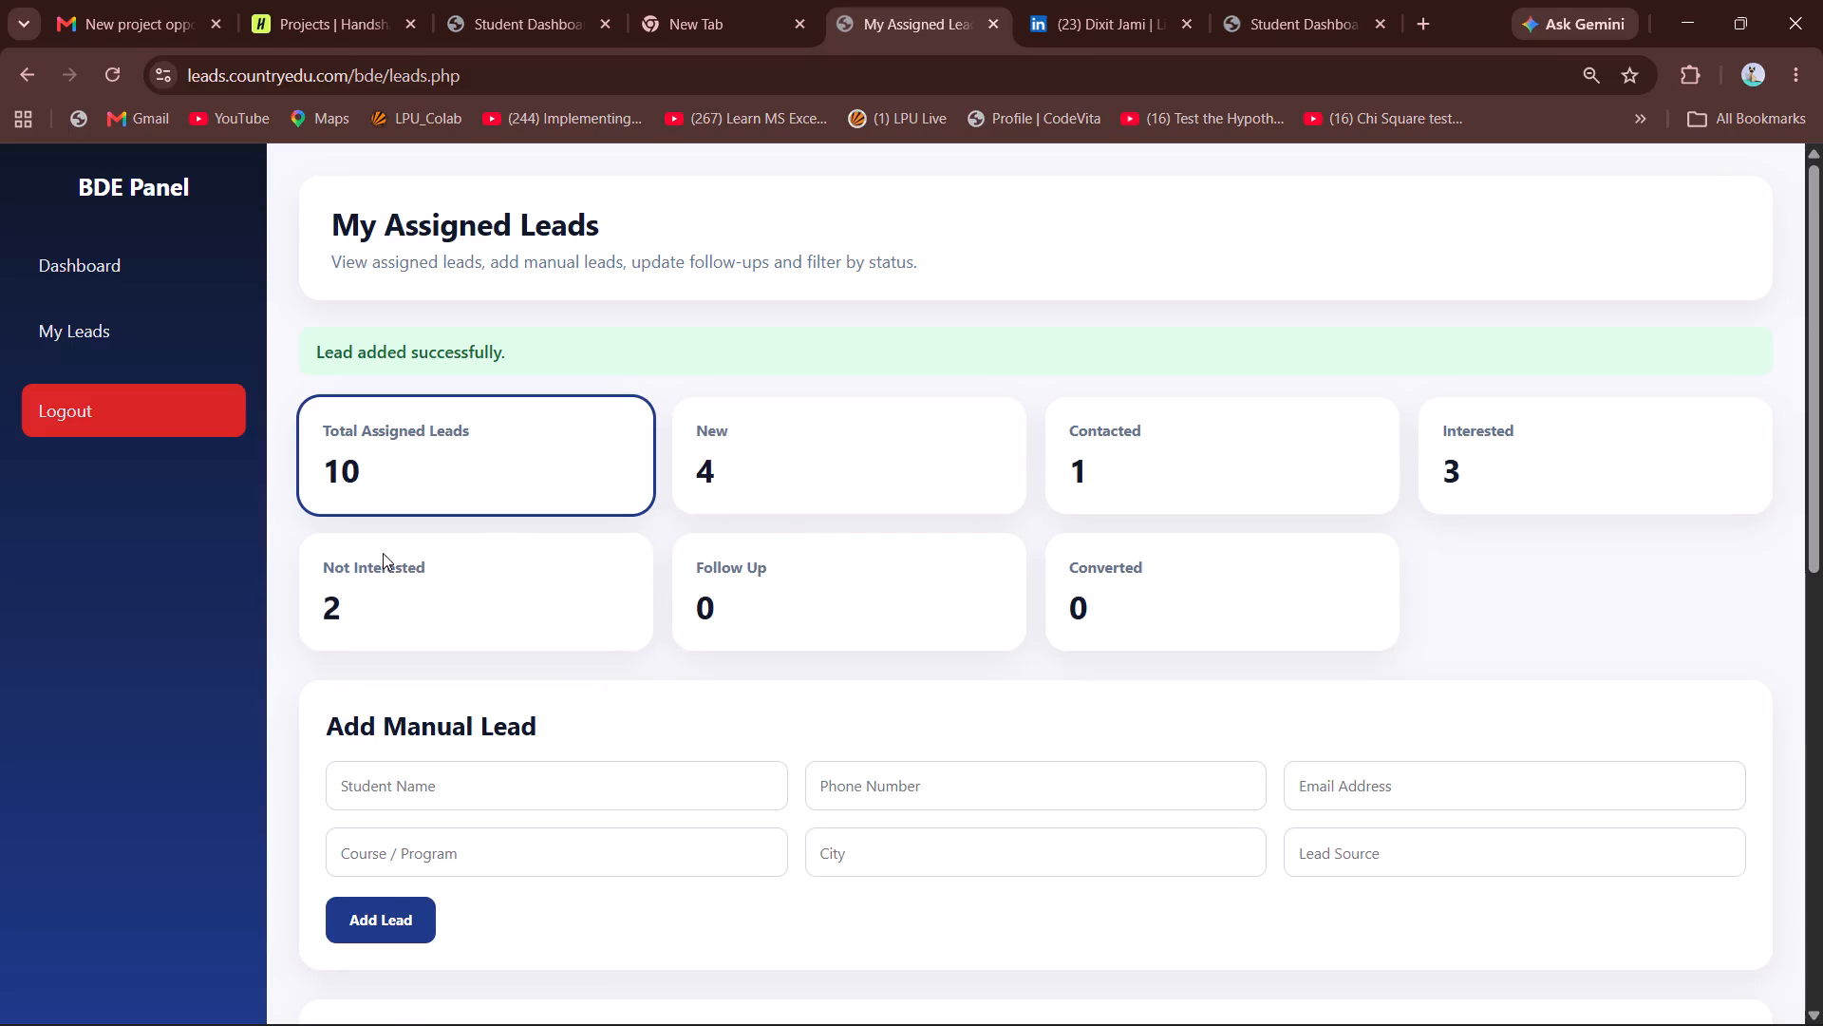
# Open the follow-up page for the Rishik lead from the lead list.
pyautogui.scroll(-3, 788, 546)
pyautogui.scroll(1, 788, 546)
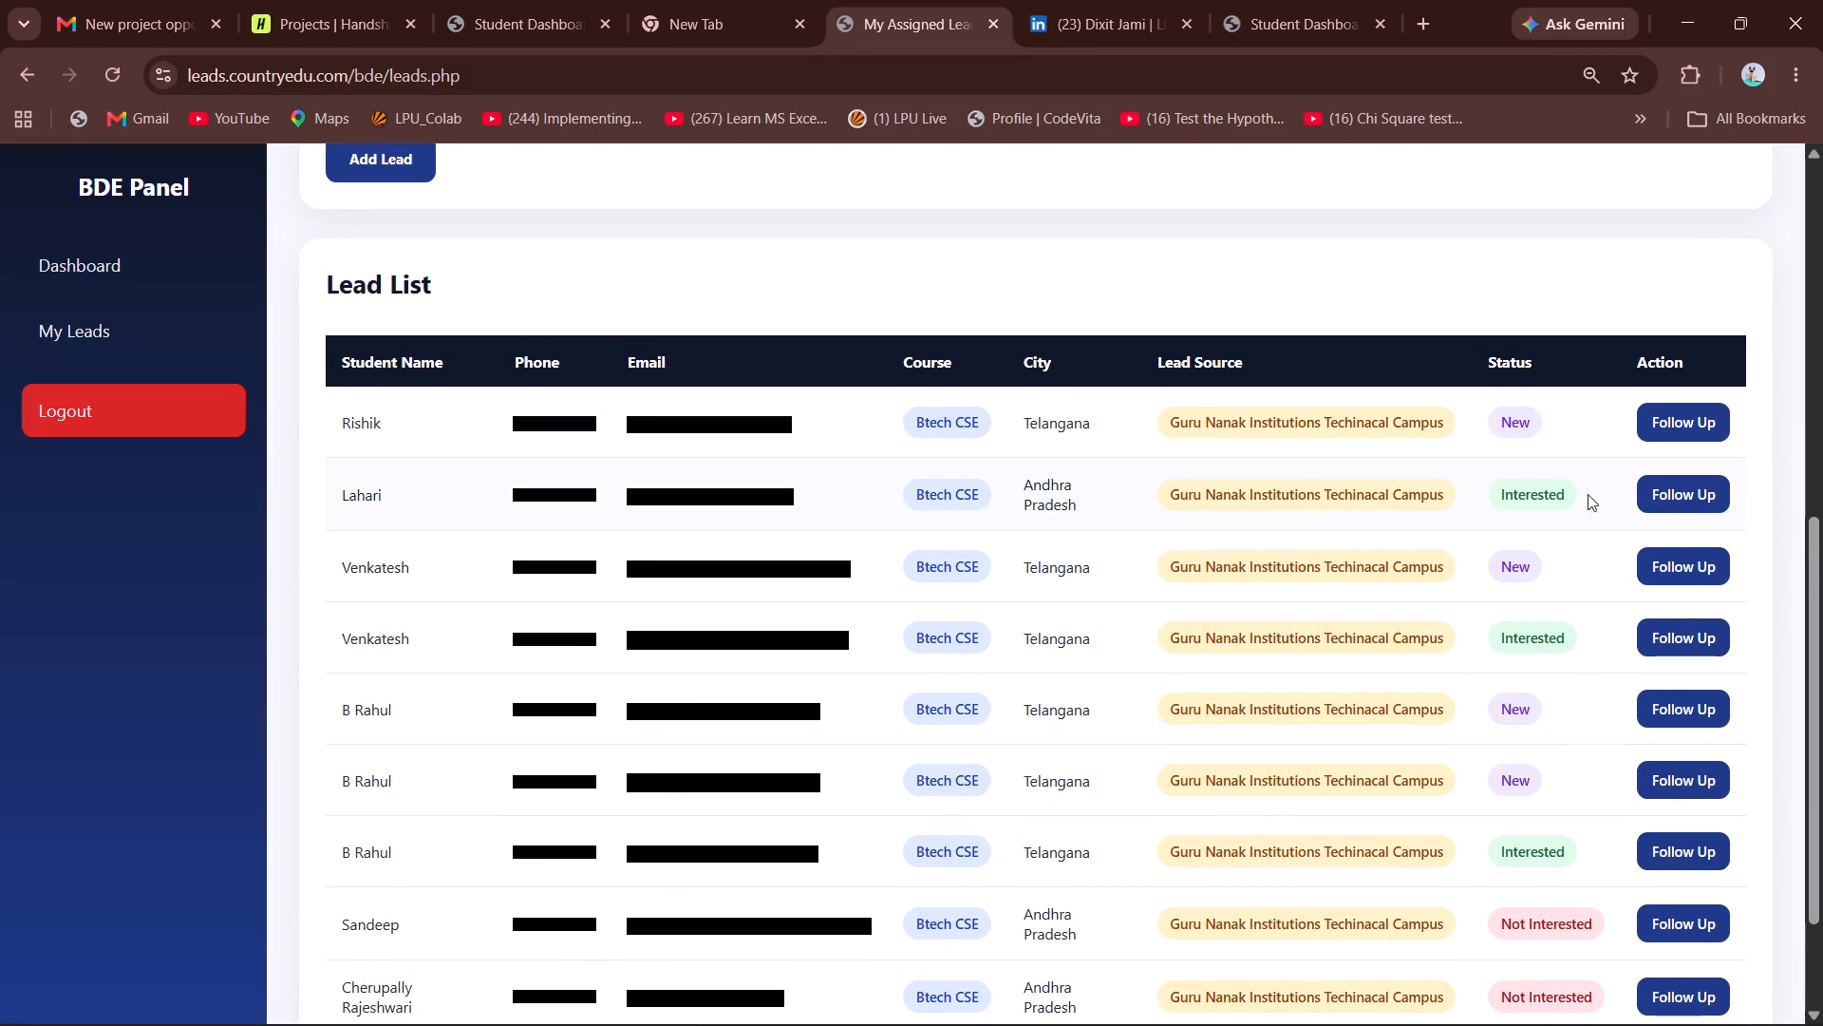
pyautogui.click(1697, 427)
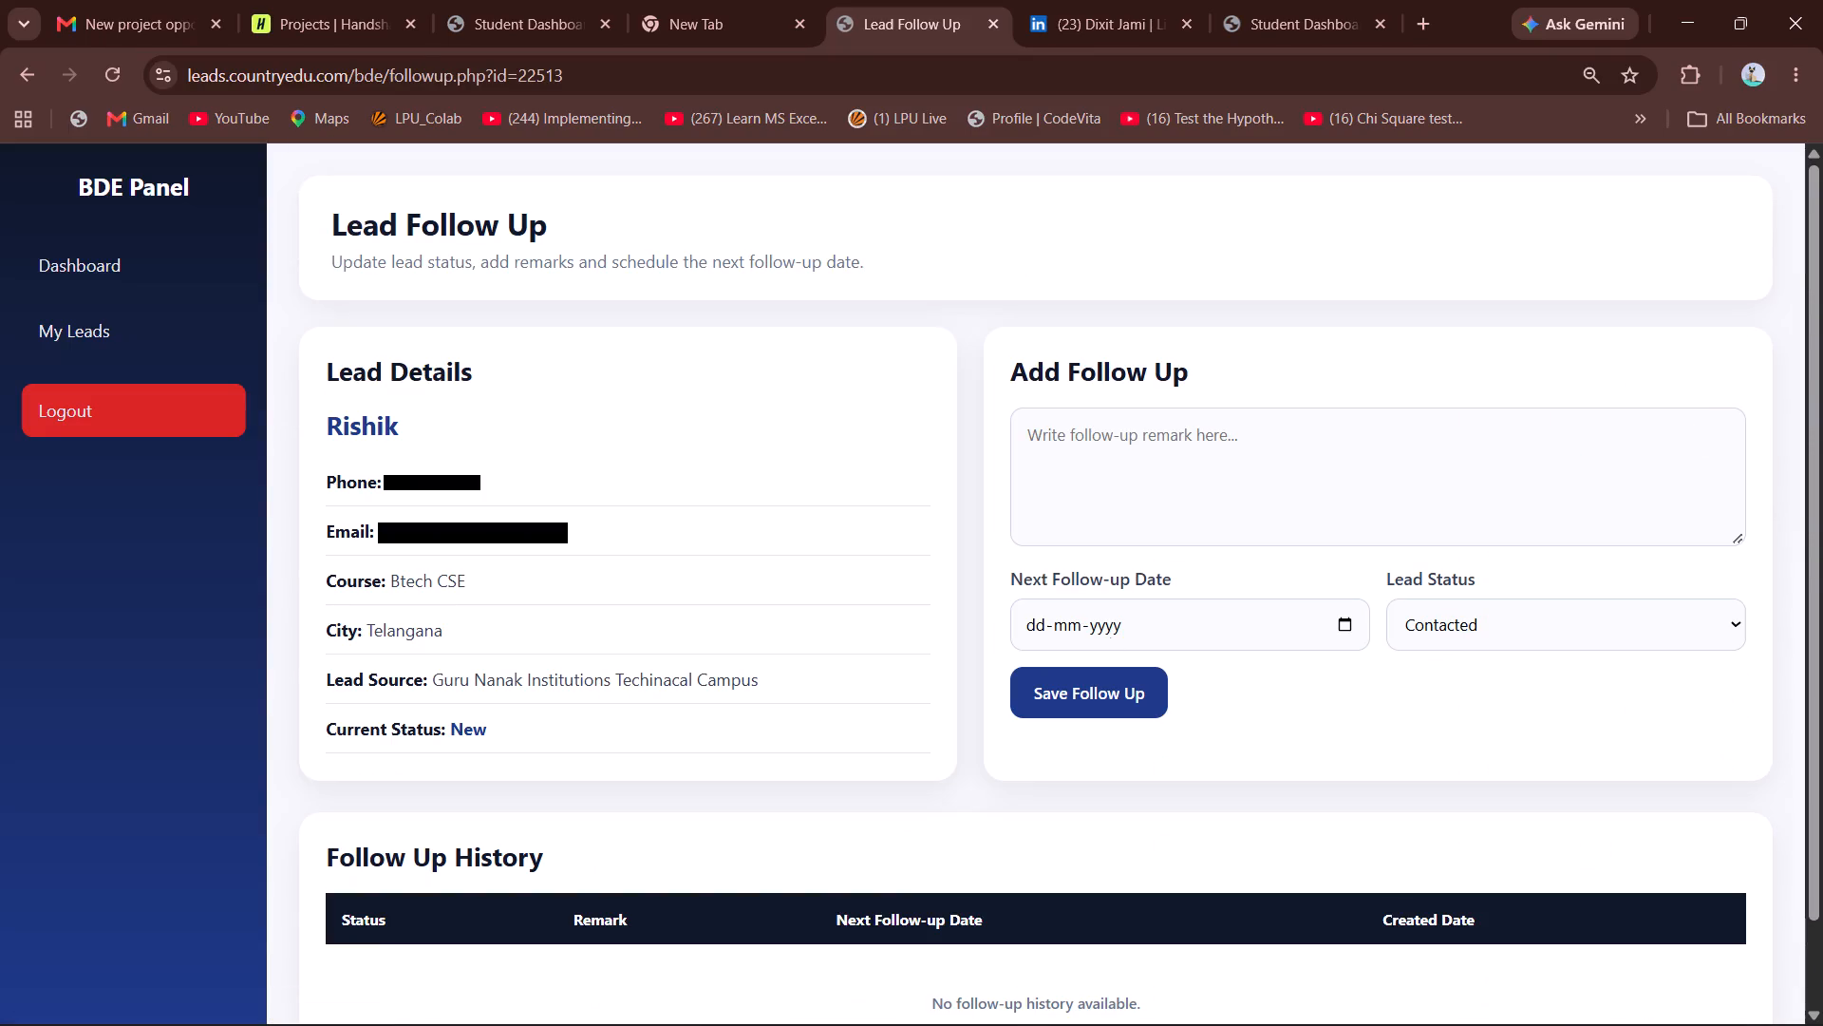
pyautogui.click(1095, 460)
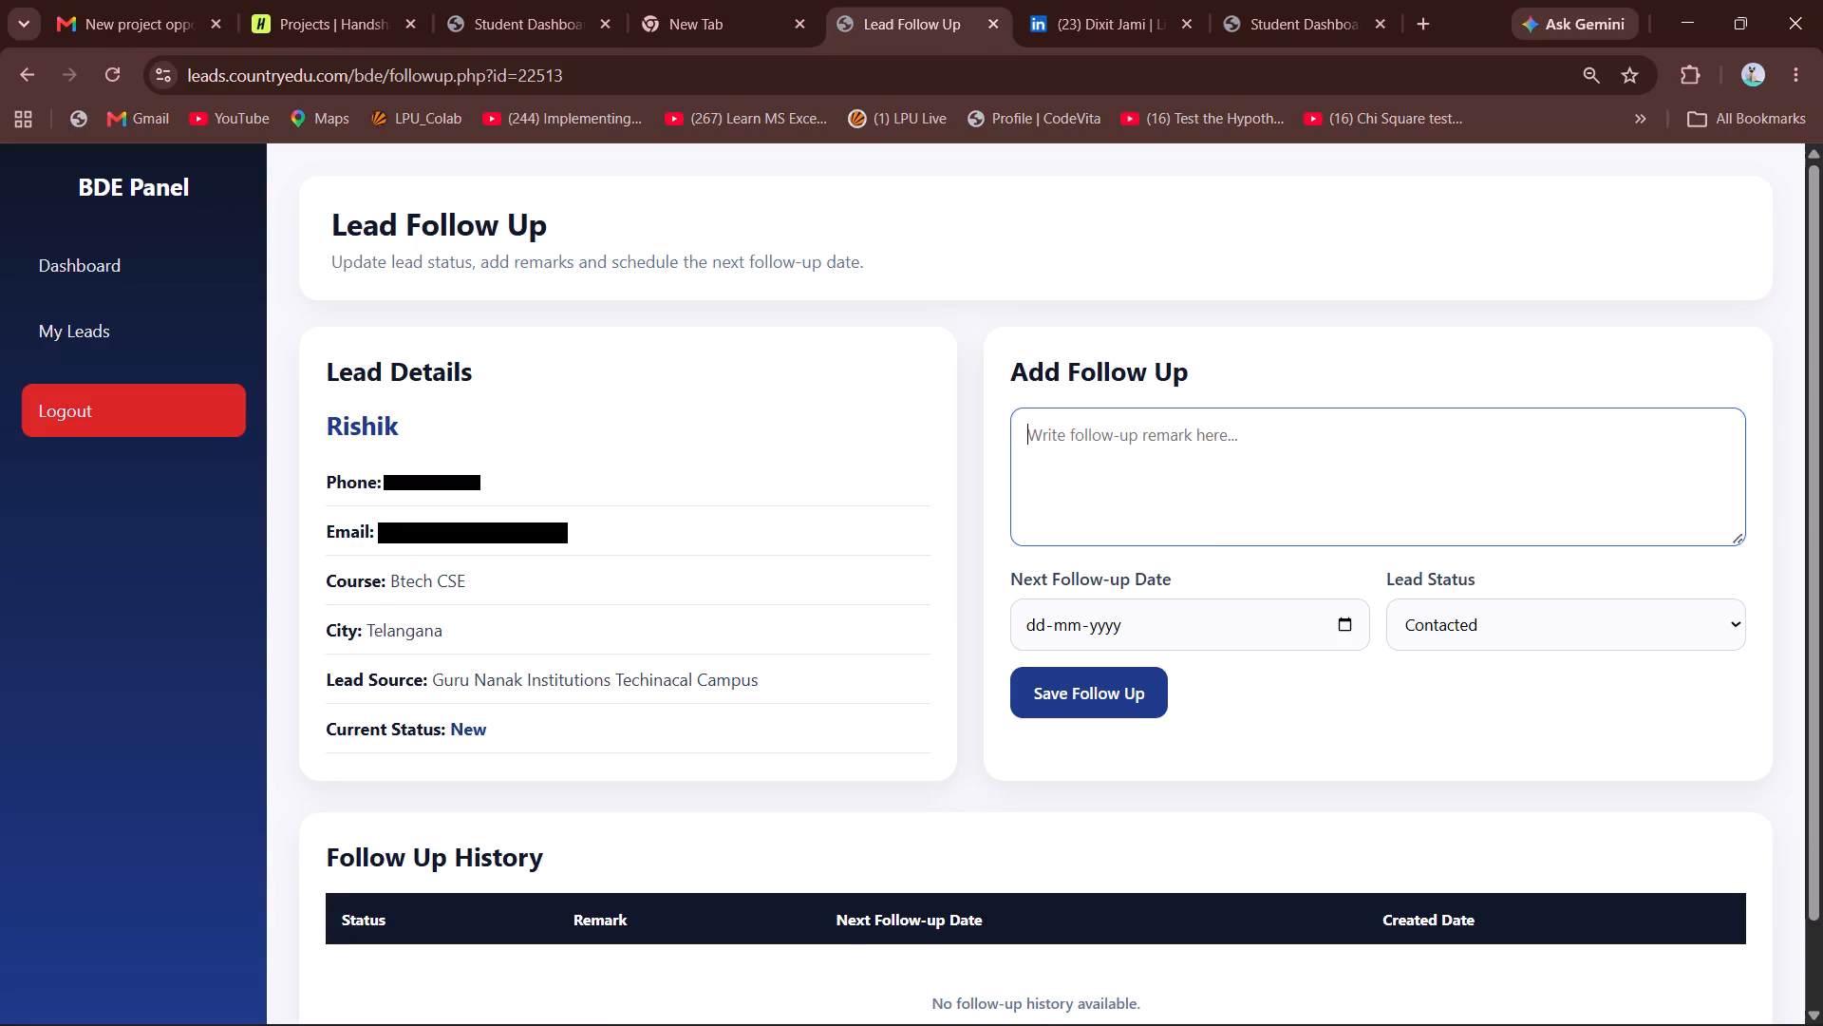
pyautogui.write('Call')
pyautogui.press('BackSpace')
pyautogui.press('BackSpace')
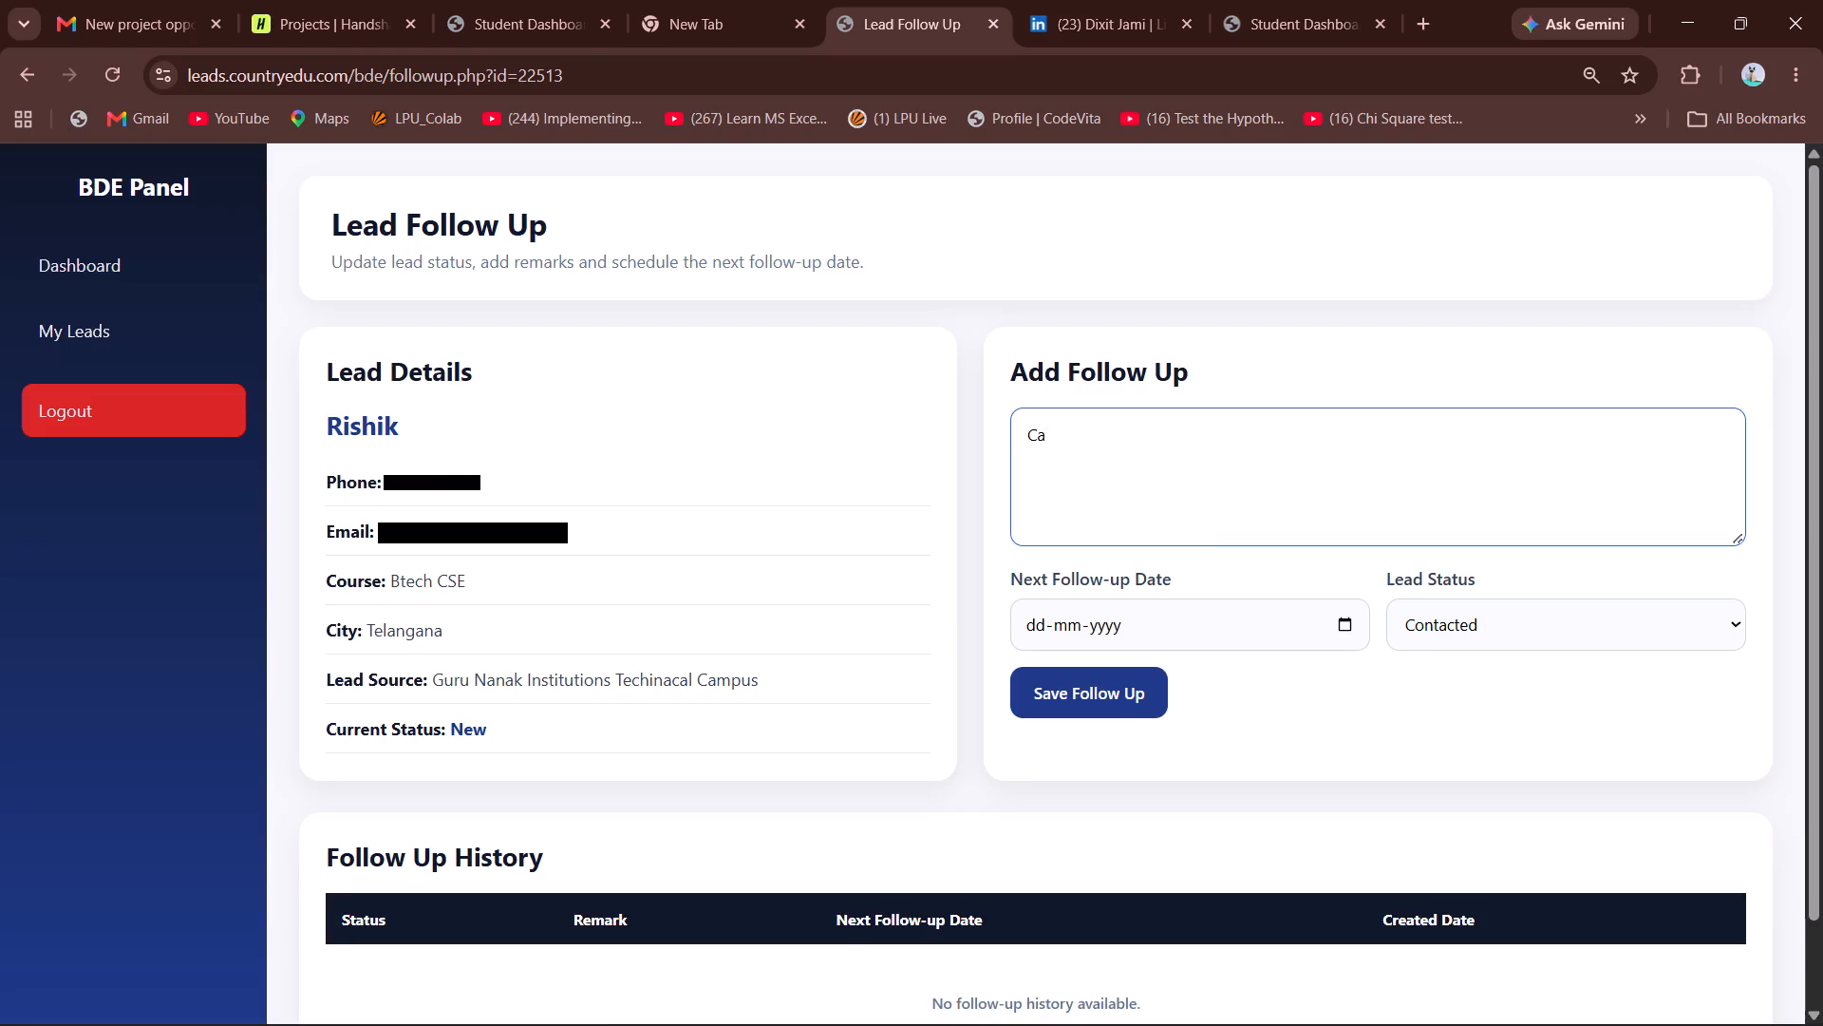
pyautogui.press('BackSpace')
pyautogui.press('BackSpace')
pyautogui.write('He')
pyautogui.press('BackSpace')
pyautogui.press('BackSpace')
# Write the follow-up remark "Call after 2 hours" for Rishik.
pyautogui.write('Call after')
pyautogui.press('space')
pyautogui.write('2 hours')
pyautogui.press('space')
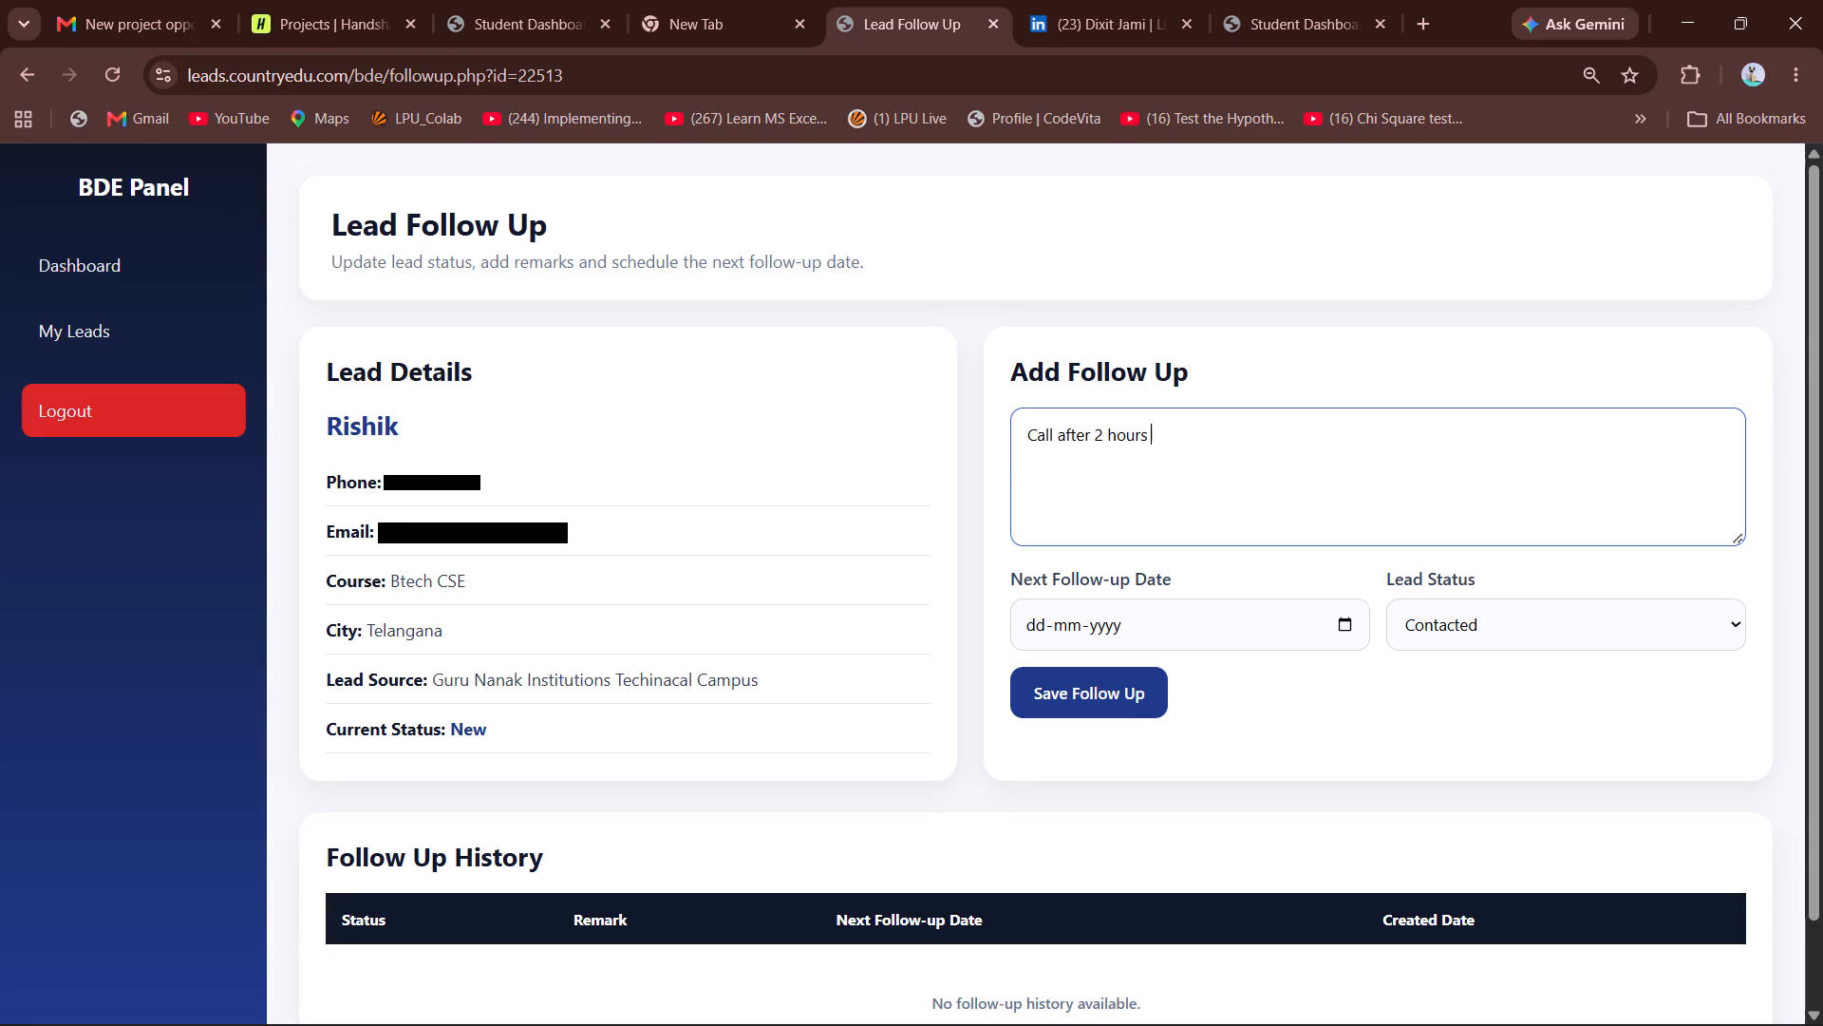
# Set Rishik's next follow-up date to 31-10-2026 and save the follow-up with lead status Contacted.
pyautogui.click(1344, 621)
pyautogui.click(1210, 928)
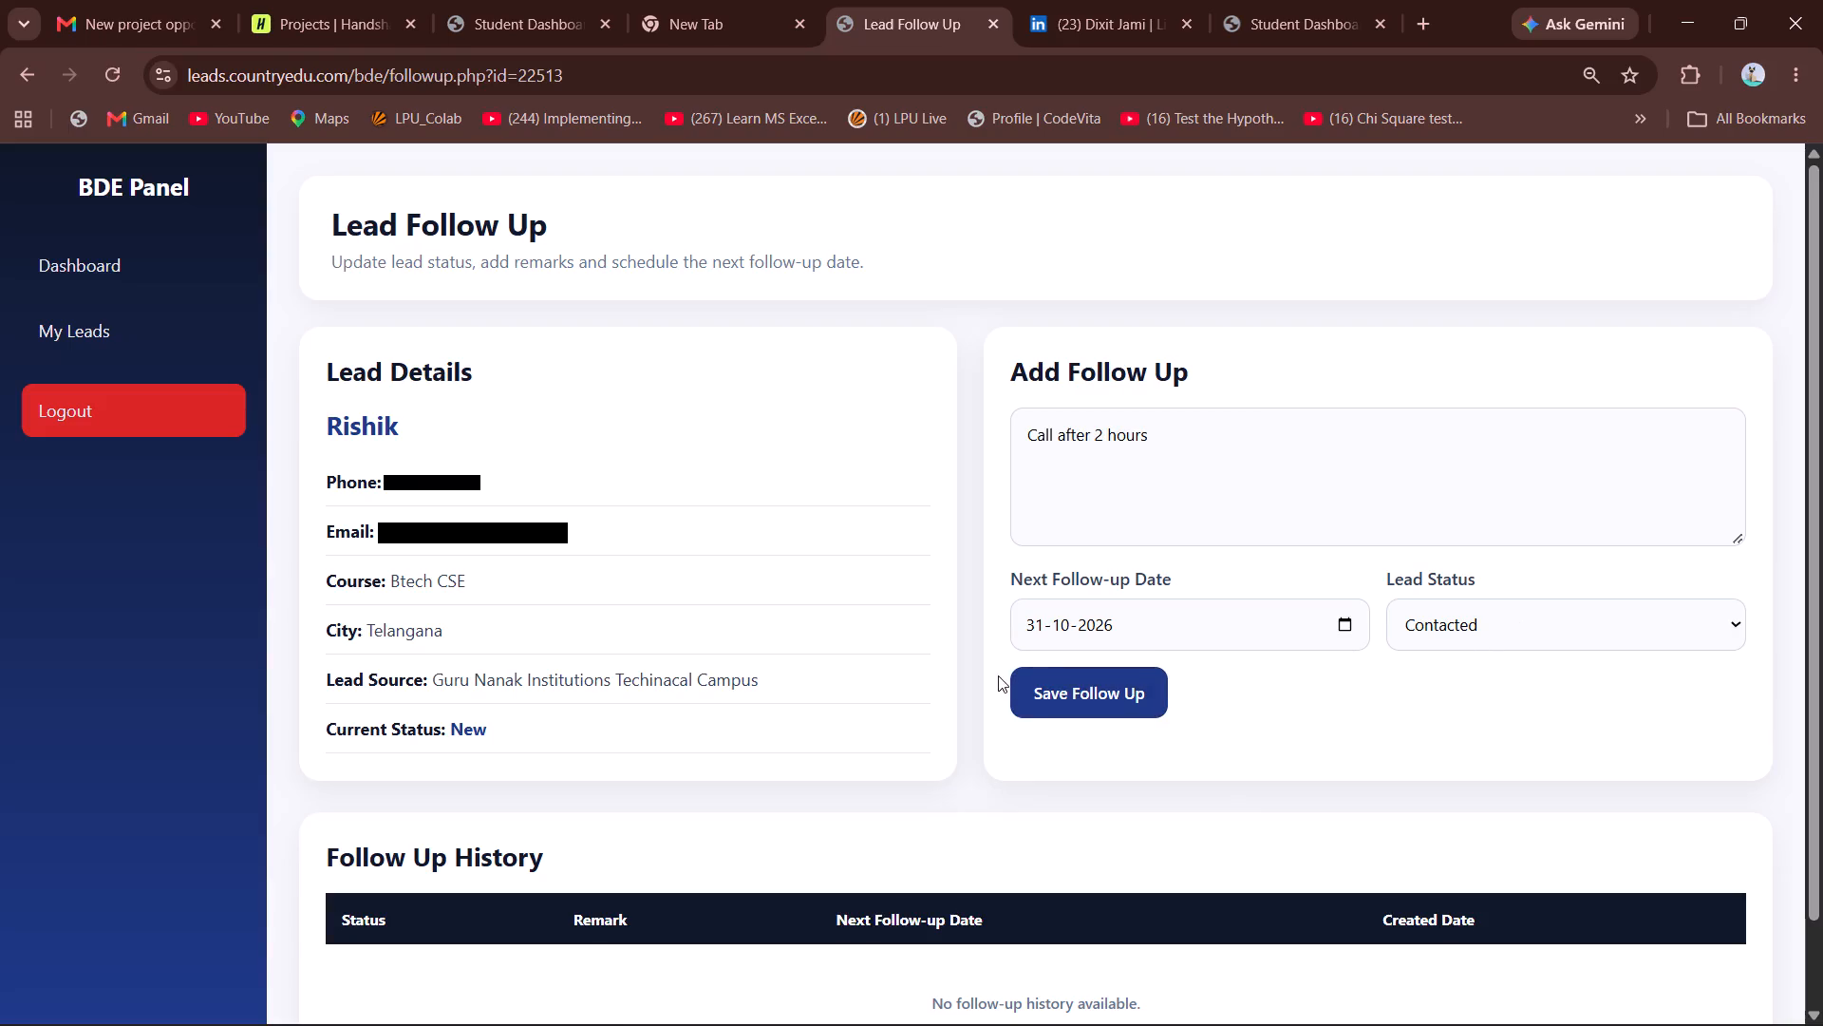
pyautogui.click(1123, 674)
pyautogui.scroll(-2, 1123, 674)
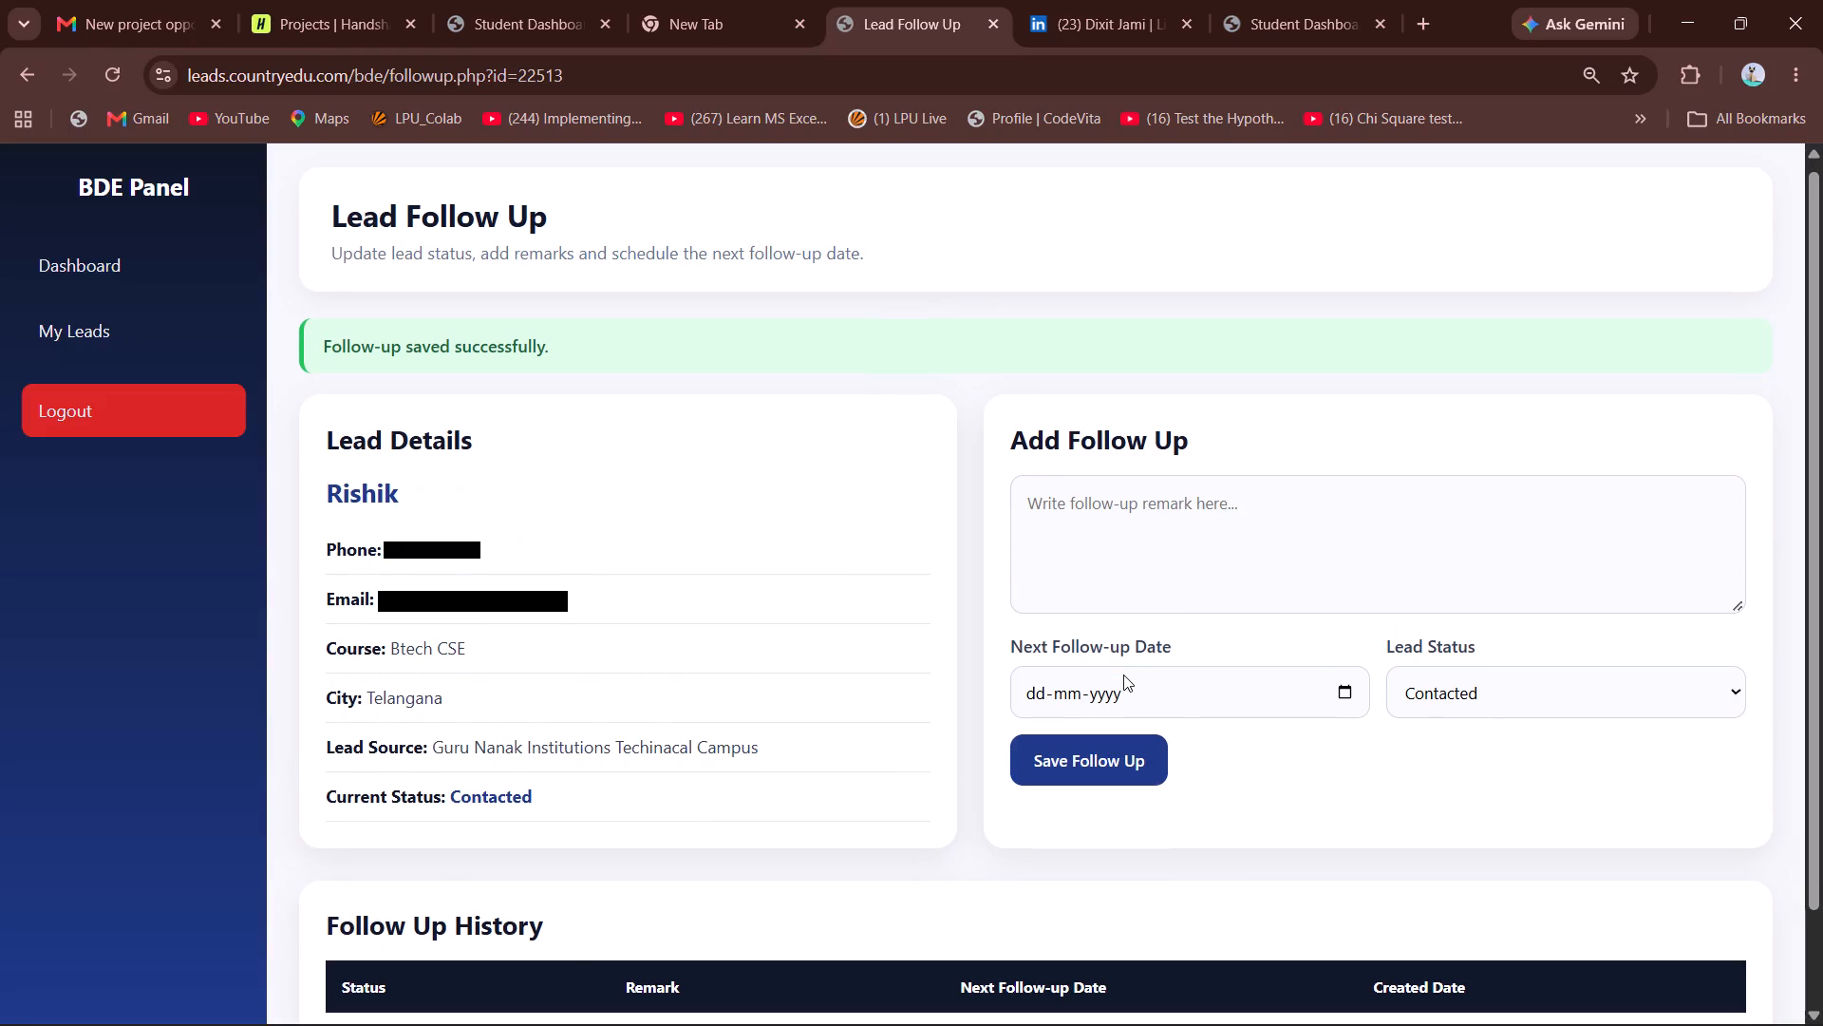
pyautogui.scroll(-1, 1123, 674)
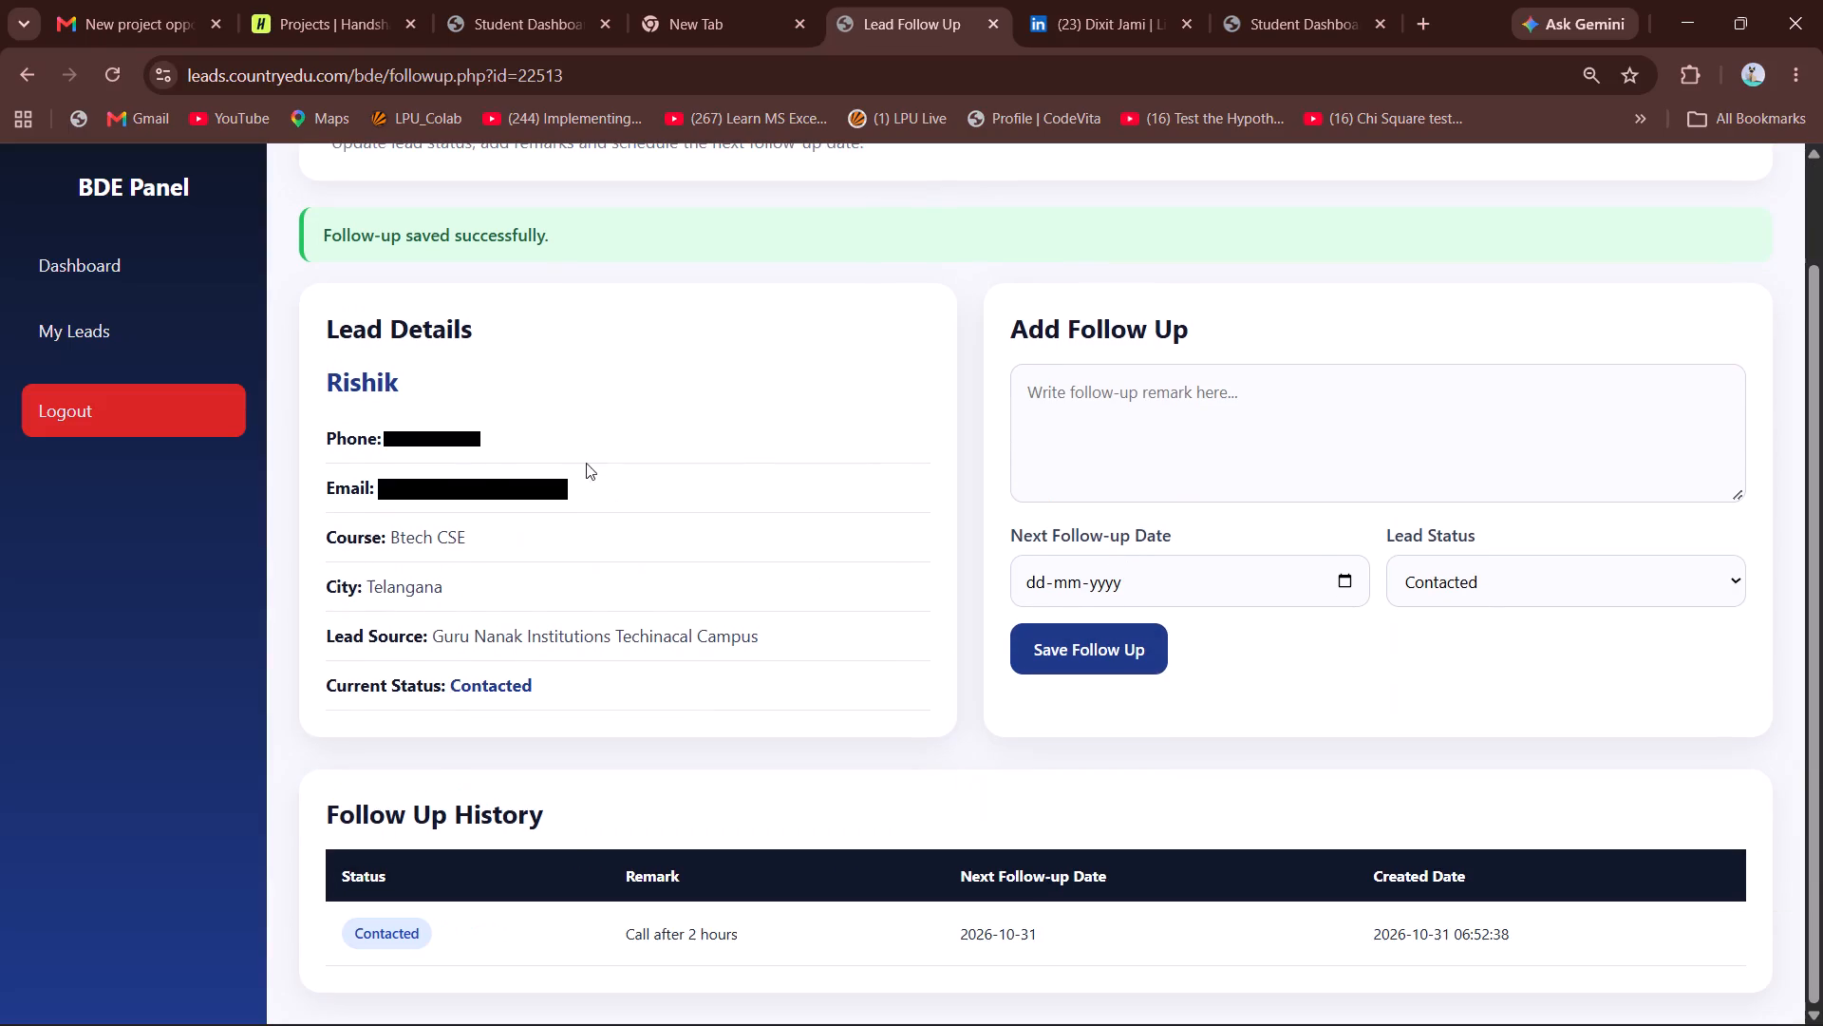
# Return to My Leads and check the lead list, including Rishik's entry.
pyautogui.click(154, 319)
pyautogui.scroll(2, 766, 394)
pyautogui.scroll(-5, 766, 394)
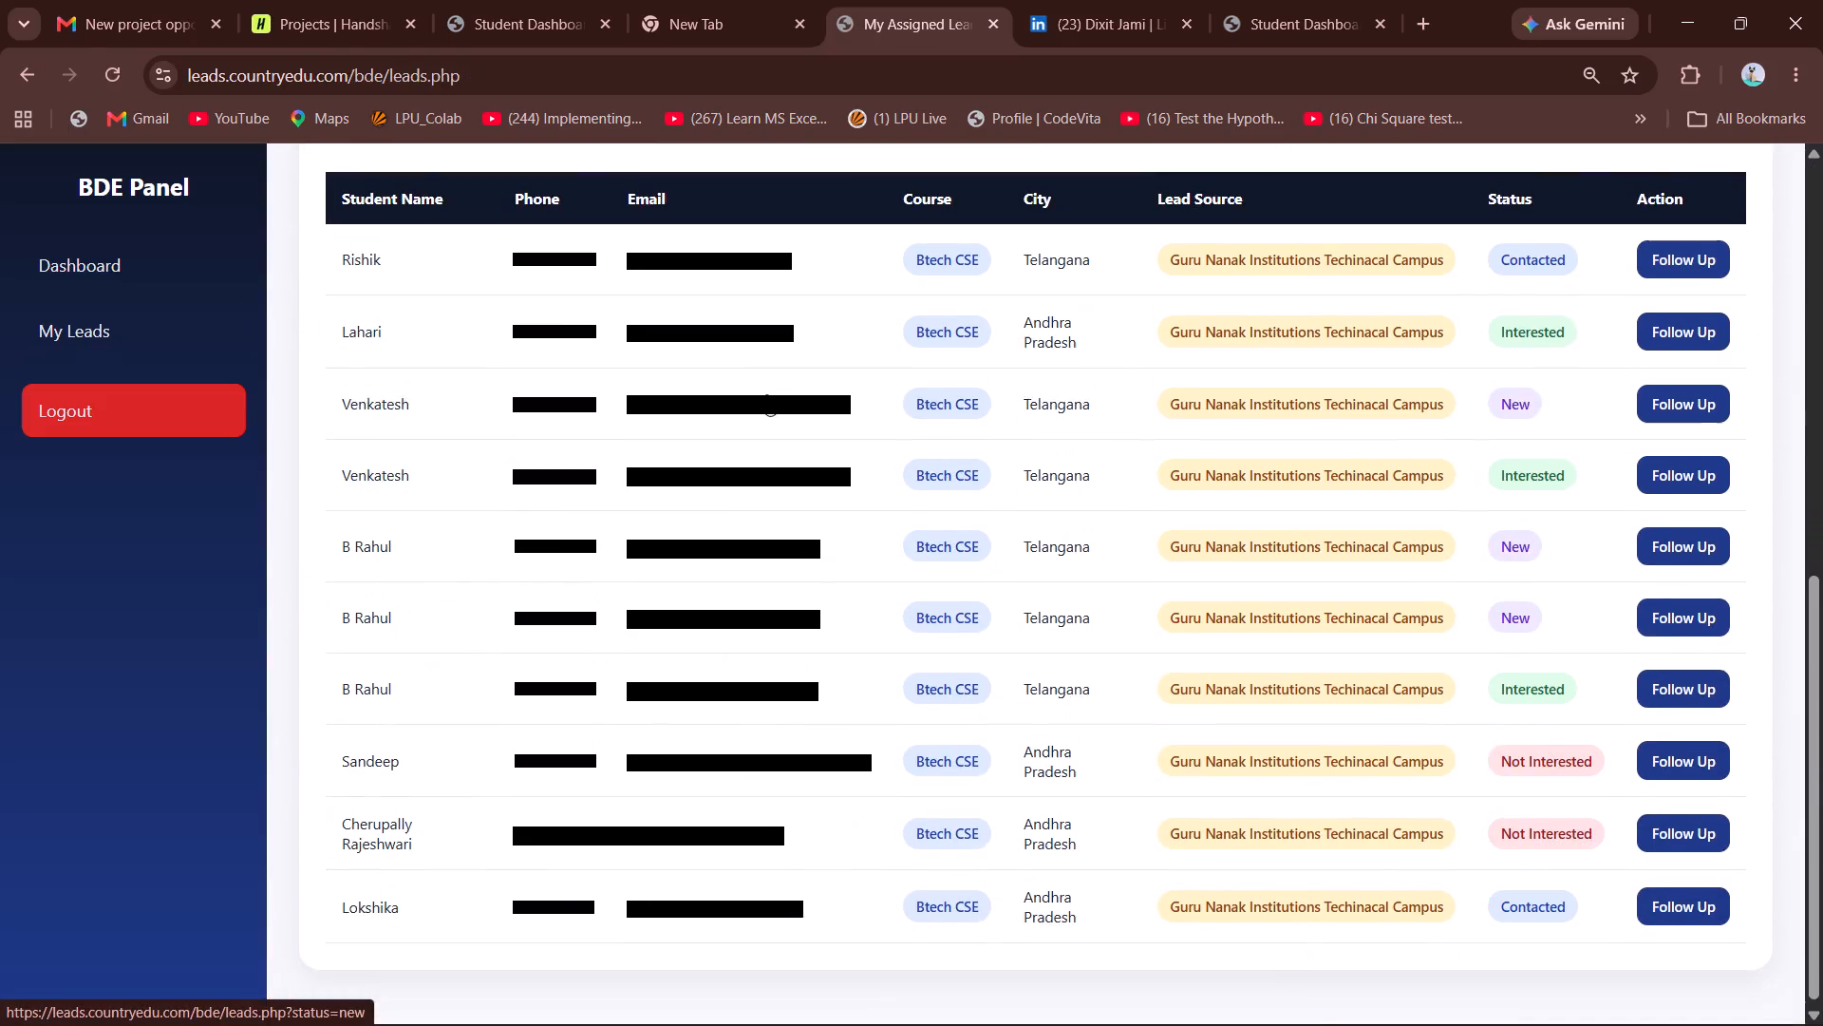
pyautogui.scroll(-3, 766, 394)
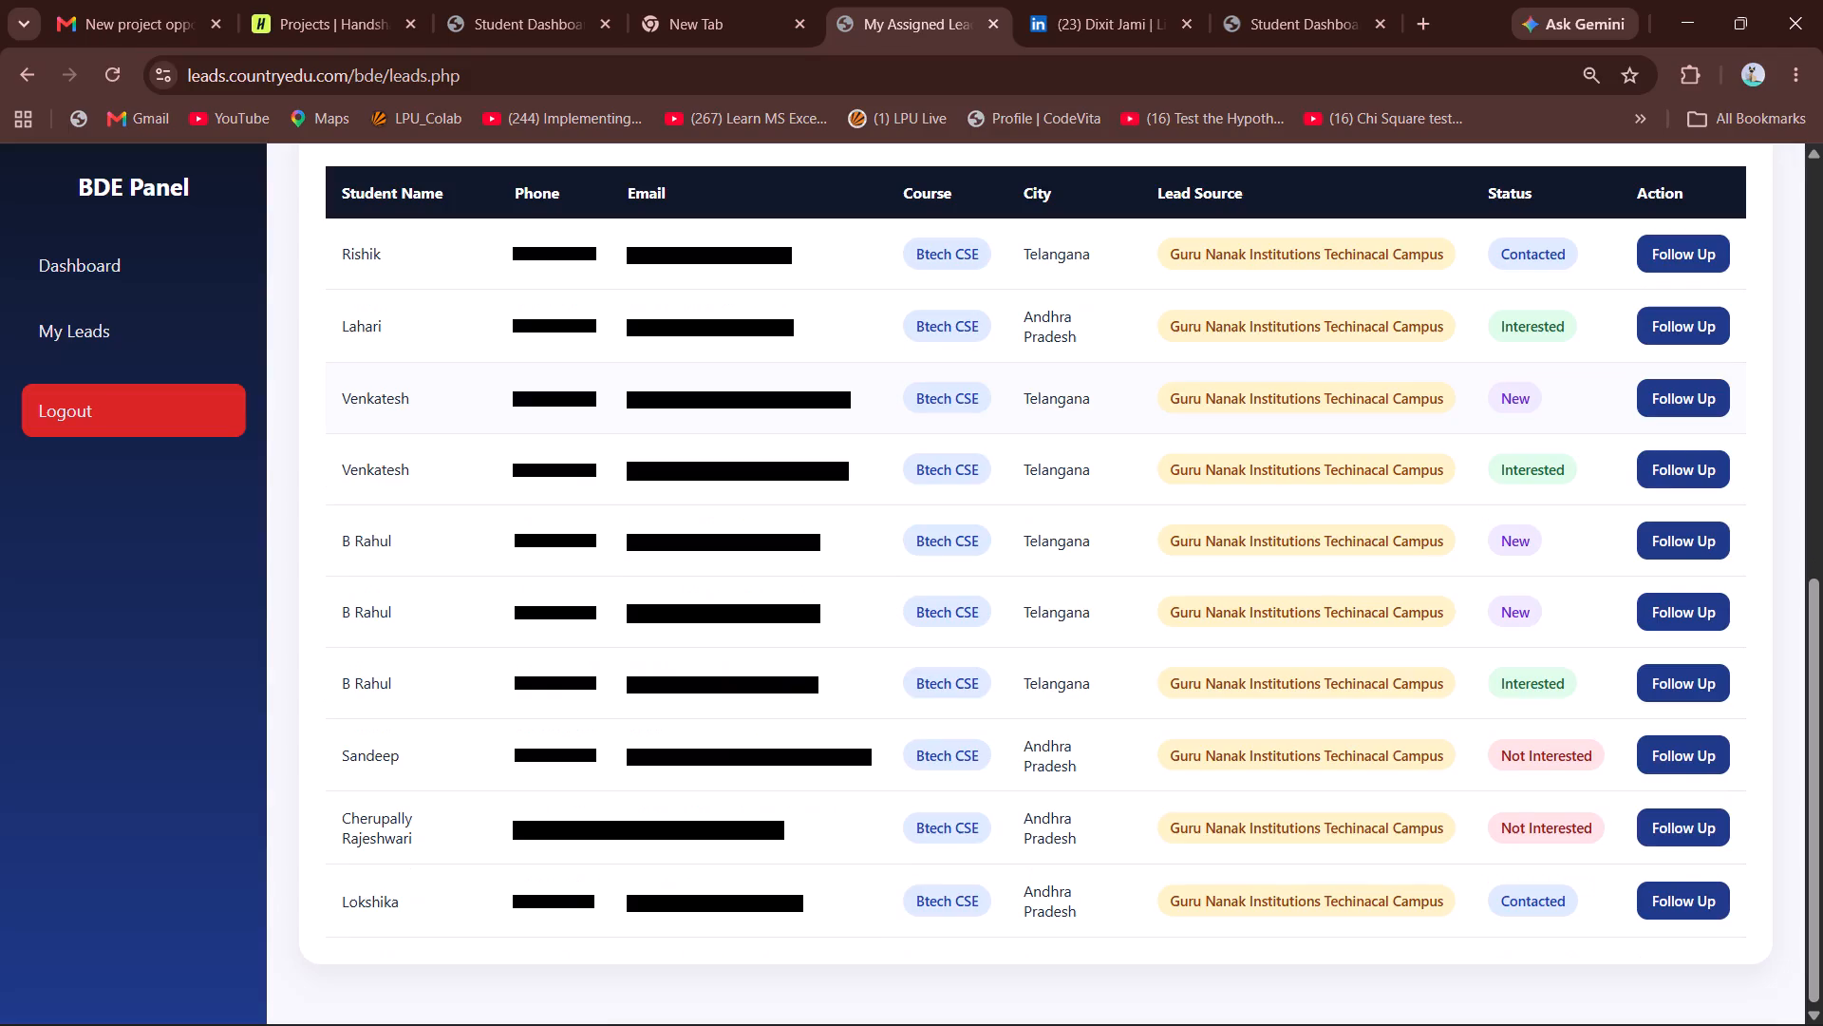